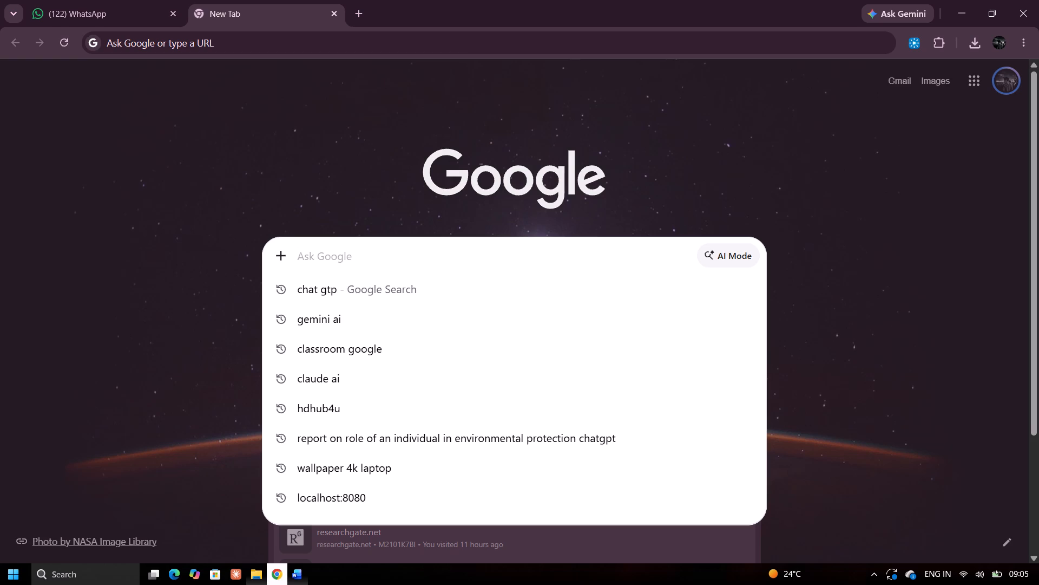
# Search Google for "chemical change involved in global warming" and show the image results.
pyautogui.write('chemical')
pyautogui.press('space')
pyautogui.write('change')
pyautogui.press('space')
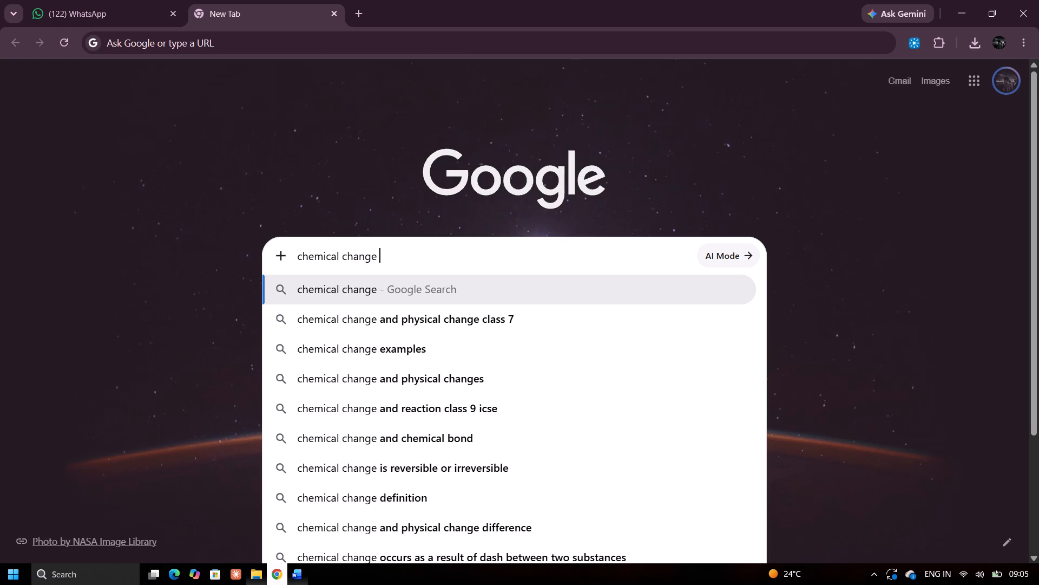
pyautogui.write('in')
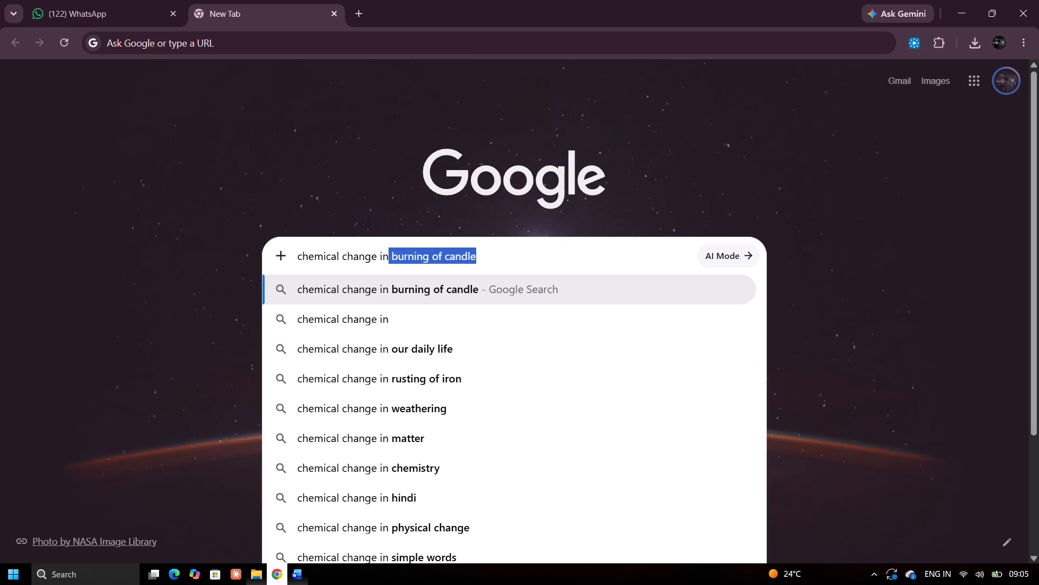
pyautogui.write('vo')
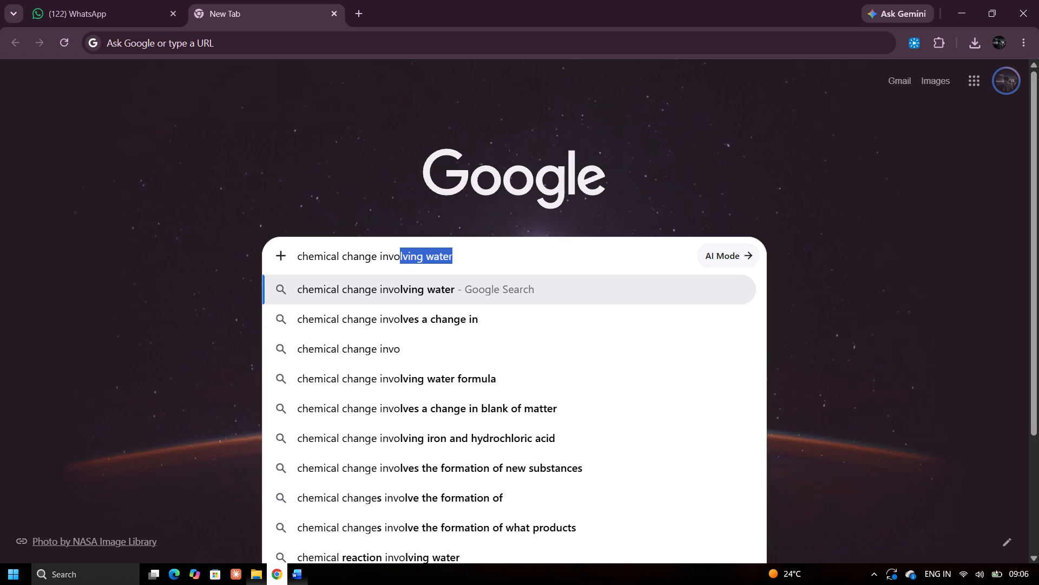
pyautogui.write('led')
pyautogui.press('space')
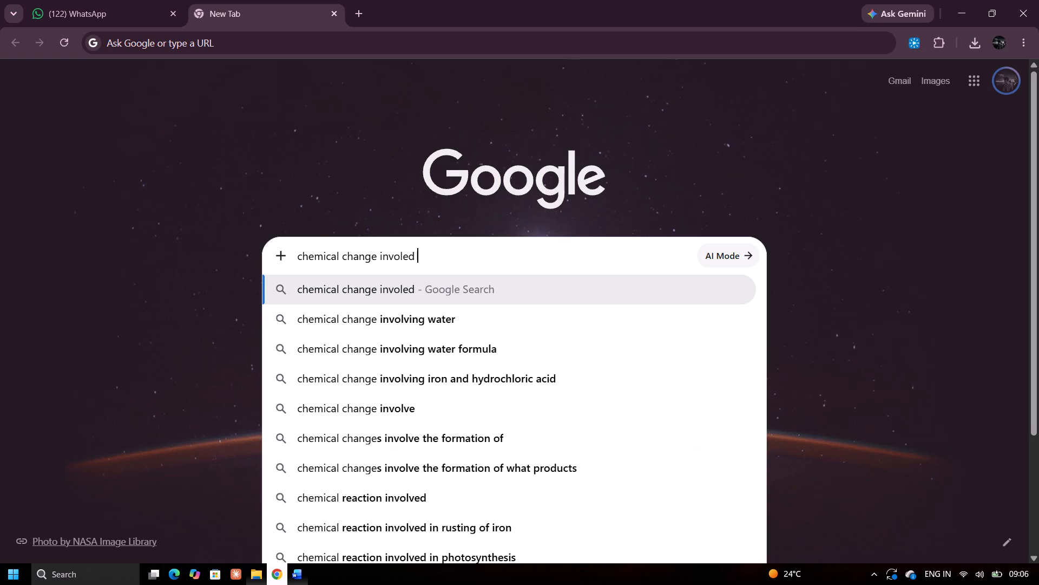
pyautogui.write('in d')
pyautogui.press('BackSpace')
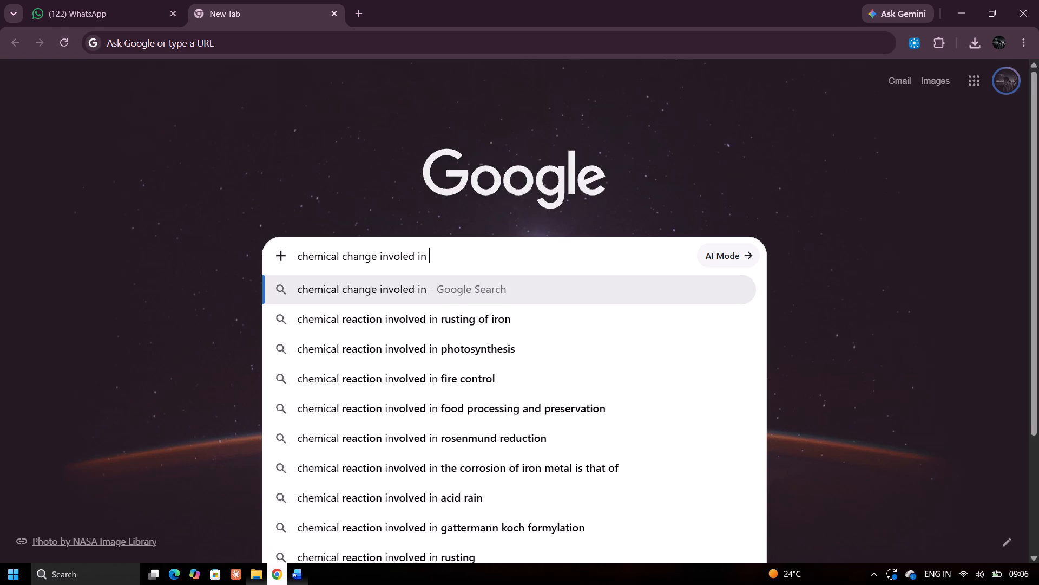
pyautogui.press('g')
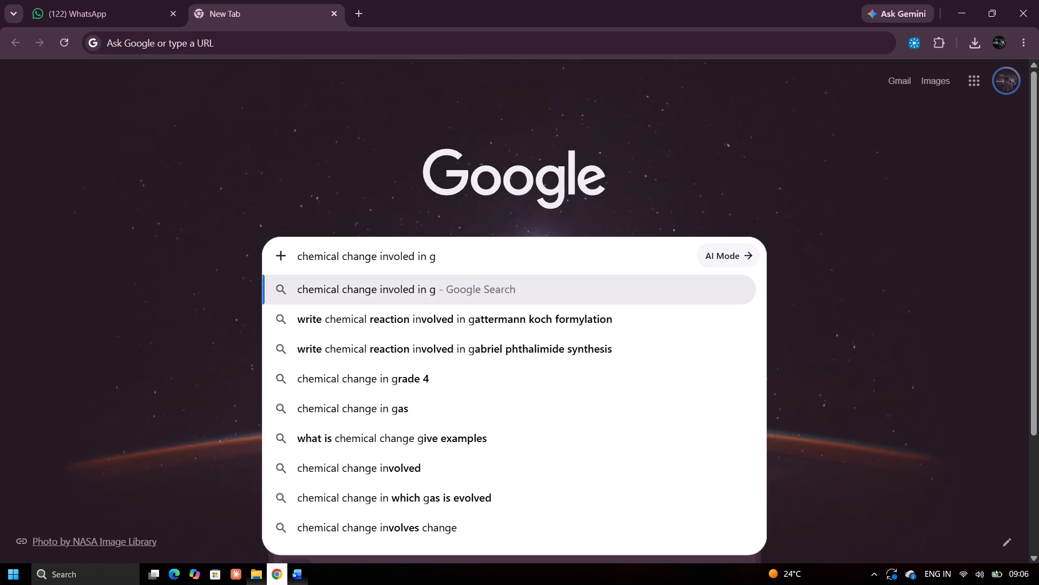
pyautogui.write('lobal')
pyautogui.press('space')
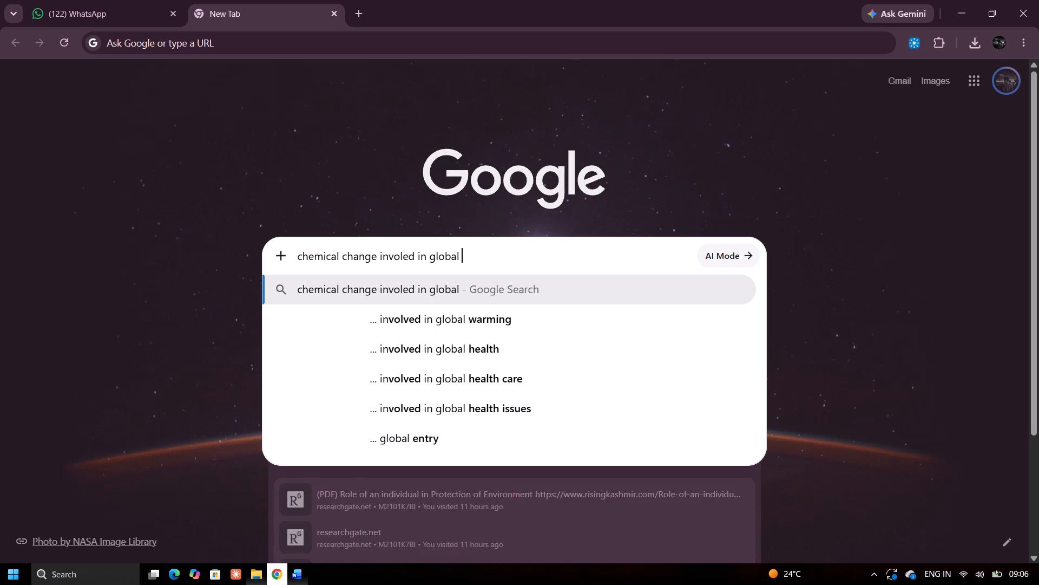
pyautogui.press('Down')
pyautogui.press('Return')
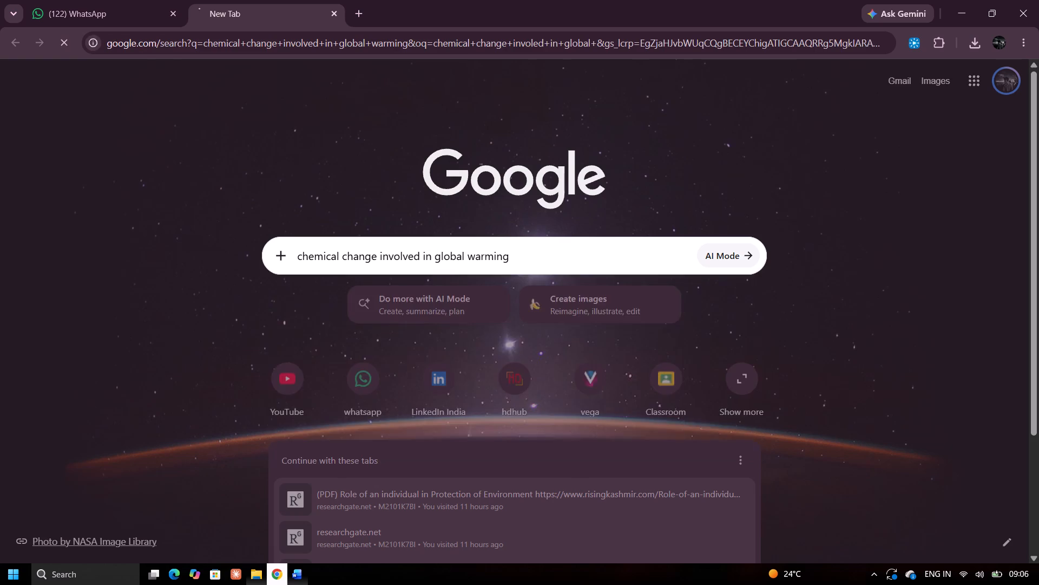
pyautogui.click(230, 133)
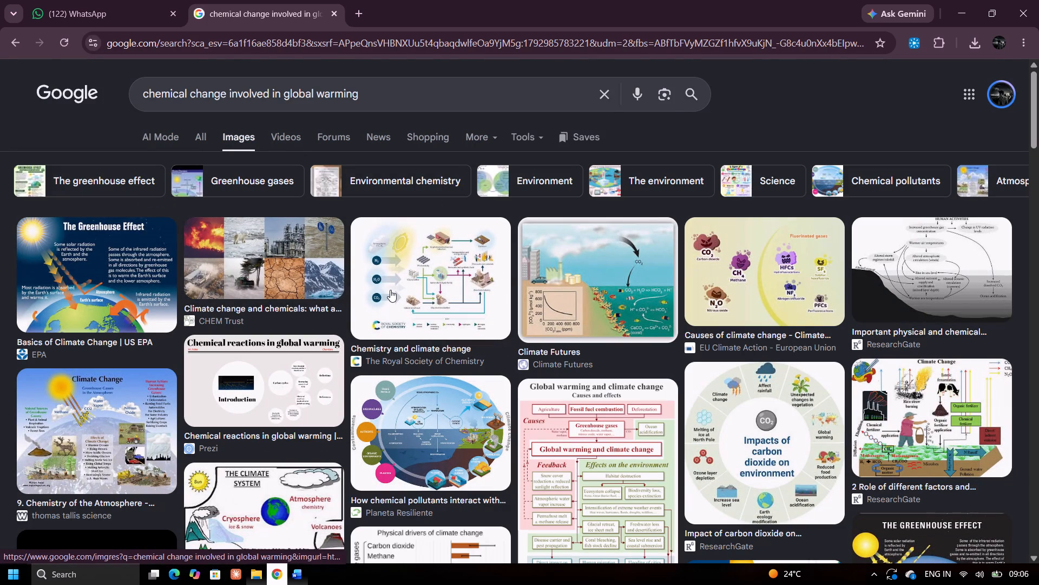
# Copy the CHEM Trust climate change collage and paste it into the Word file Document1 below the factory smoke picture.
pyautogui.click(306, 266)
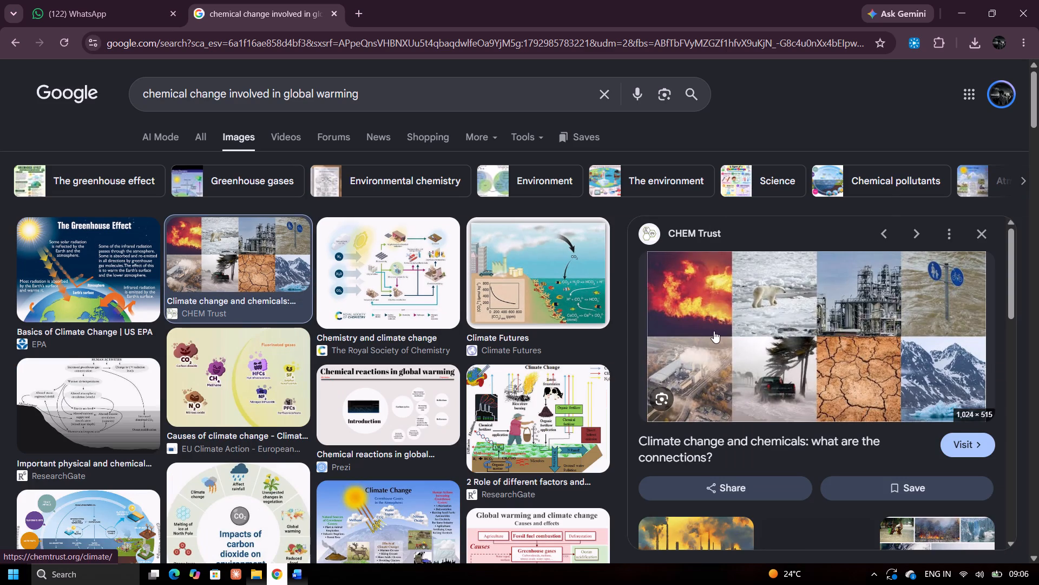
pyautogui.rightClick(714, 331)
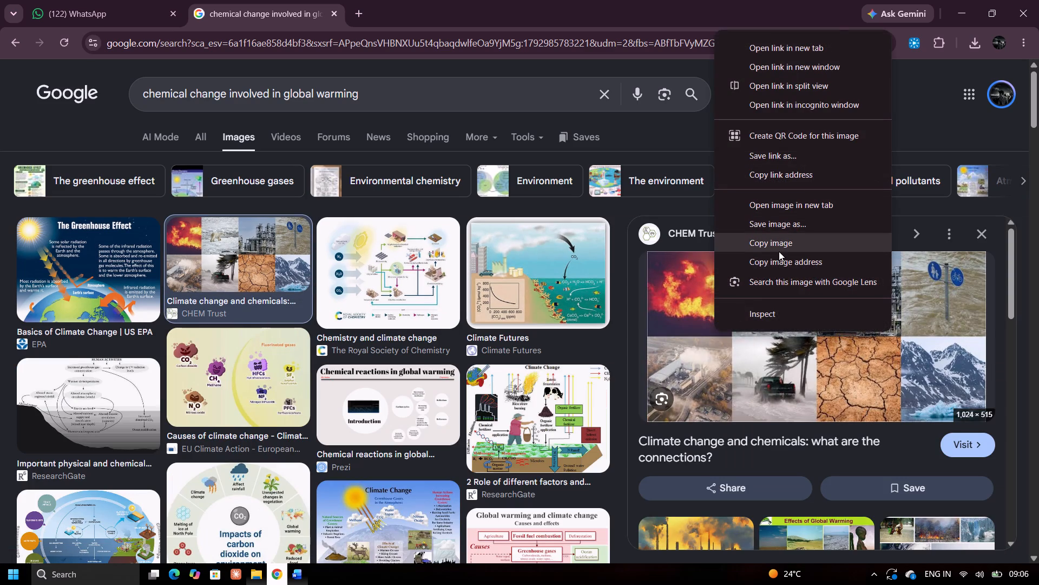
pyautogui.click(779, 251)
pyautogui.click(298, 569)
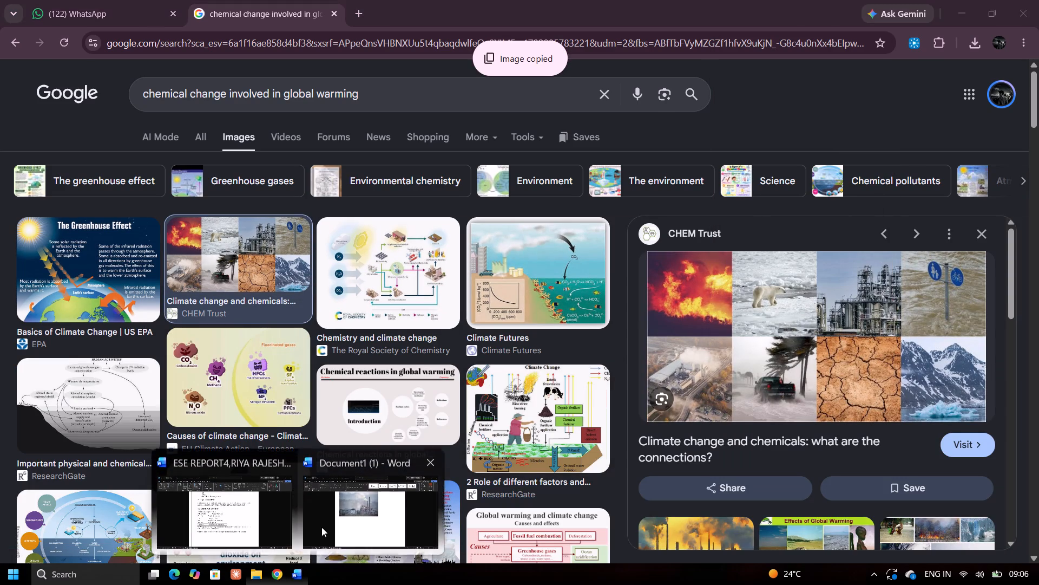
pyautogui.click(344, 520)
pyautogui.click(591, 342)
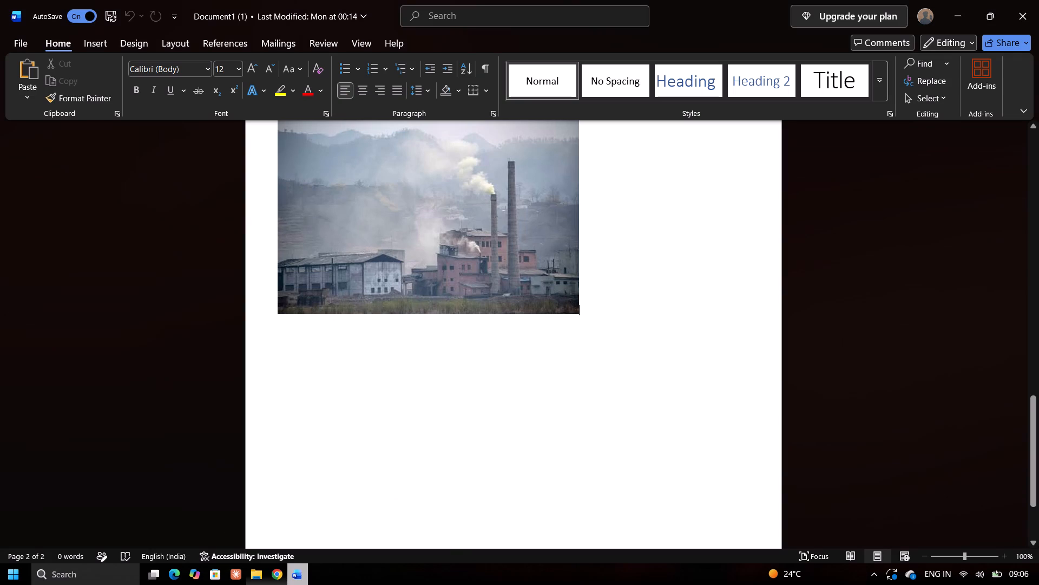
pyautogui.hotkey('ctrl', 'v')
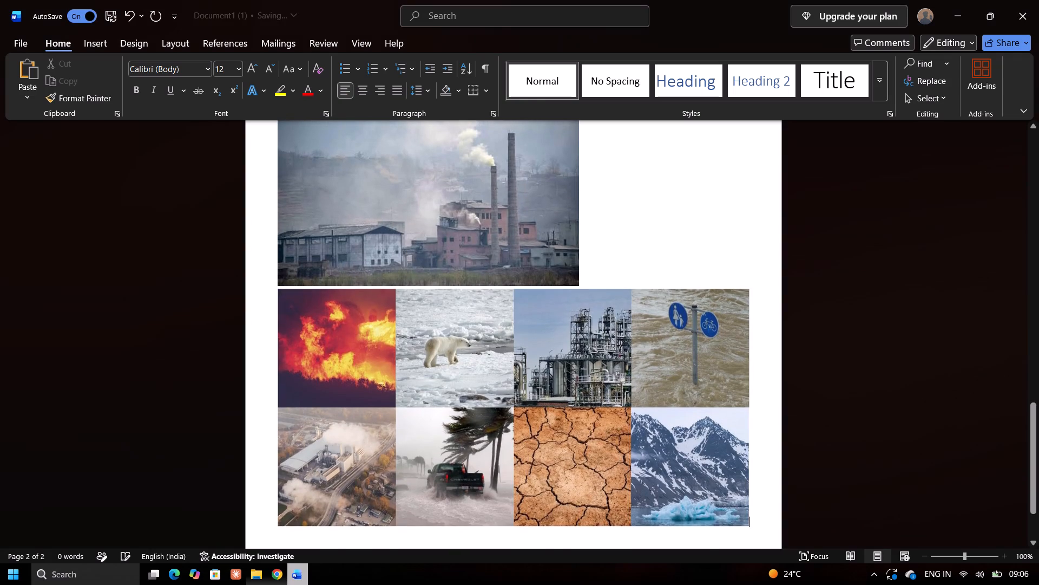
# Shrink the pasted climate collage proportionally to slightly wider than the factory picture above it.
pyautogui.click(651, 433)
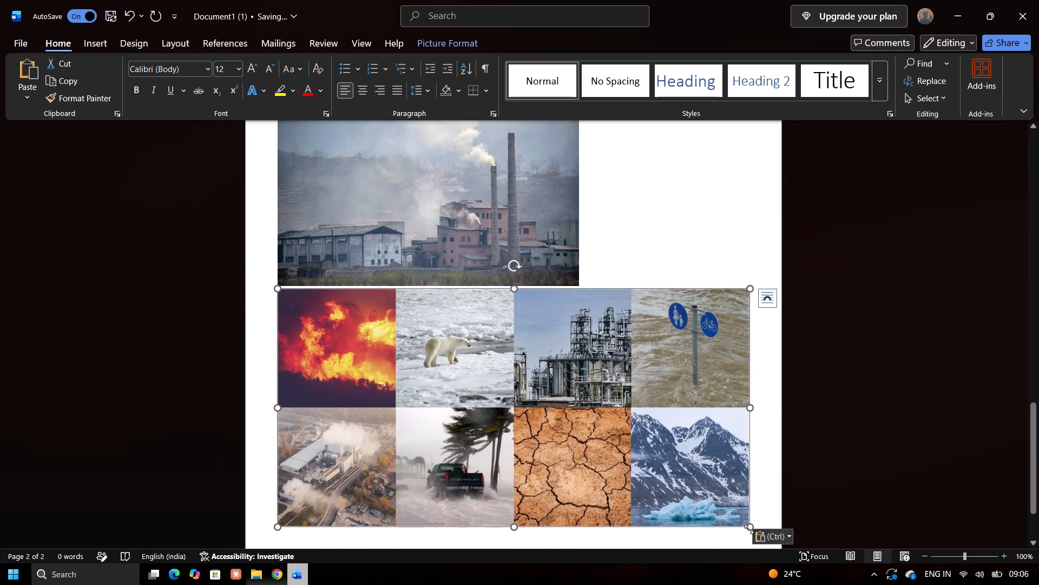
pyautogui.moveTo(749, 522); pyautogui.dragTo(730, 510)
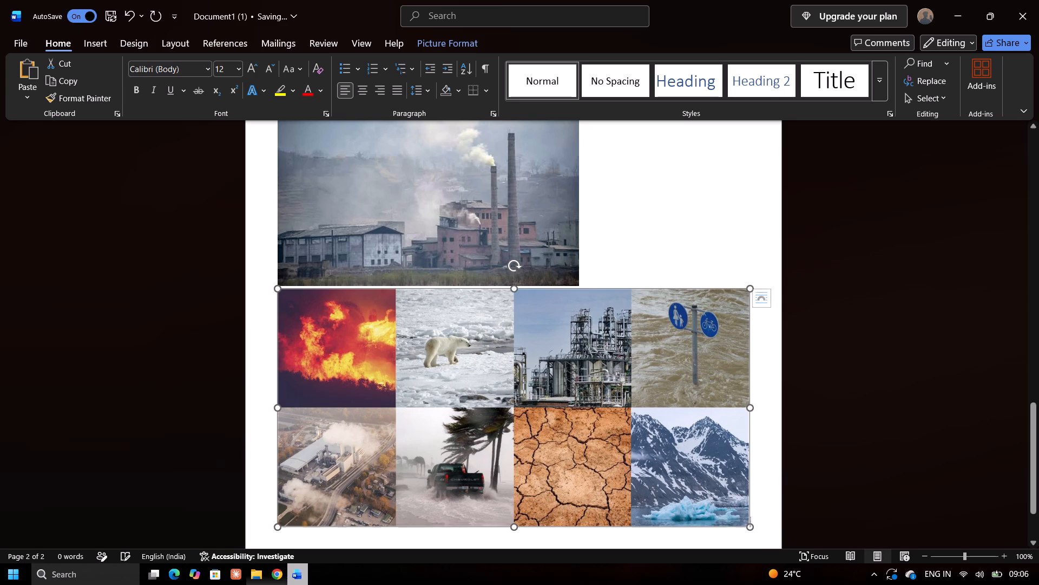
pyautogui.moveTo(747, 530); pyautogui.dragTo(649, 437)
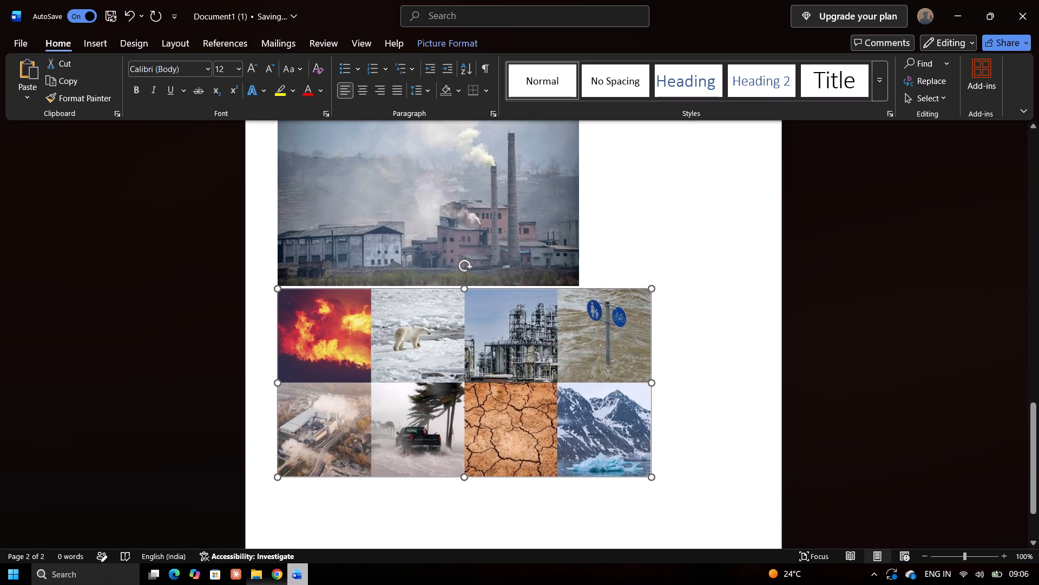
pyautogui.moveTo(649, 437); pyautogui.dragTo(616, 428)
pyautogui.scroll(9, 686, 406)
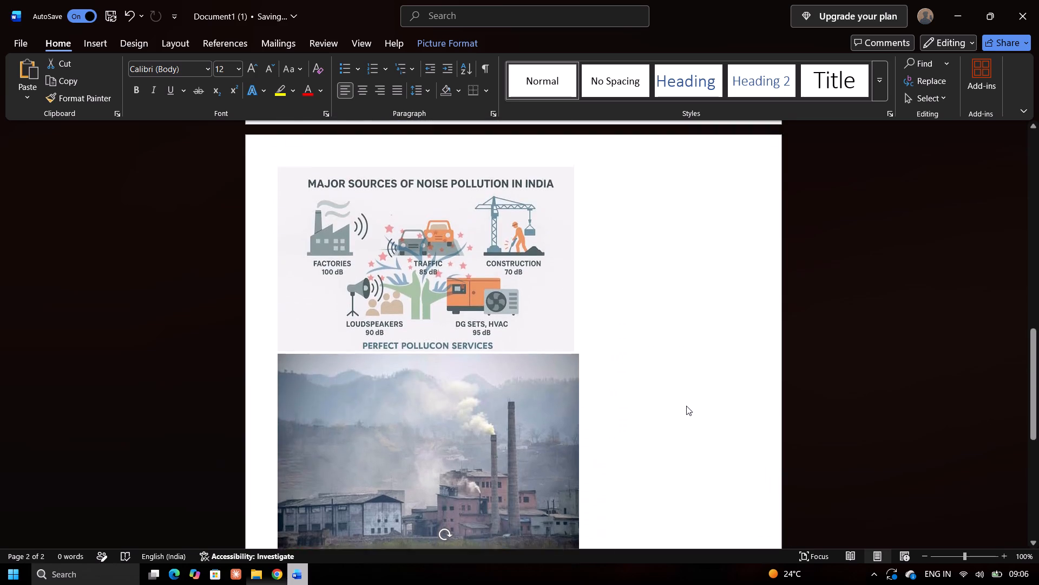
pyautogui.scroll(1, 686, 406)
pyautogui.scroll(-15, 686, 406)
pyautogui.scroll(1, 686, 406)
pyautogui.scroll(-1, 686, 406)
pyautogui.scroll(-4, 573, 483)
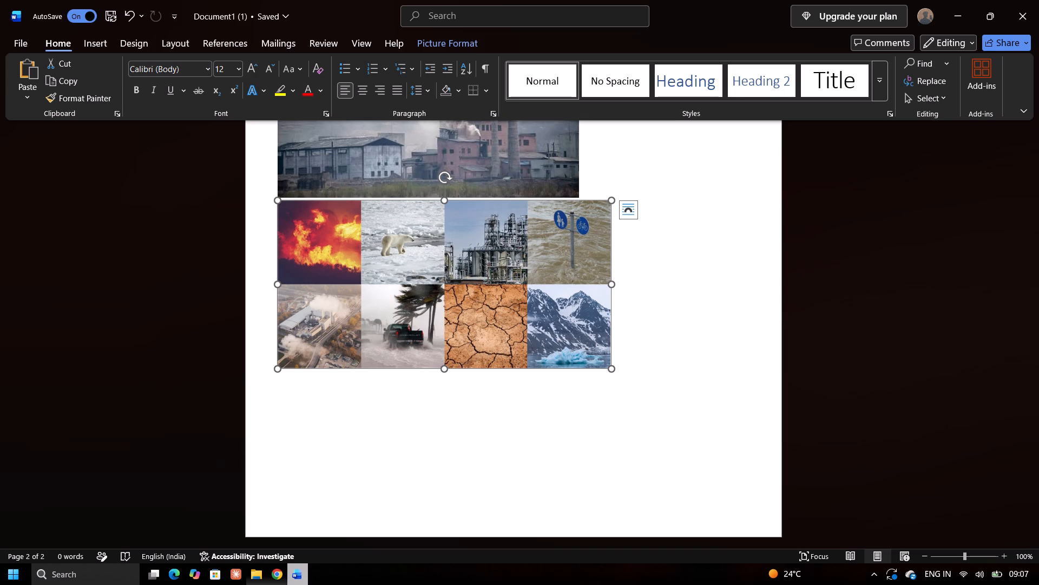
# Switch back to Chrome and replace the image search with "effect of global warming".
pyautogui.click(282, 584)
pyautogui.moveTo(366, 90); pyautogui.dragTo(142, 96)
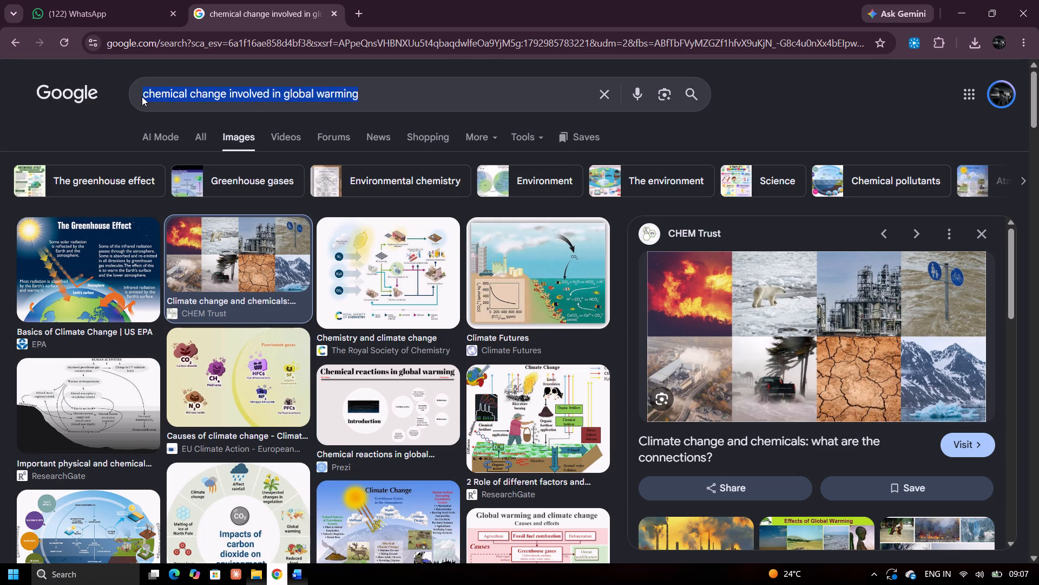
pyautogui.press('BackSpace')
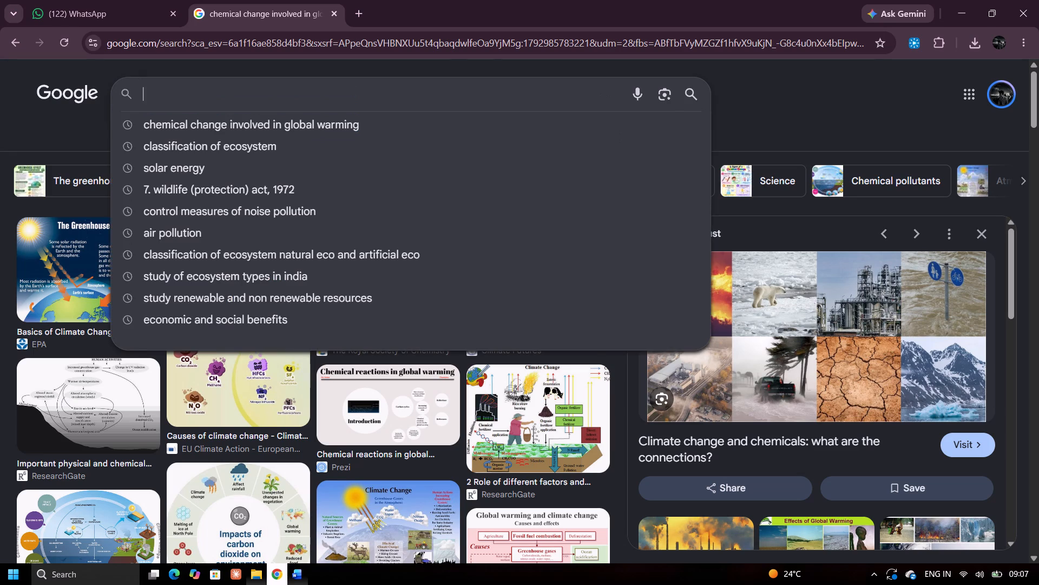
pyautogui.press('e')
pyautogui.write('ffect of')
pyautogui.press('space')
pyautogui.press('Down')
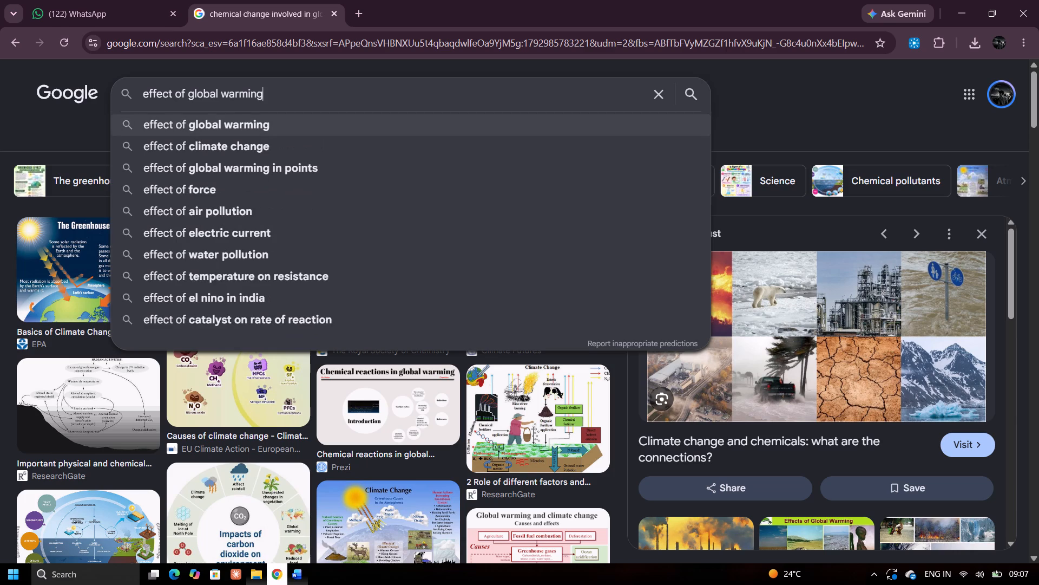
pyautogui.press('Return')
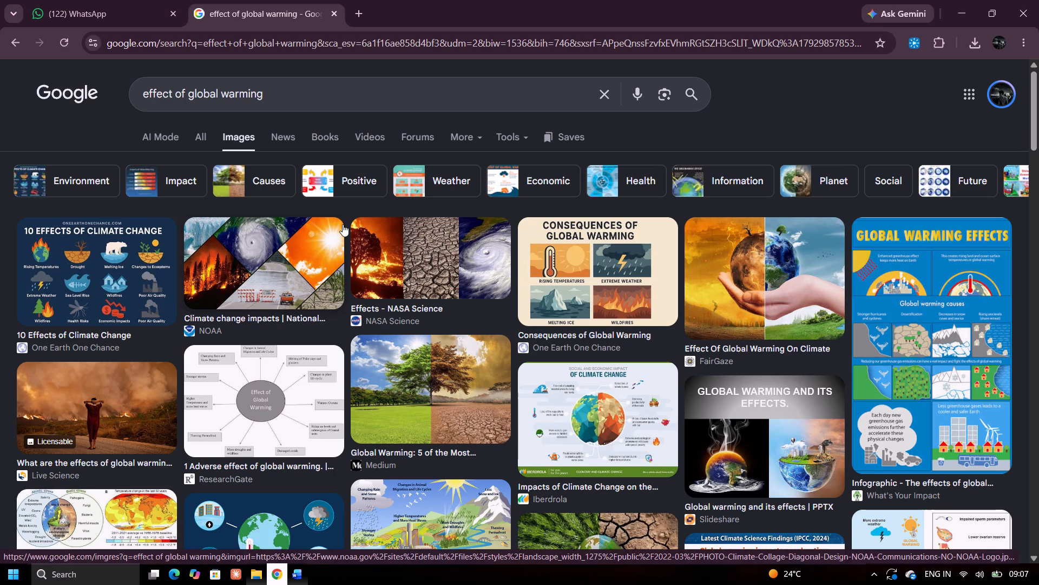
# Copy One Earth One Chance's "Consequences of Global Warming" image with the flaming globe and paste it into Document1 on a new line below the collage.
pyautogui.scroll(-4, 343, 224)
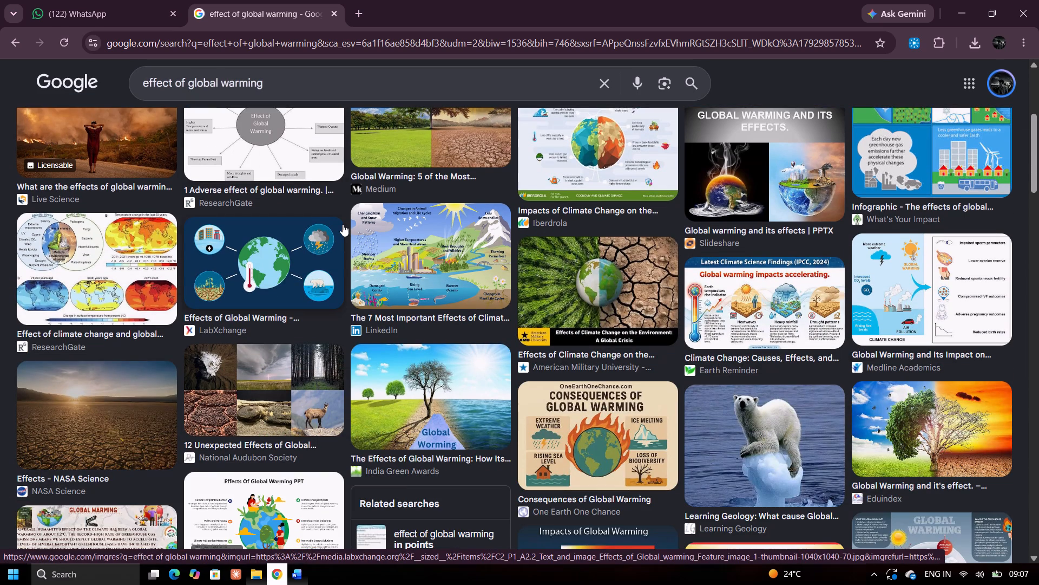
pyautogui.scroll(-2, 343, 224)
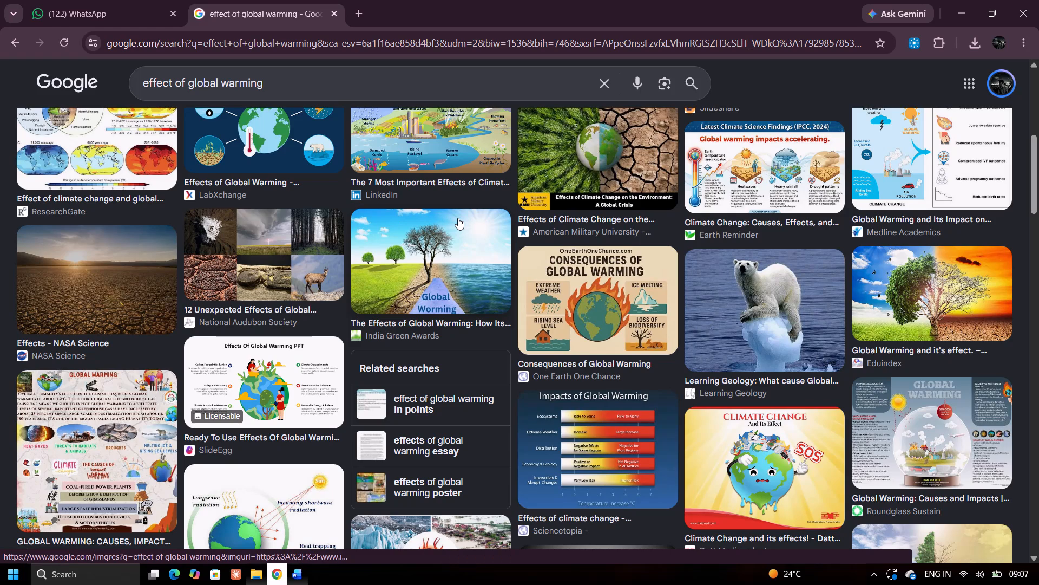
pyautogui.click(595, 310)
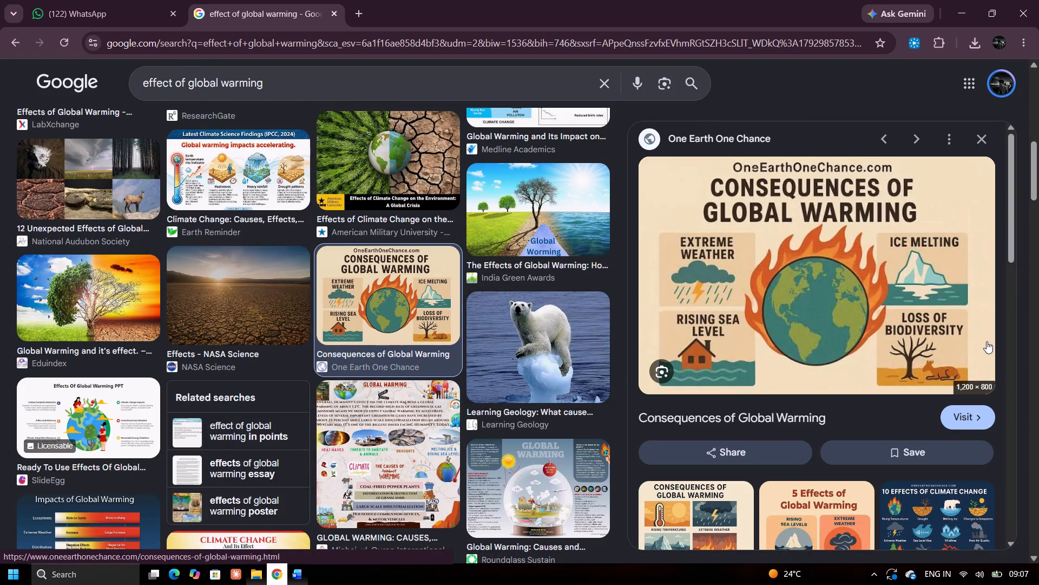
pyautogui.rightClick(889, 319)
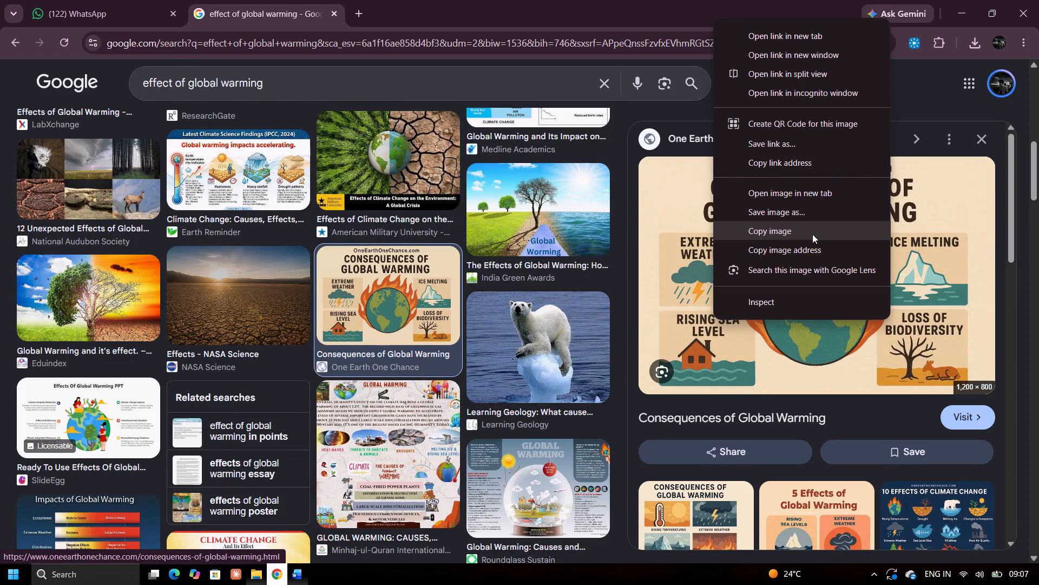
pyautogui.click(812, 234)
pyautogui.click(304, 580)
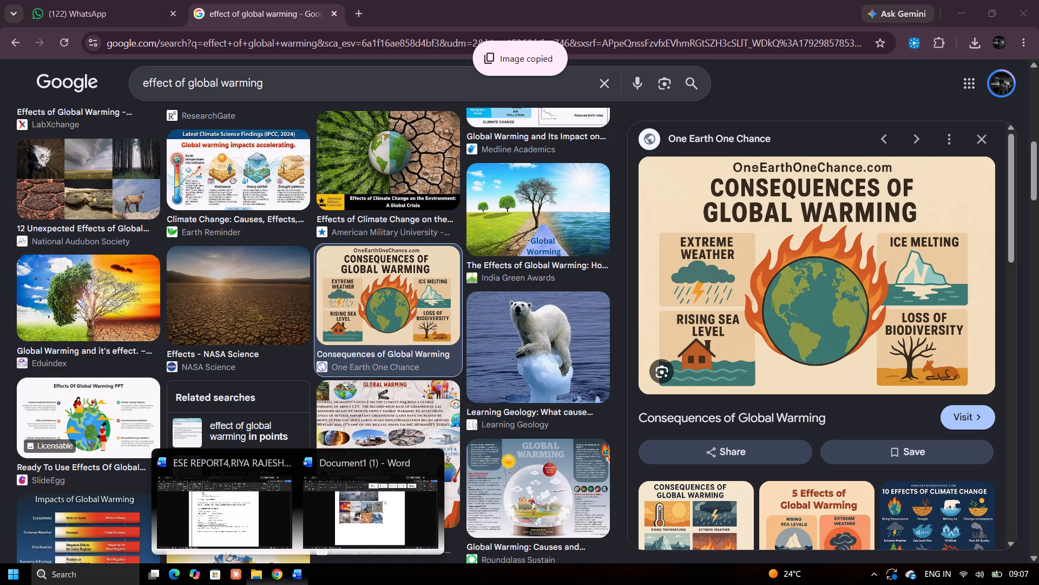
pyautogui.click(300, 584)
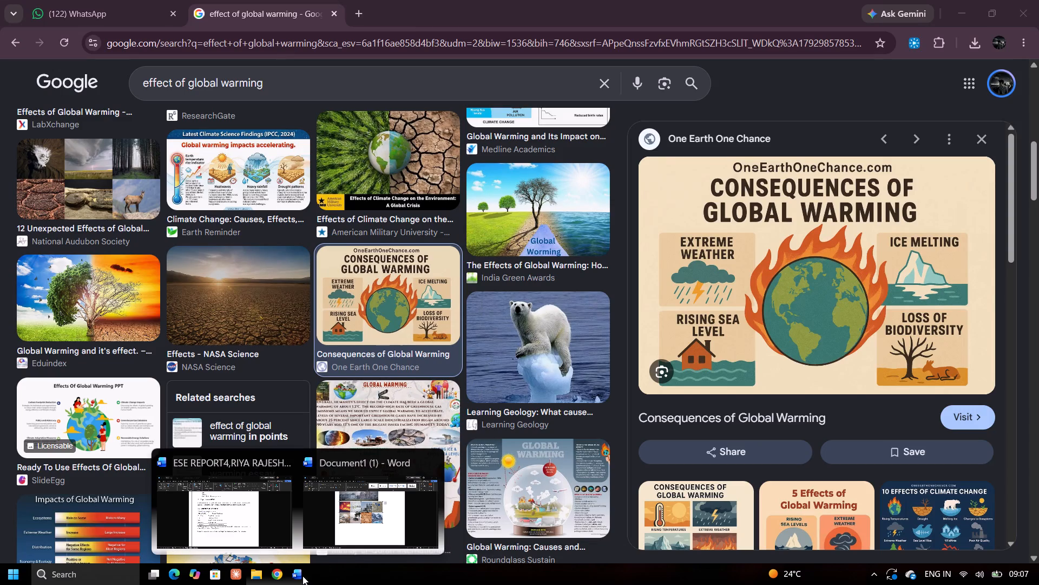
pyautogui.click(336, 529)
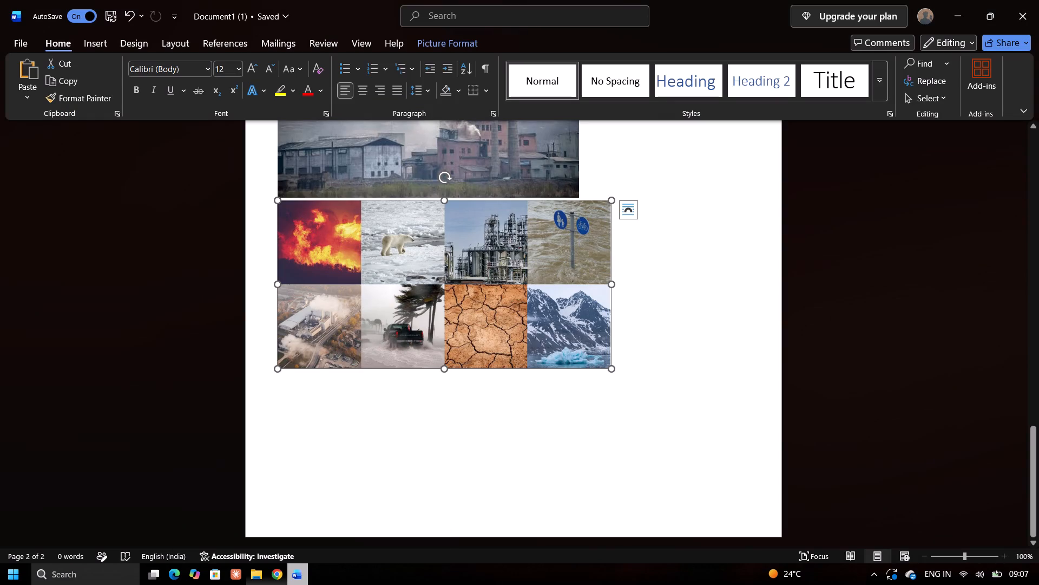
pyautogui.click(626, 373)
pyautogui.press('Return')
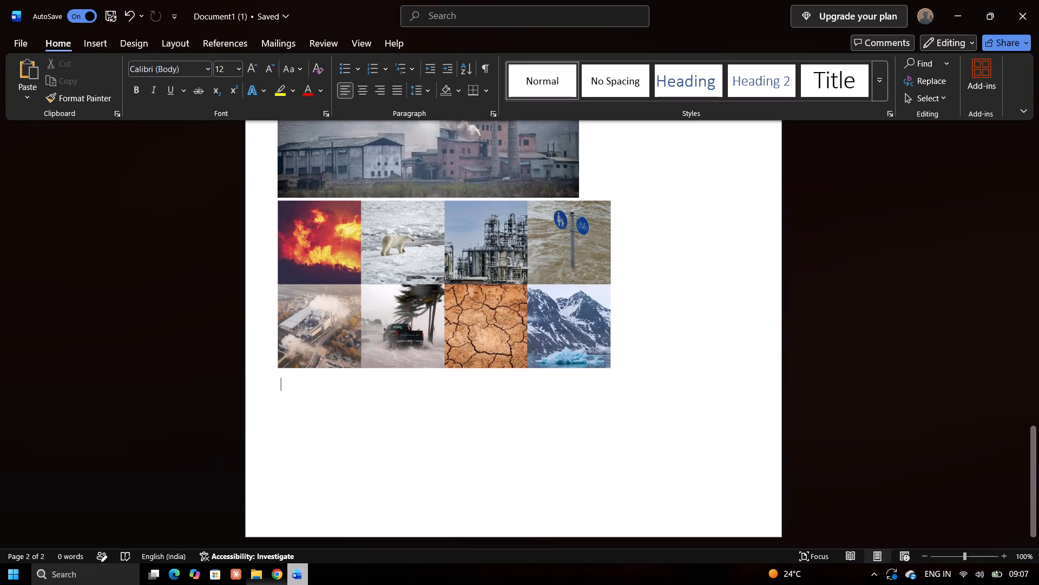
pyautogui.hotkey('ctrl', 'v')
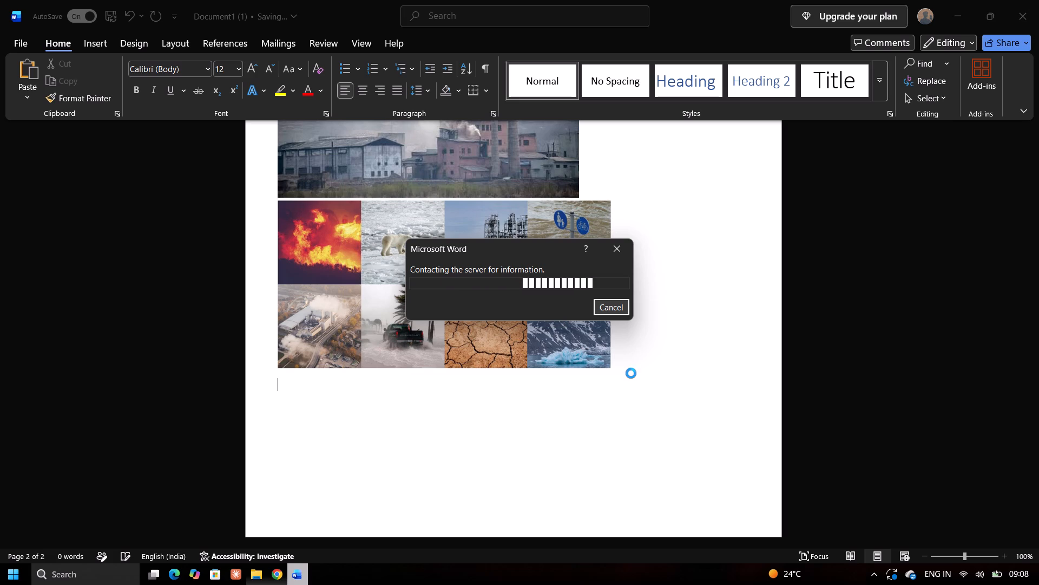
# Look through the pages of Document1 to check the pictures and the spot where the last image was pasted.
pyautogui.scroll(-10, 617, 393)
pyautogui.scroll(1, 598, 427)
pyautogui.scroll(-1, 597, 428)
pyautogui.scroll(1, 548, 442)
pyautogui.scroll(-5, 548, 442)
pyautogui.scroll(5, 548, 442)
pyautogui.scroll(-1, 548, 442)
pyautogui.scroll(5, 548, 442)
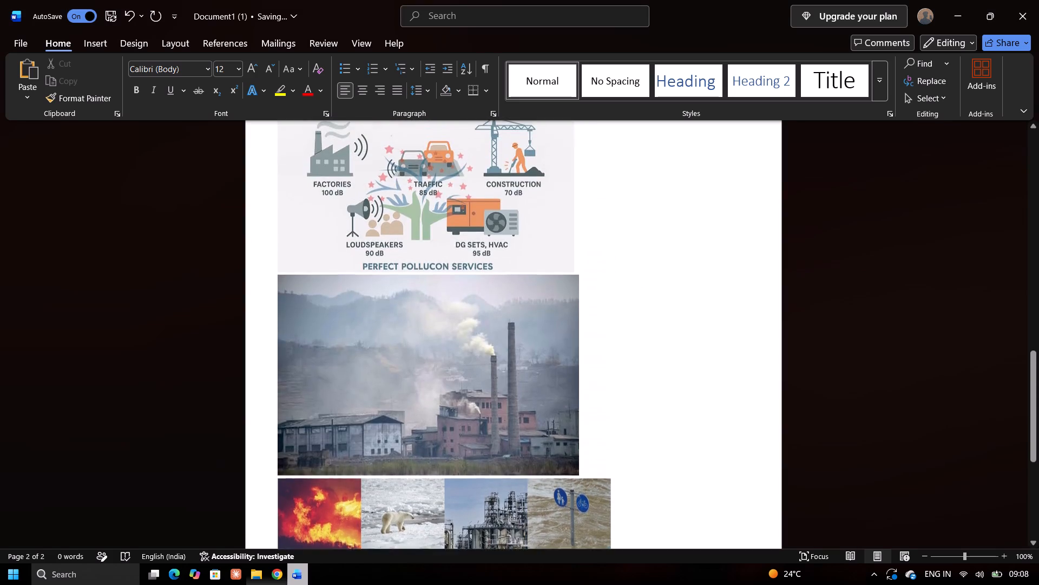
pyautogui.scroll(17, 548, 442)
pyautogui.scroll(6, 548, 442)
pyautogui.scroll(-4, 548, 442)
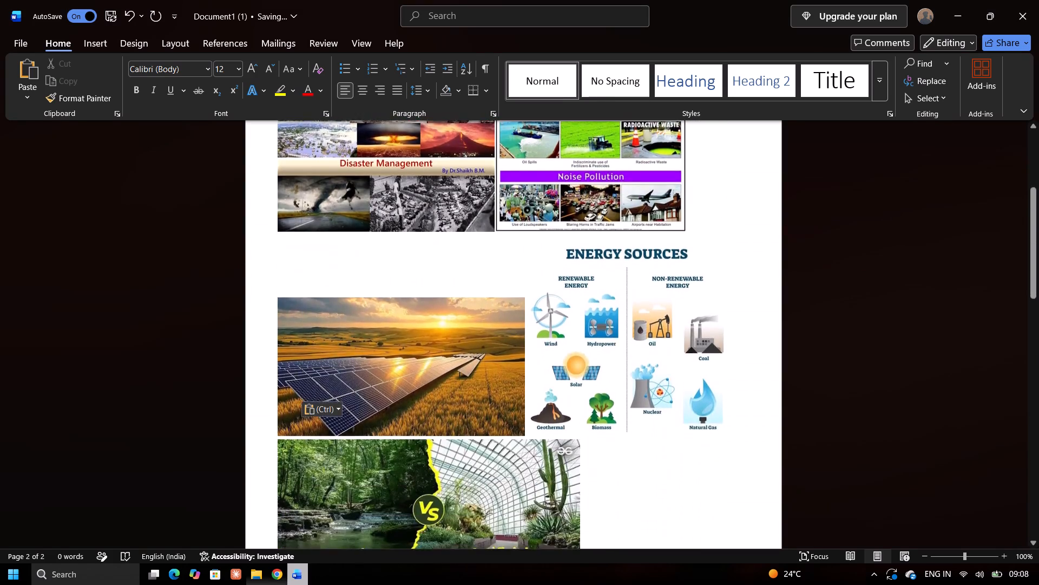
pyautogui.scroll(-20, 548, 442)
pyautogui.scroll(1, 548, 442)
pyautogui.scroll(-16, 548, 442)
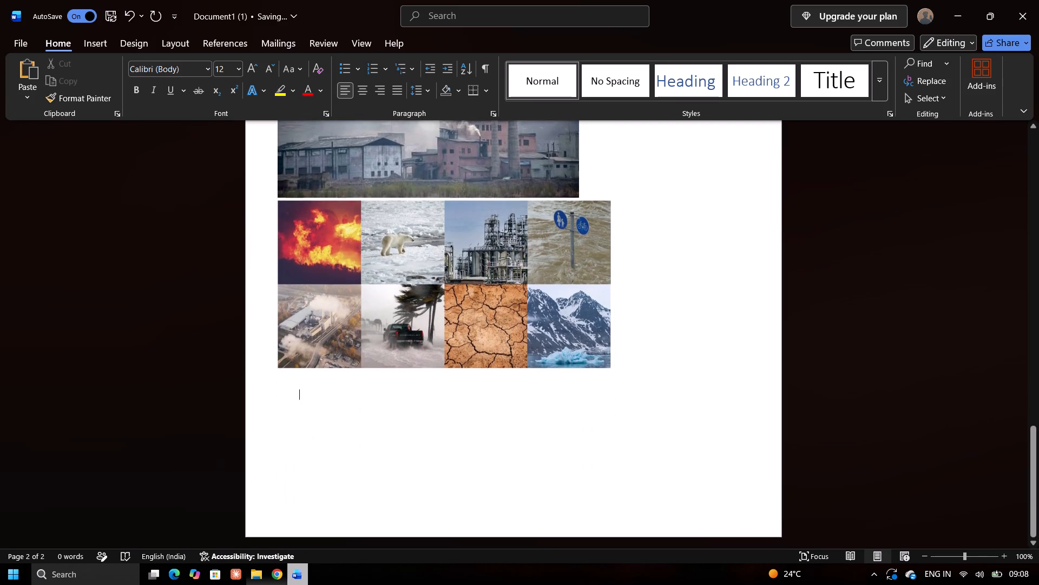
# Check the blank area below the climate collage on page 2 for the previously pasted image.
pyautogui.scroll(-3, 548, 442)
pyautogui.click(380, 448)
pyautogui.tripleClick(342, 443)
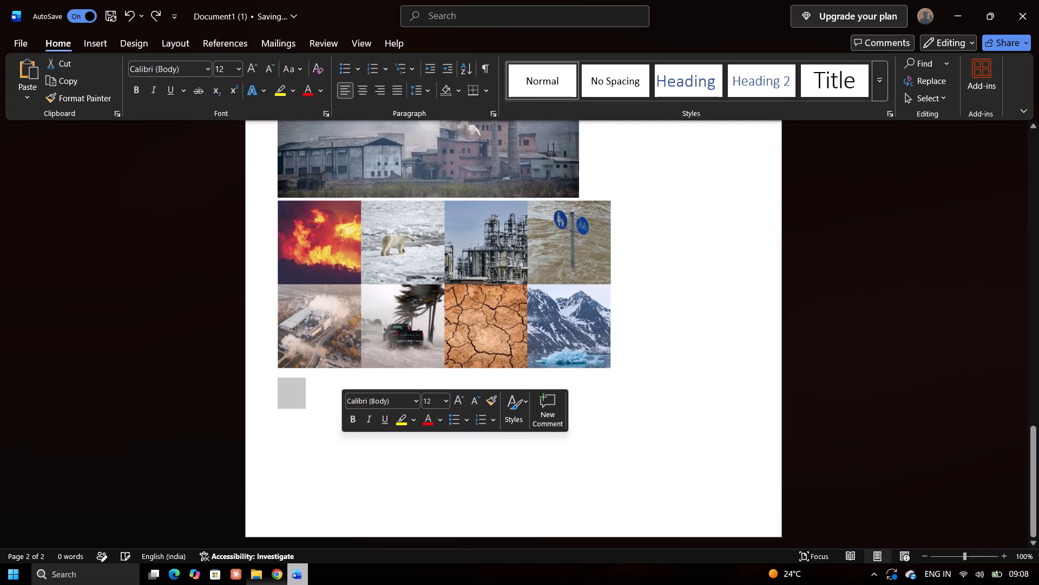
pyautogui.click(299, 405)
pyautogui.doubleClick(300, 400)
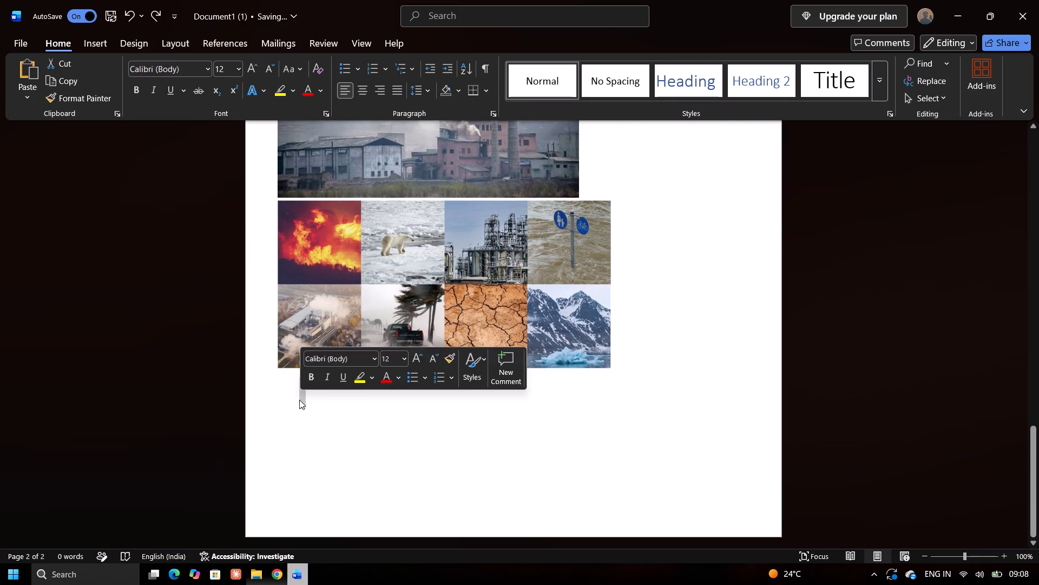
pyautogui.click(333, 405)
pyautogui.scroll(-2, 365, 412)
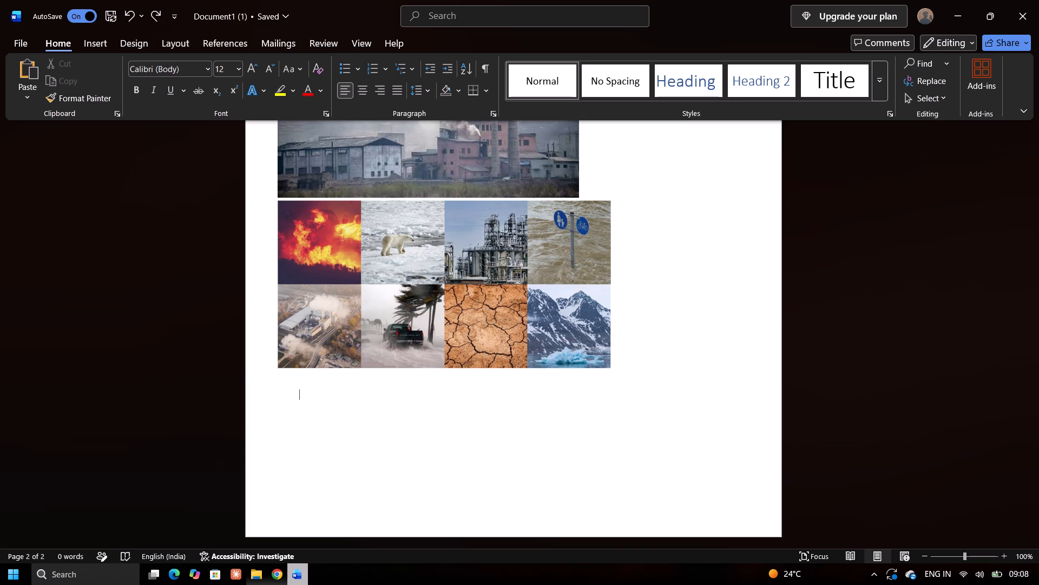
pyautogui.scroll(-2, 365, 413)
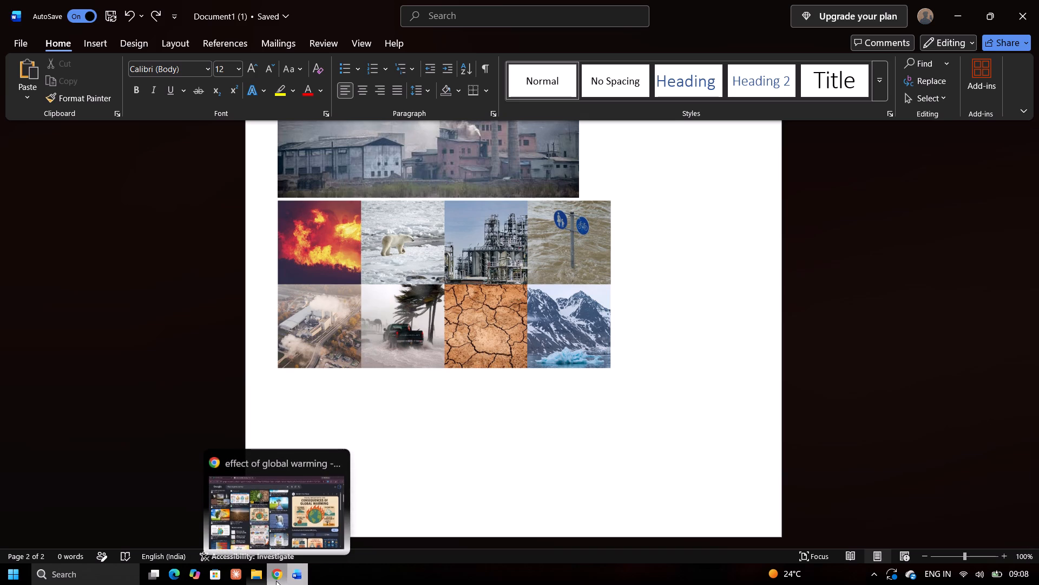
# Switch to Chrome and copy One Earth One Chance's four-panel "Consequences of Global Warming" image from the related results.
pyautogui.click(314, 511)
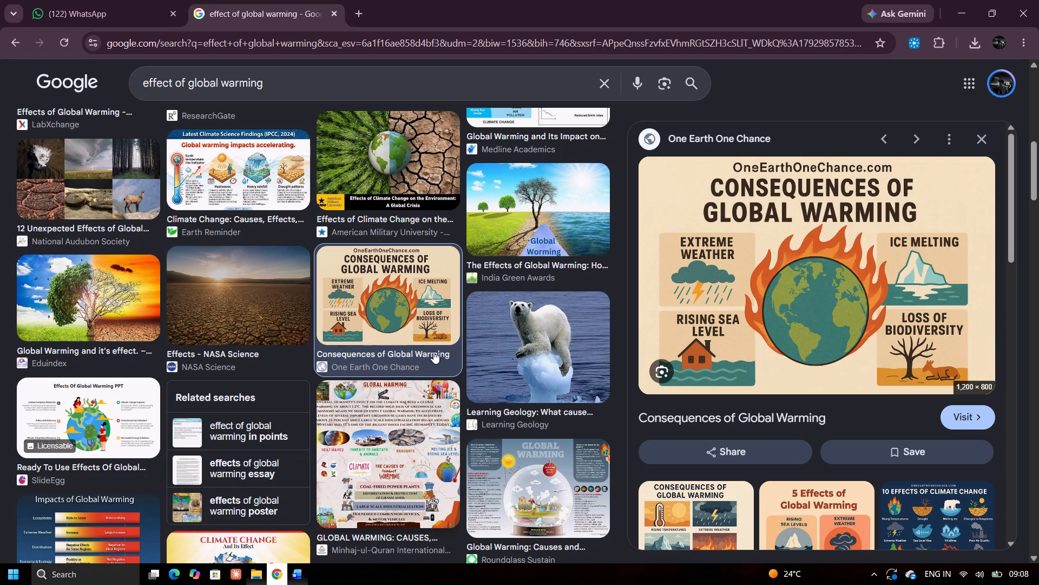
pyautogui.scroll(-6, 477, 290)
pyautogui.scroll(-6, 662, 443)
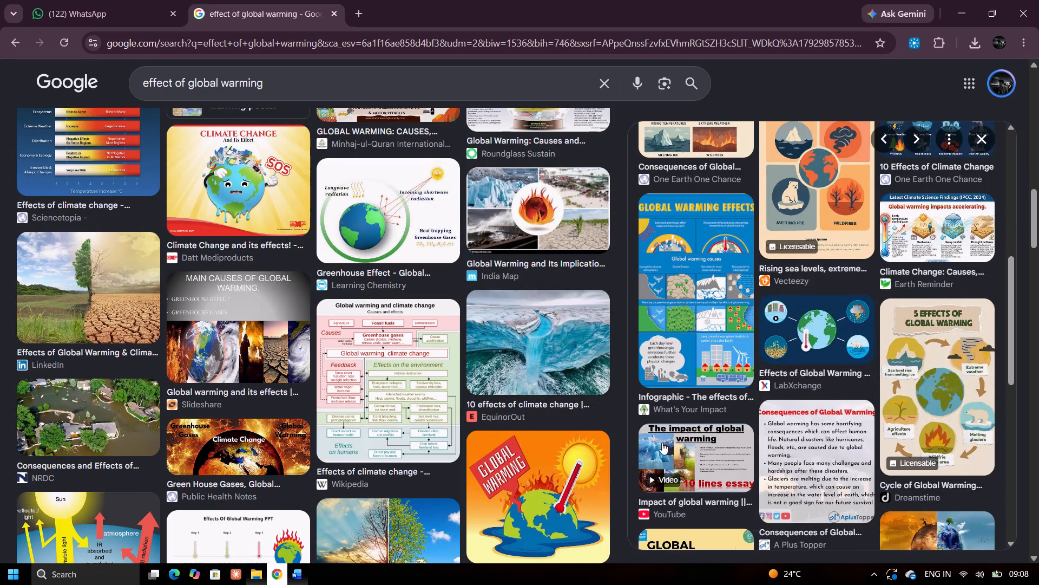
pyautogui.scroll(2, 662, 443)
pyautogui.click(702, 279)
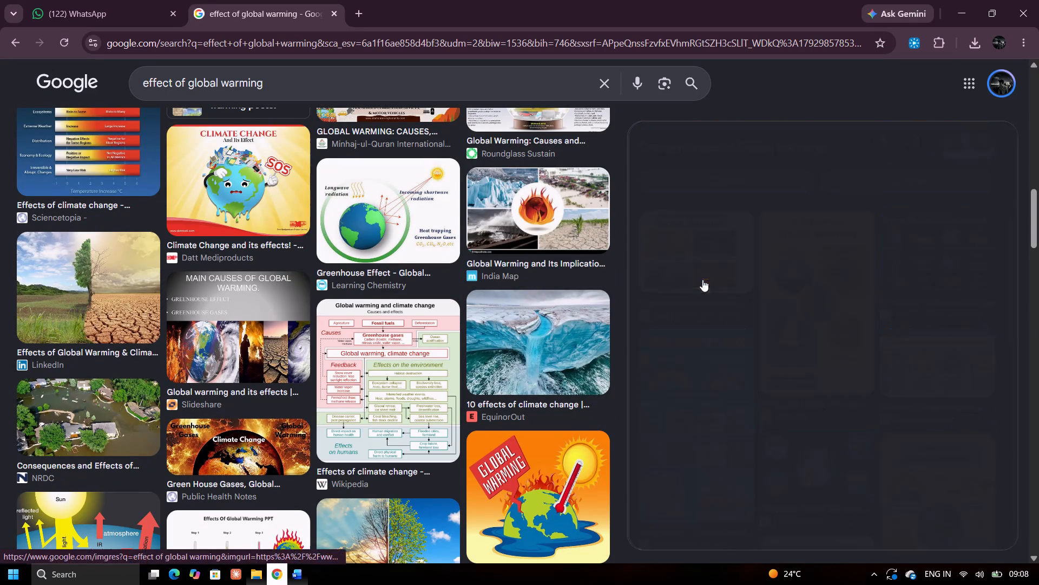
pyautogui.rightClick(702, 279)
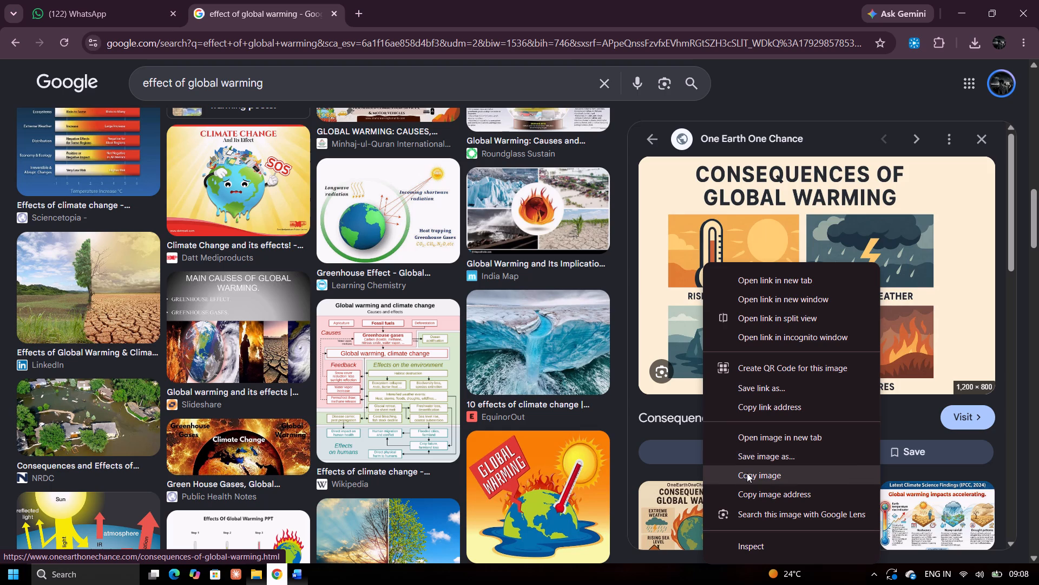
pyautogui.click(747, 473)
# Close the open ESE REPORT4 Word document without saving its changes.
pyautogui.click(298, 576)
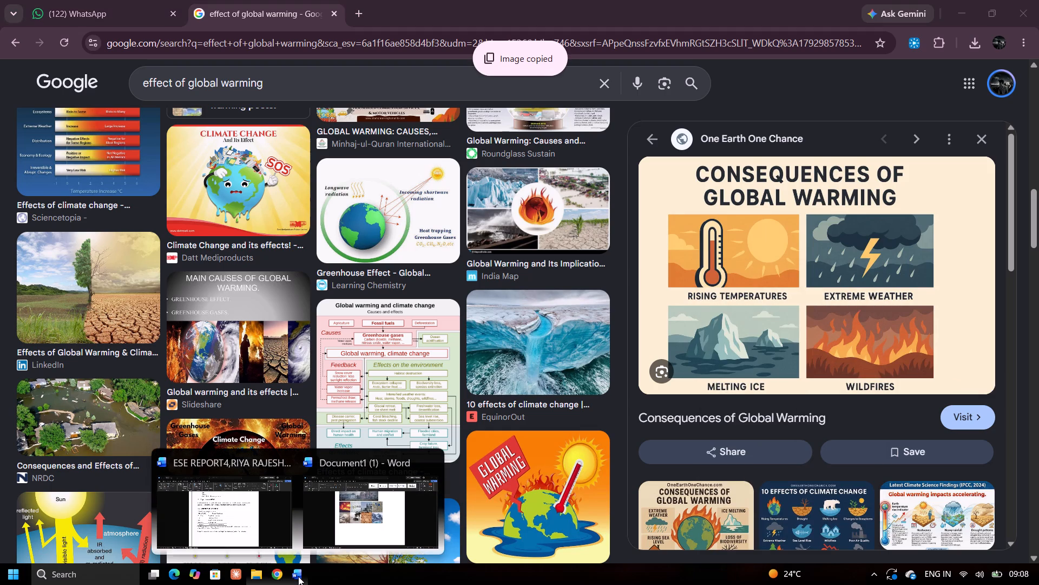
pyautogui.click(298, 576)
pyautogui.click(287, 457)
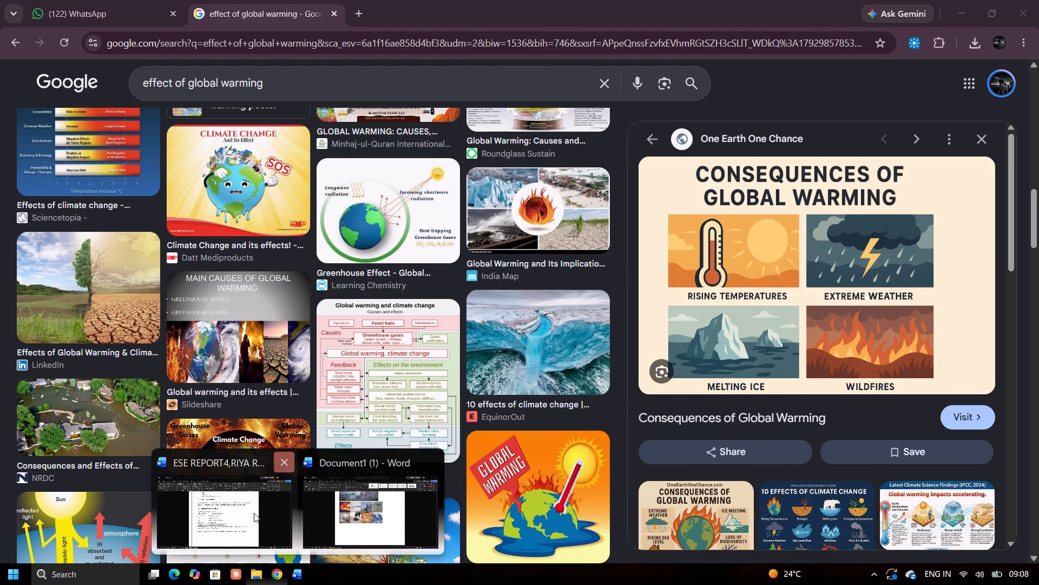
pyautogui.click(278, 467)
pyautogui.click(254, 520)
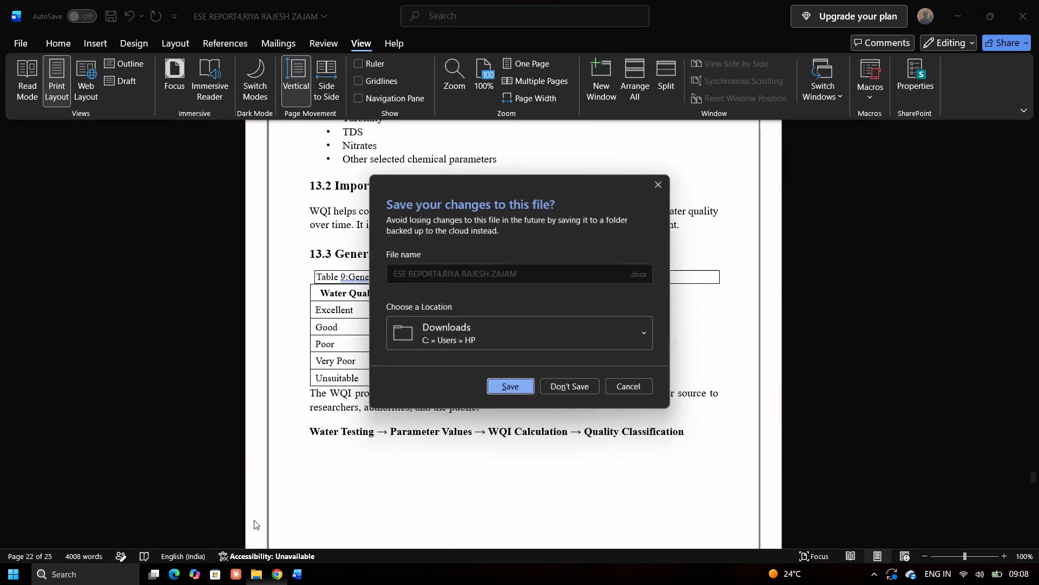
pyautogui.click(555, 387)
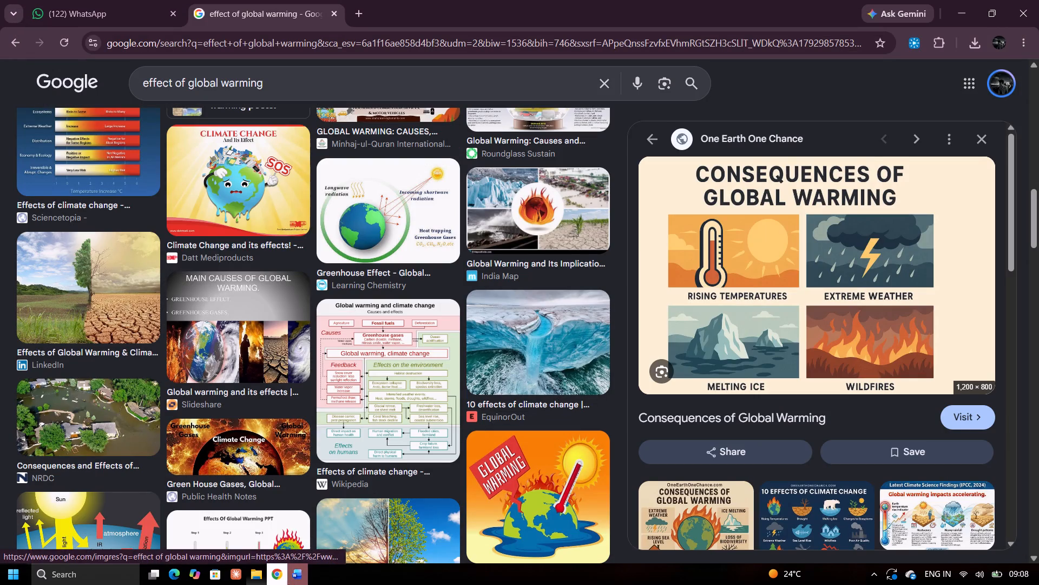
# Switch to Document1 and paste the copied image below the collage, then again on a new line after adding two line breaks.
pyautogui.click(293, 576)
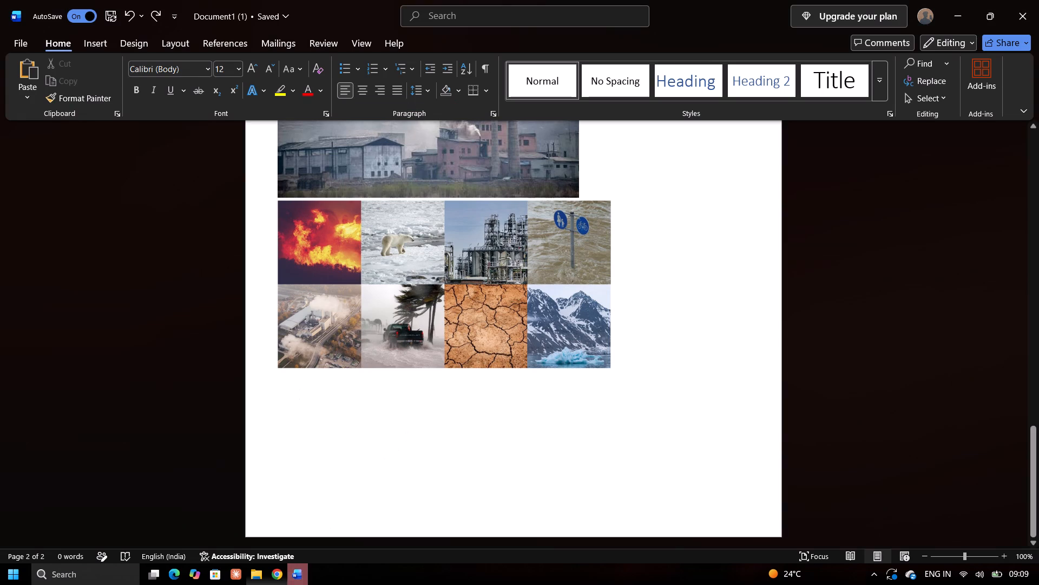
pyautogui.hotkey('ctrl', 'v')
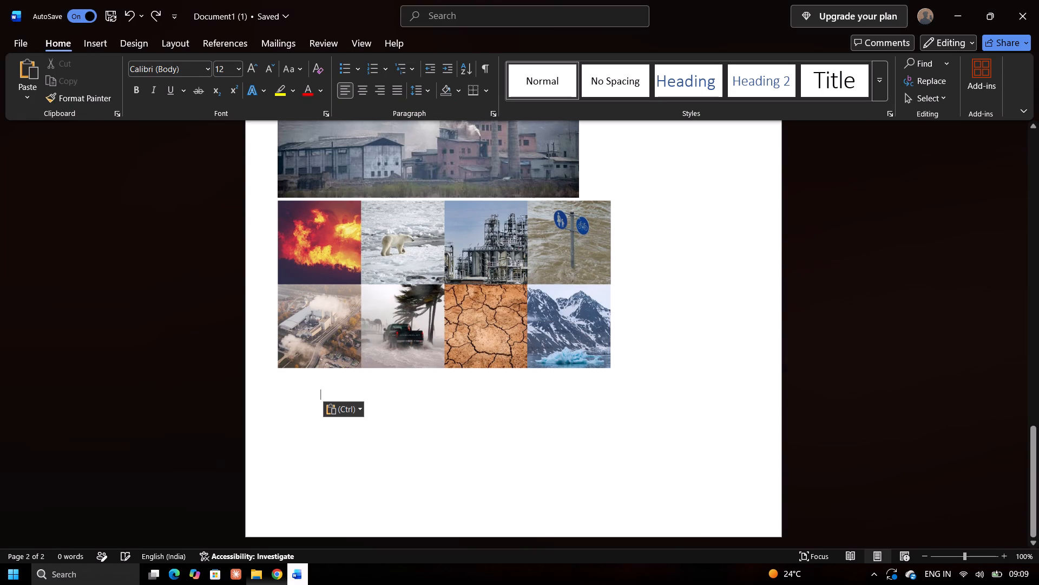
pyautogui.scroll(-7, 460, 406)
pyautogui.click(646, 357)
pyautogui.press('Return')
pyautogui.press('Return')
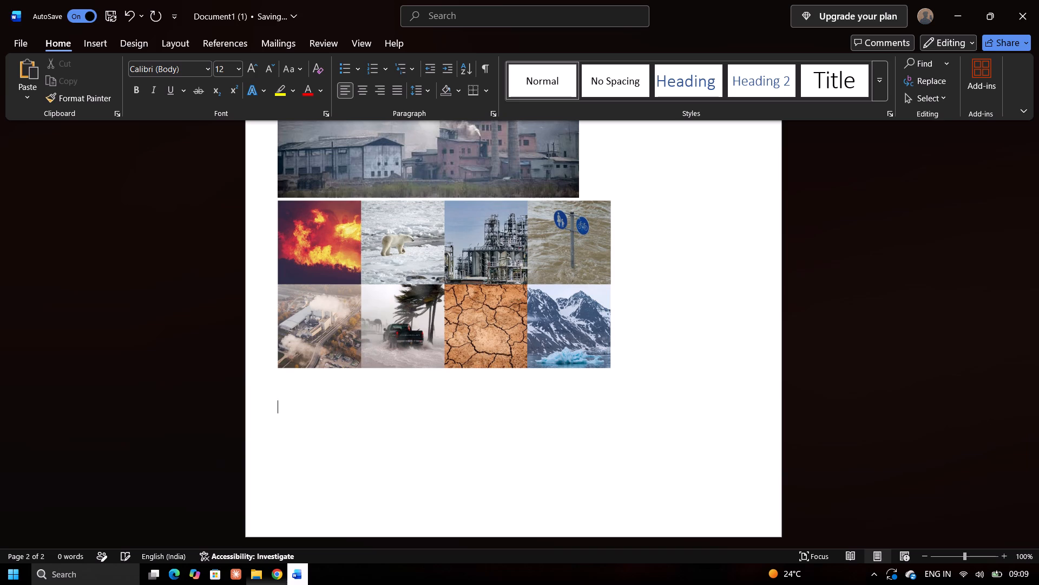
pyautogui.hotkey('ctrl', 'v')
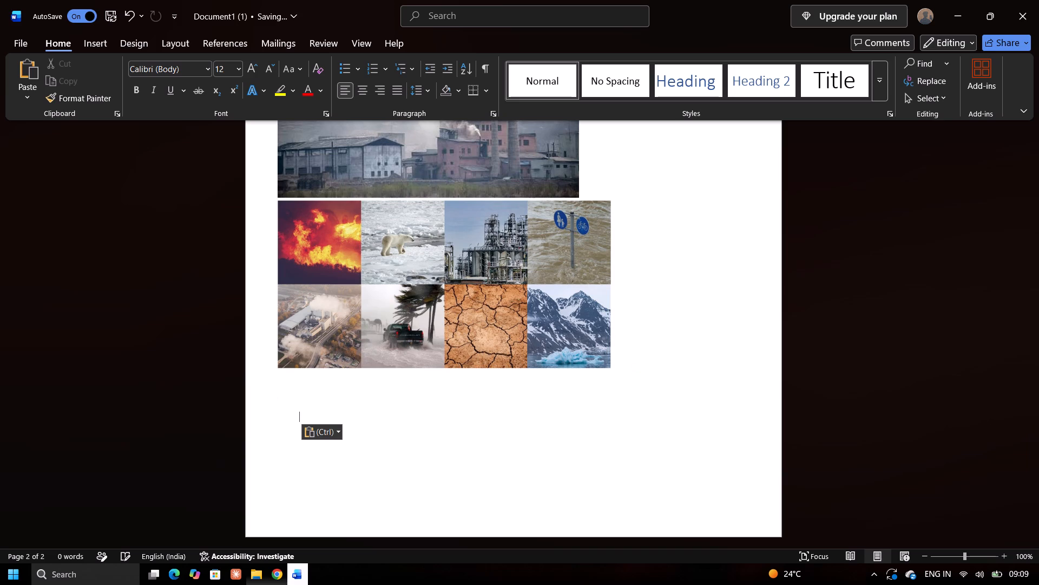
# Examine the spots below the collage where the image was pasted, and return the insertion point to the collage's end.
pyautogui.click(287, 424)
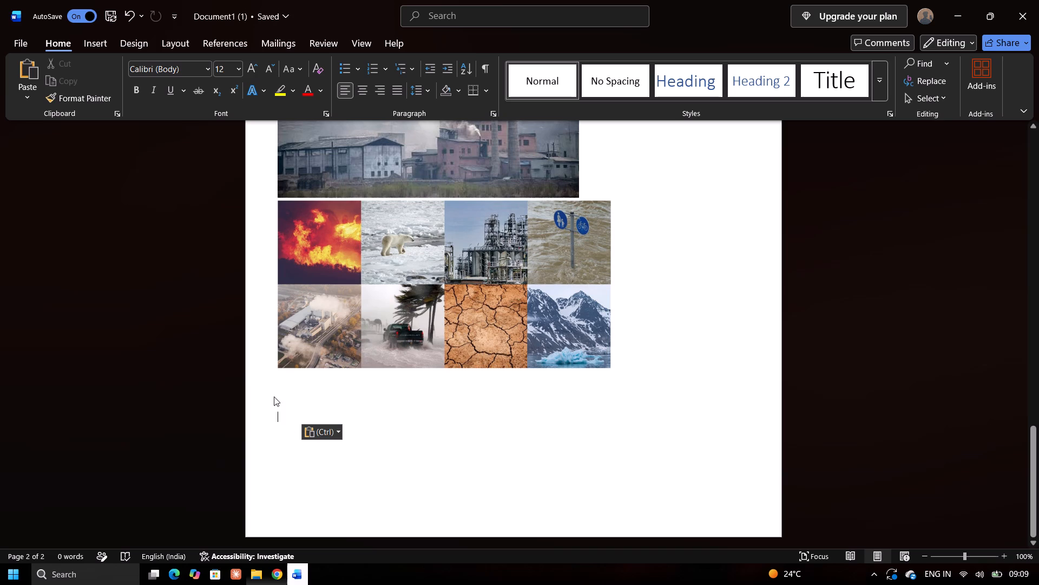
pyautogui.click(274, 391)
pyautogui.click(284, 392)
pyautogui.click(315, 399)
pyautogui.tripleClick(300, 397)
pyautogui.click(298, 393)
pyautogui.click(304, 393)
pyautogui.click(329, 399)
pyautogui.moveTo(345, 404); pyautogui.dragTo(351, 406)
pyautogui.scroll(-5, 379, 428)
pyautogui.click(630, 363)
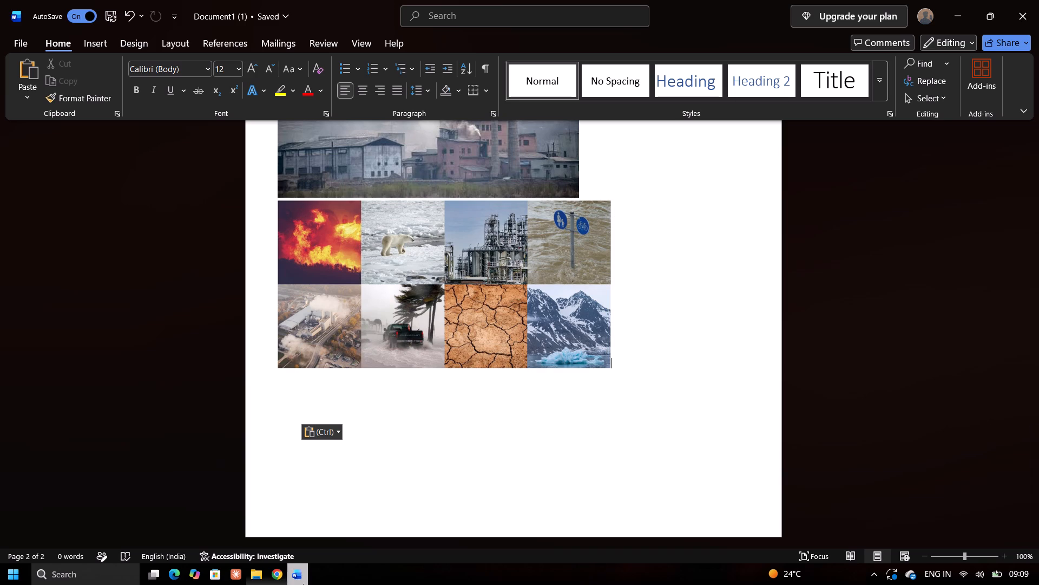
# Switch to Chrome and save the four-panel "Consequences of Global Warming" image to Downloads as the WEBP file consequencesofglobalwarming.
pyautogui.click(280, 576)
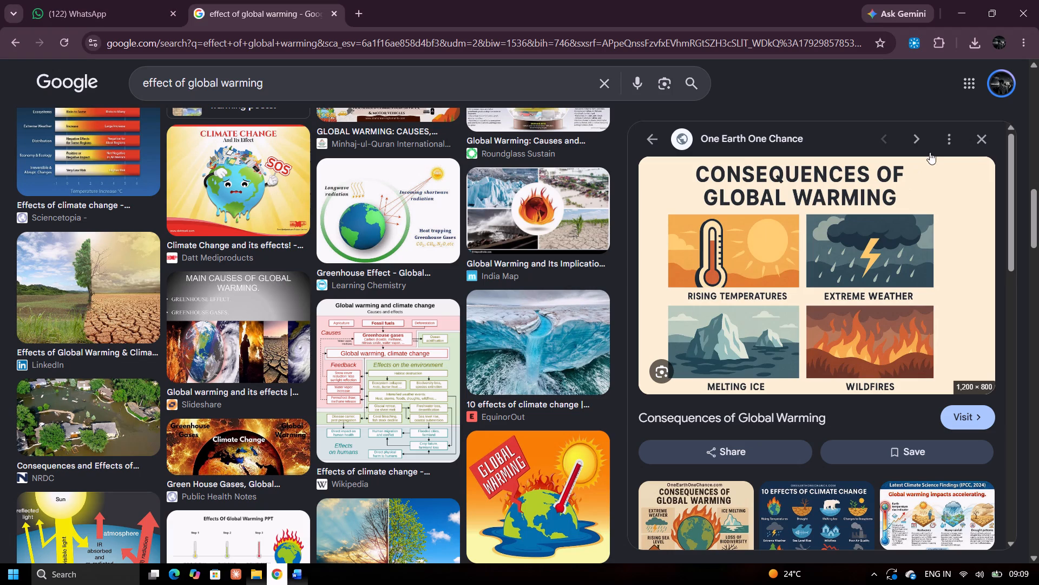
pyautogui.click(956, 141)
pyautogui.click(799, 265)
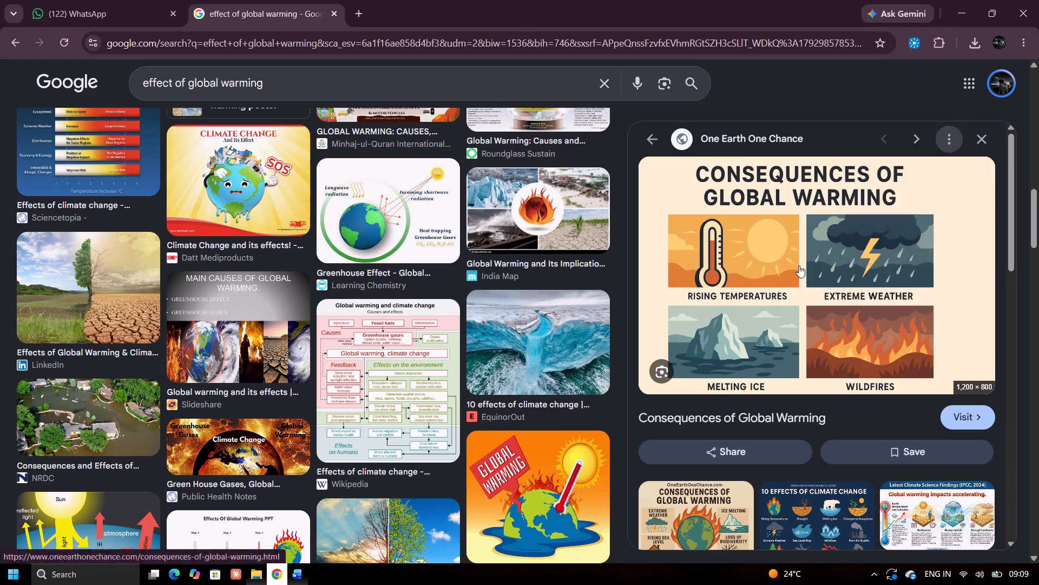
pyautogui.click(237, 10)
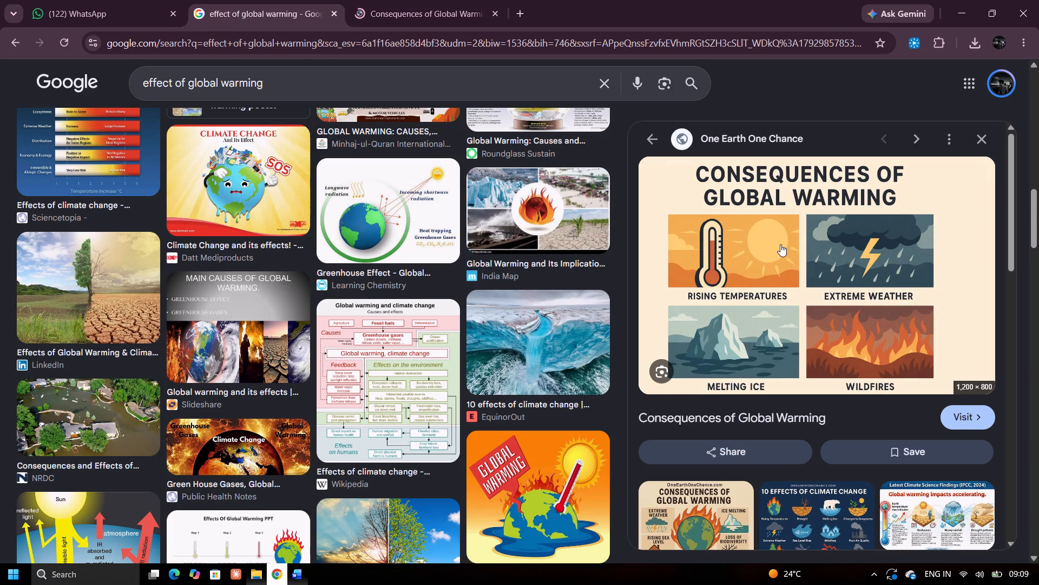
pyautogui.rightClick(780, 245)
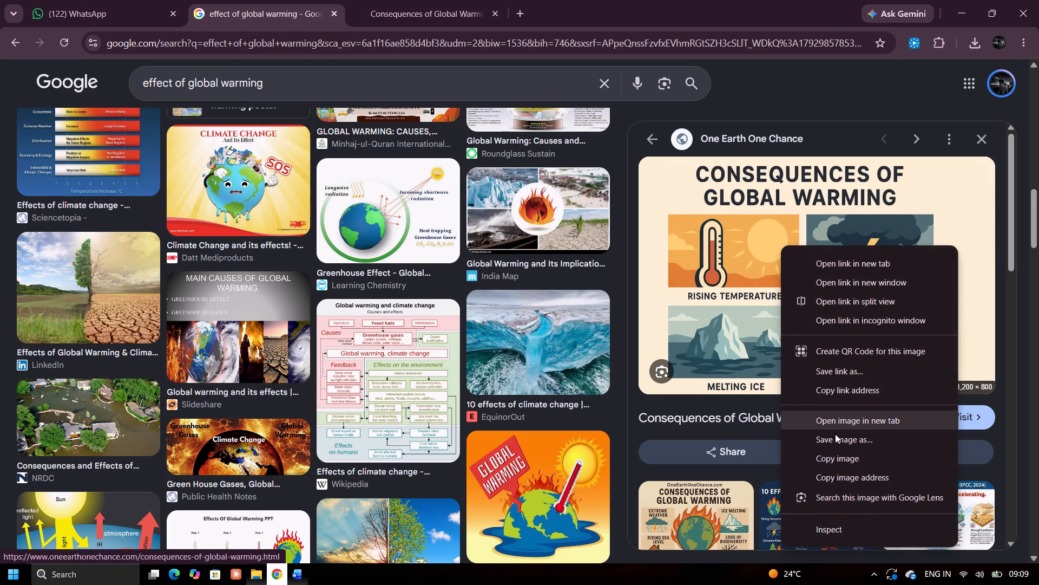
pyautogui.click(835, 434)
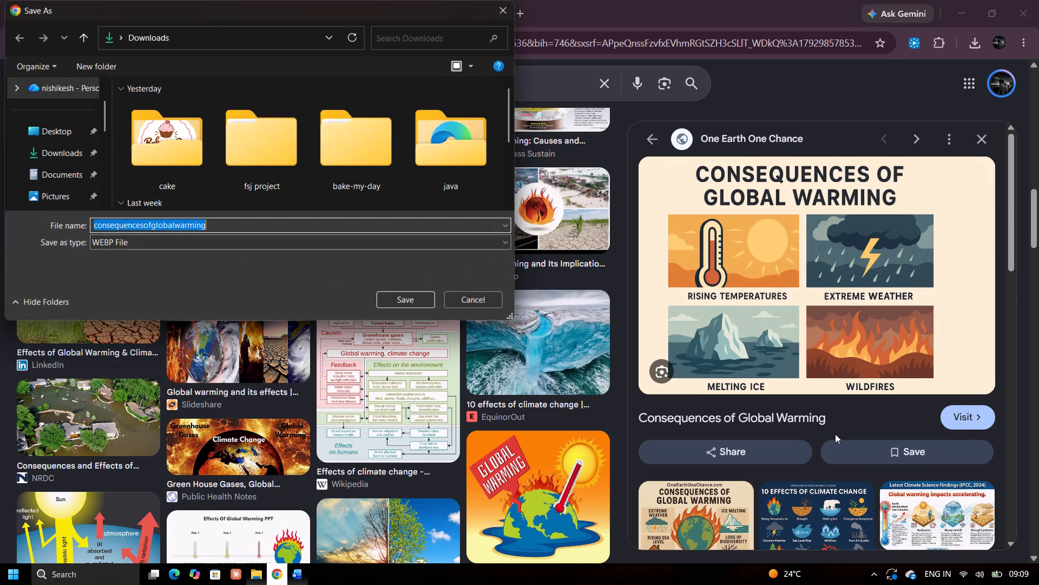
pyautogui.click(416, 302)
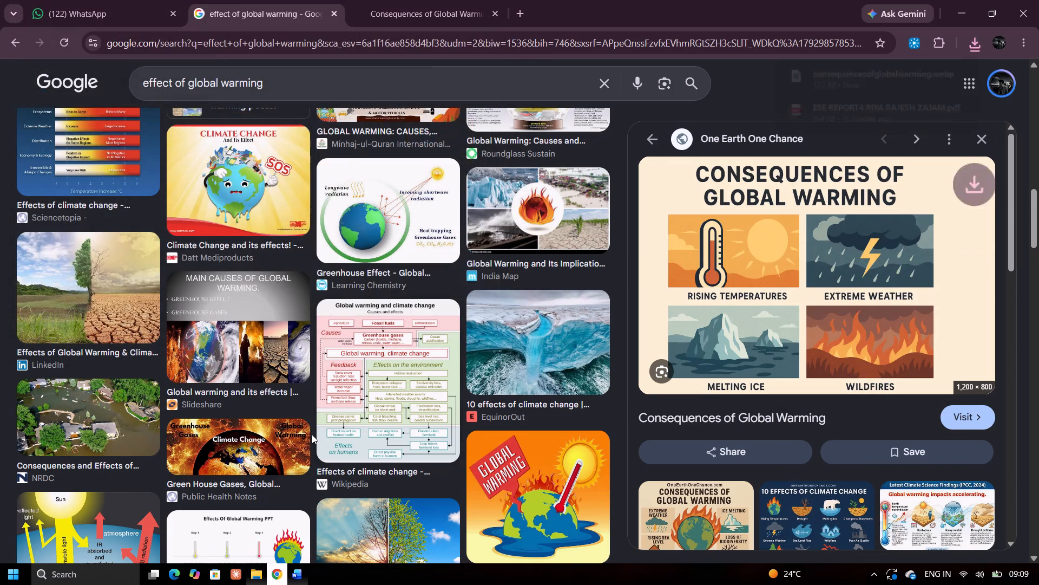
# Switch to Document1 and insert the consequencesofglobalwarming picture from Downloads after the climate collage.
pyautogui.click(304, 571)
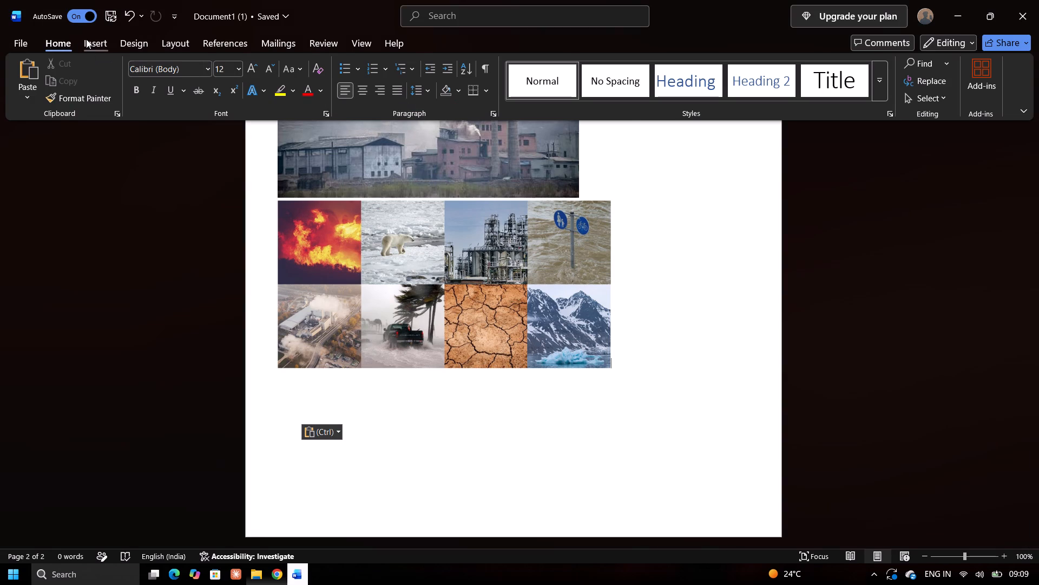
pyautogui.click(86, 39)
pyautogui.click(150, 69)
pyautogui.click(154, 137)
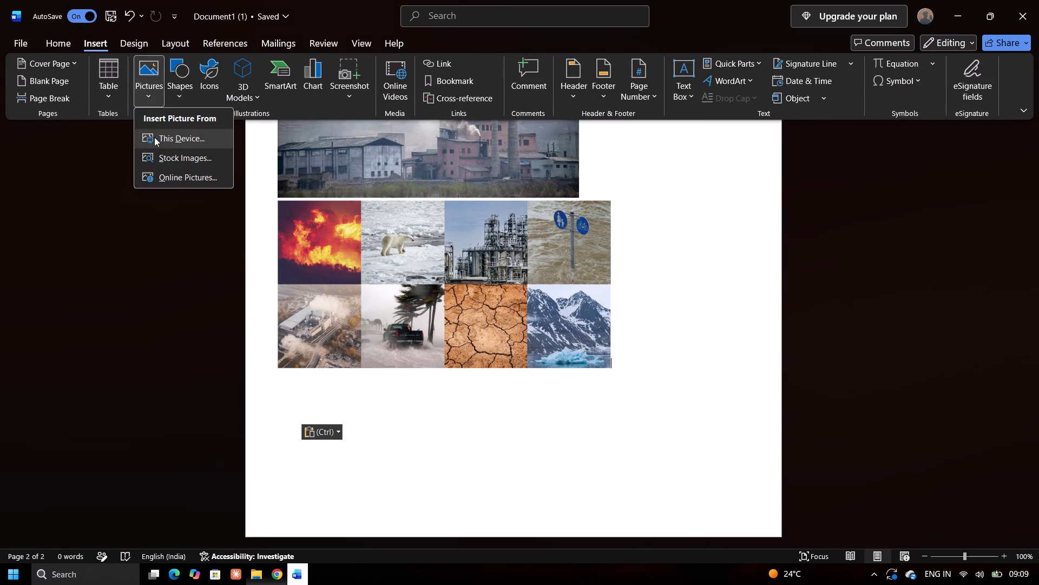
pyautogui.click(57, 155)
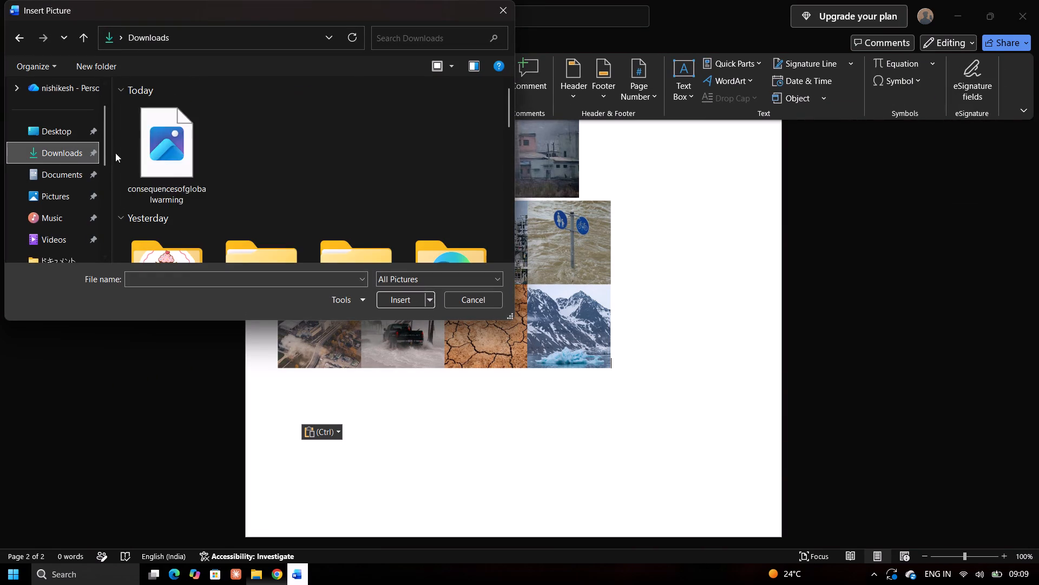
pyautogui.click(153, 155)
pyautogui.click(404, 301)
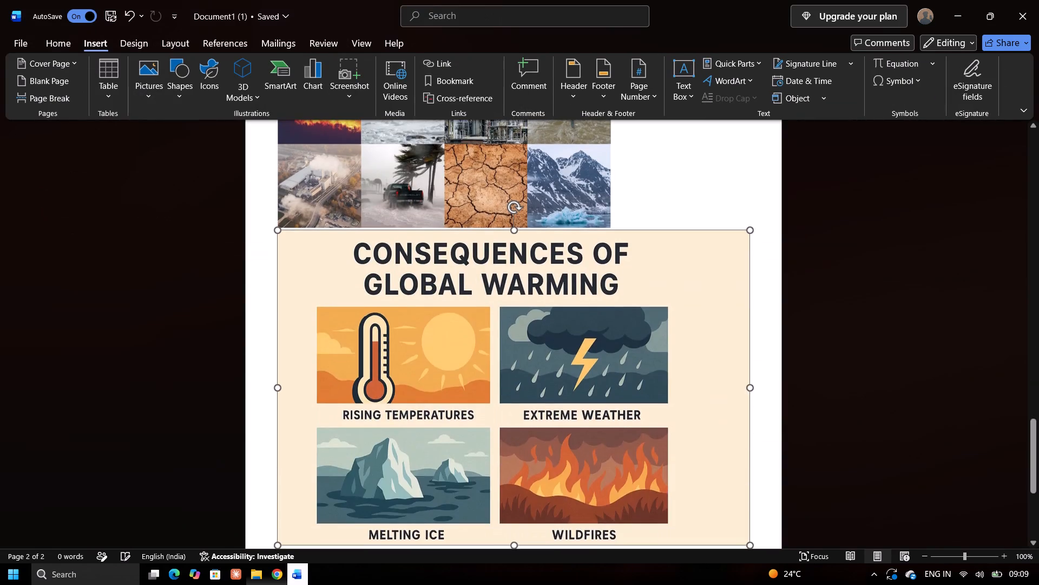
# Shrink the inserted "Consequences of Global Warming" picture proportionally to about the width of the factory picture.
pyautogui.scroll(5, 410, 310)
pyautogui.scroll(-1, 410, 310)
pyautogui.scroll(19, 410, 310)
pyautogui.scroll(-2, 410, 310)
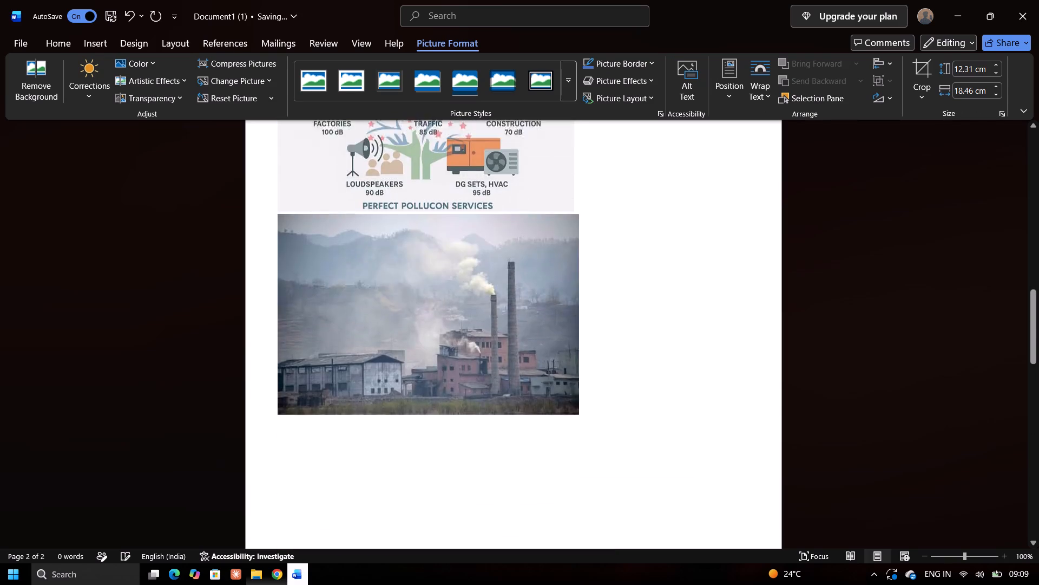
pyautogui.scroll(-15, 410, 310)
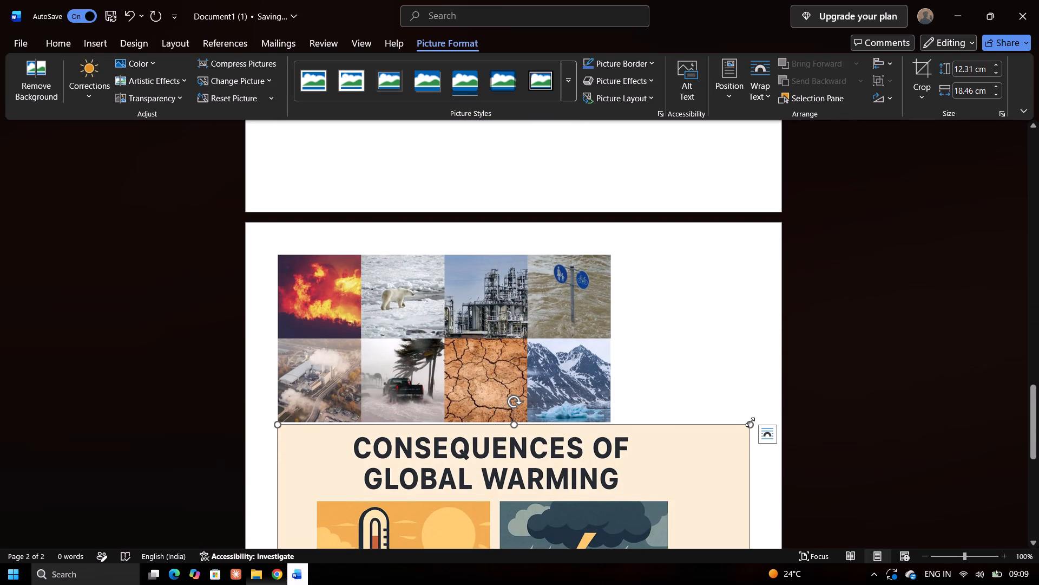
pyautogui.moveTo(749, 425); pyautogui.dragTo(574, 527)
# Move the climate collage up in the document, ahead of the factory picture.
pyautogui.scroll(9, 573, 305)
pyautogui.click(501, 335)
pyautogui.moveTo(409, 305); pyautogui.dragTo(376, 151)
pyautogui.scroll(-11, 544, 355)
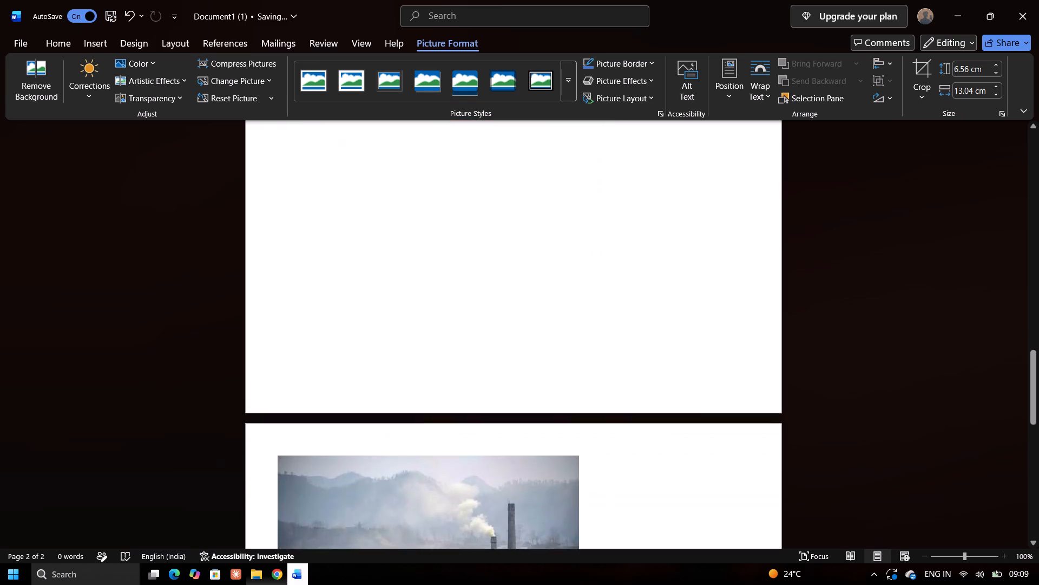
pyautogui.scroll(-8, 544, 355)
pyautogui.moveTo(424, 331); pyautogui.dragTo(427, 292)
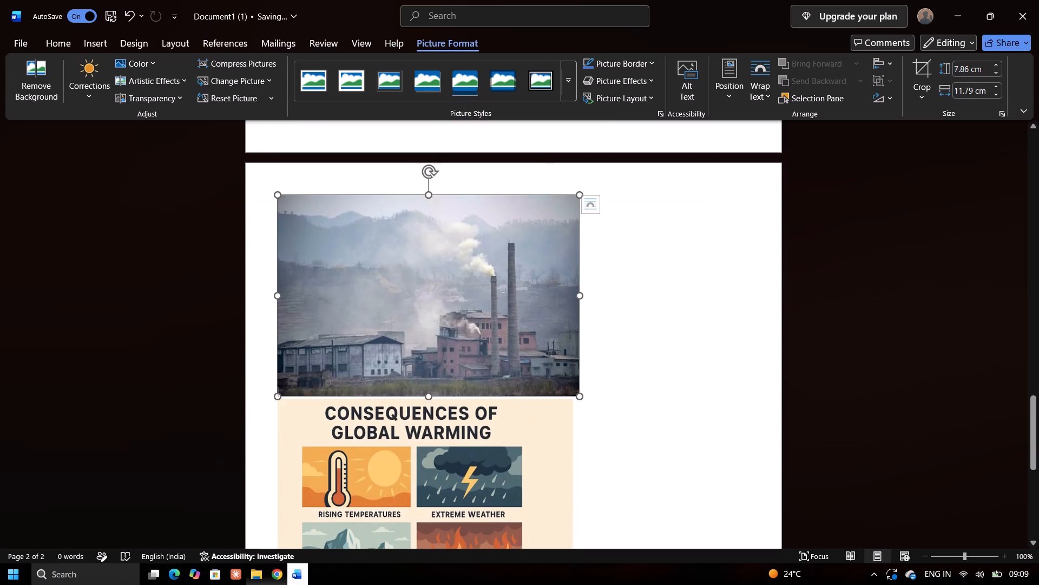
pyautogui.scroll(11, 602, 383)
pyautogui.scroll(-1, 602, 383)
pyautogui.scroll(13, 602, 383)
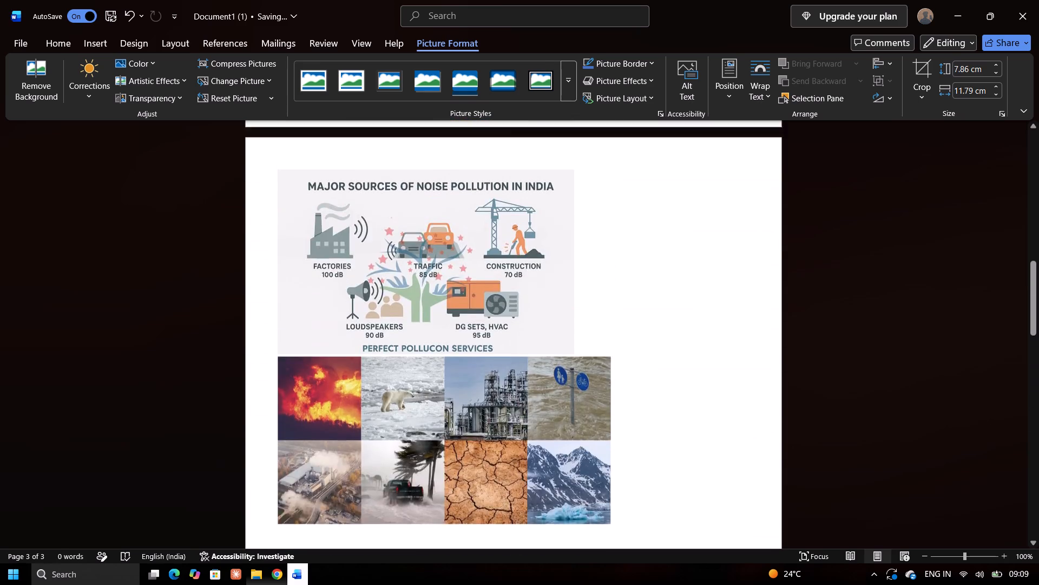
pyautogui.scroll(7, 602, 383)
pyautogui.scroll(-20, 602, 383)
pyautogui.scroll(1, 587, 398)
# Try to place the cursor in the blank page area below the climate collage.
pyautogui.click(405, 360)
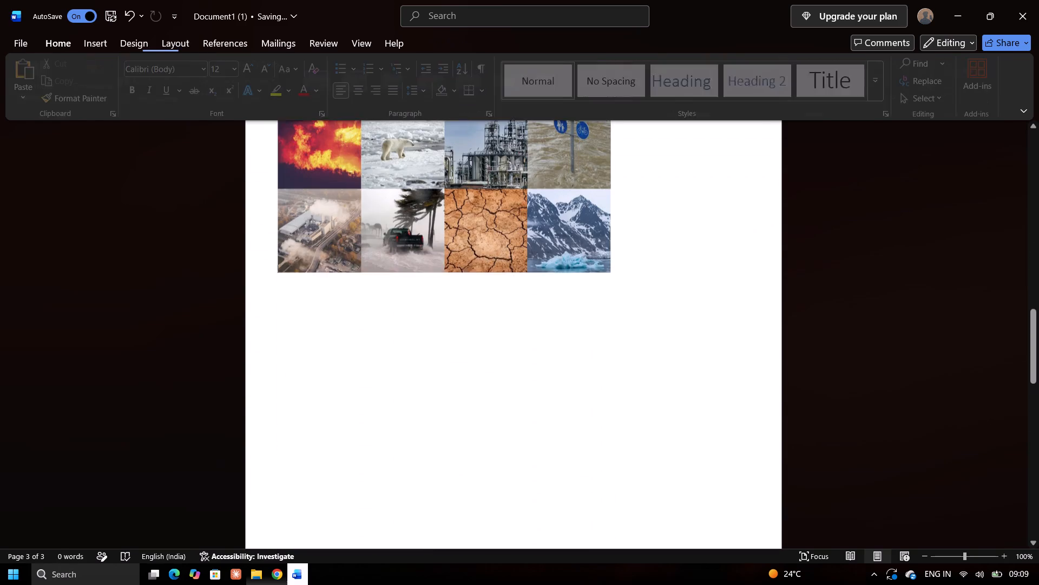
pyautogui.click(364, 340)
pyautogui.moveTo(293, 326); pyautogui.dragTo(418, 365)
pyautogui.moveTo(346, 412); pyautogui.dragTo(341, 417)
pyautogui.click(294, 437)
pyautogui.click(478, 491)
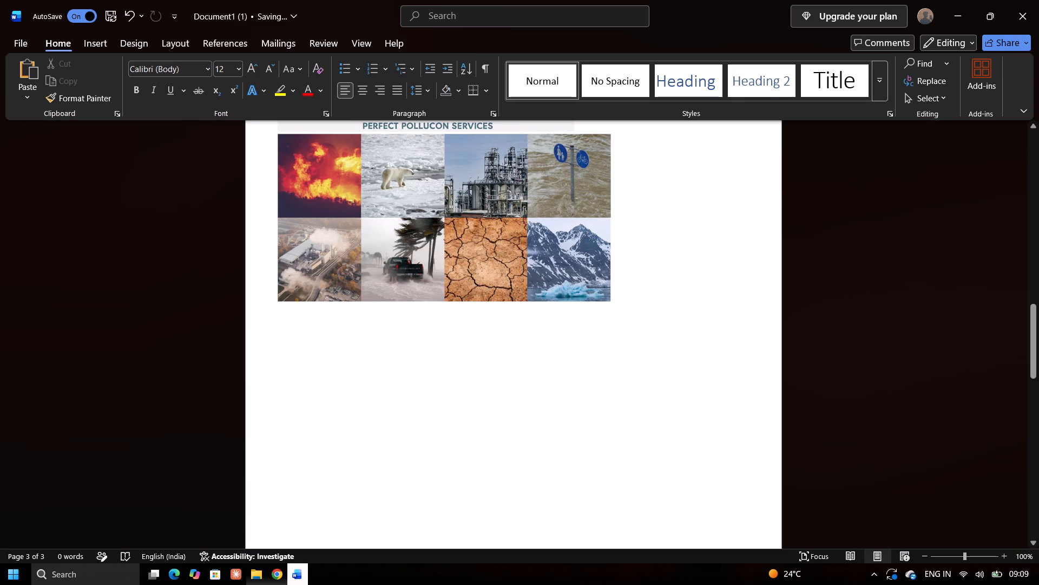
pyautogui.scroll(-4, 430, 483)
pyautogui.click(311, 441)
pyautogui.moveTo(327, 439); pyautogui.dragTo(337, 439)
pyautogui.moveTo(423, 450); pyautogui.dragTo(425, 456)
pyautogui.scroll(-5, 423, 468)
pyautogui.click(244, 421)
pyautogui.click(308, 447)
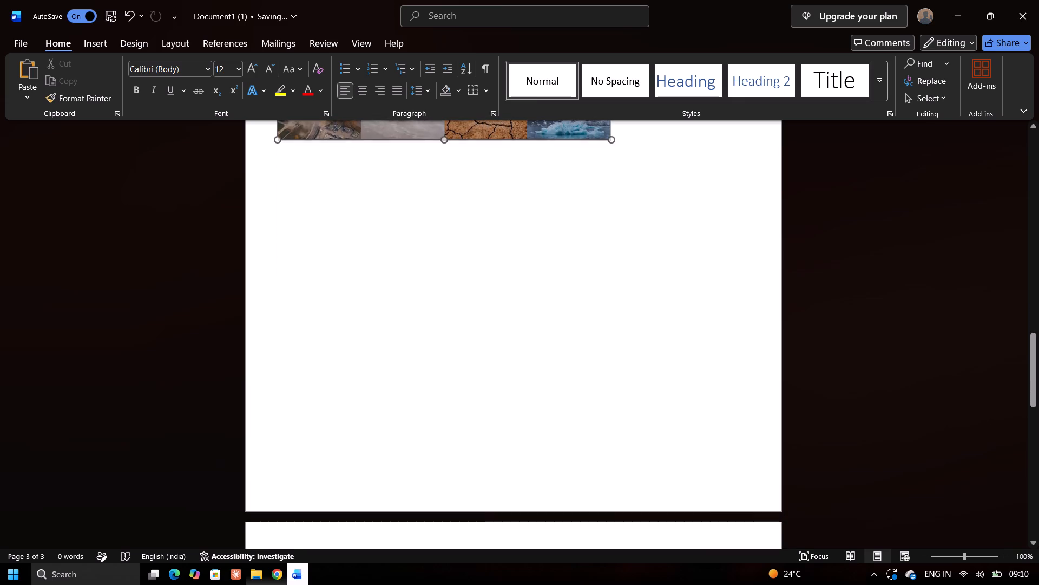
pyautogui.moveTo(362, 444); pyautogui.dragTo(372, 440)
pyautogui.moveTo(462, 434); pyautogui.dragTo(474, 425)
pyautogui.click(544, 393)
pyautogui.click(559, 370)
# Shrink the factory picture slightly in proportion and move it up to directly below the noise pollution picture.
pyautogui.scroll(-12, 588, 382)
pyautogui.scroll(1, 584, 402)
pyautogui.scroll(-2, 584, 402)
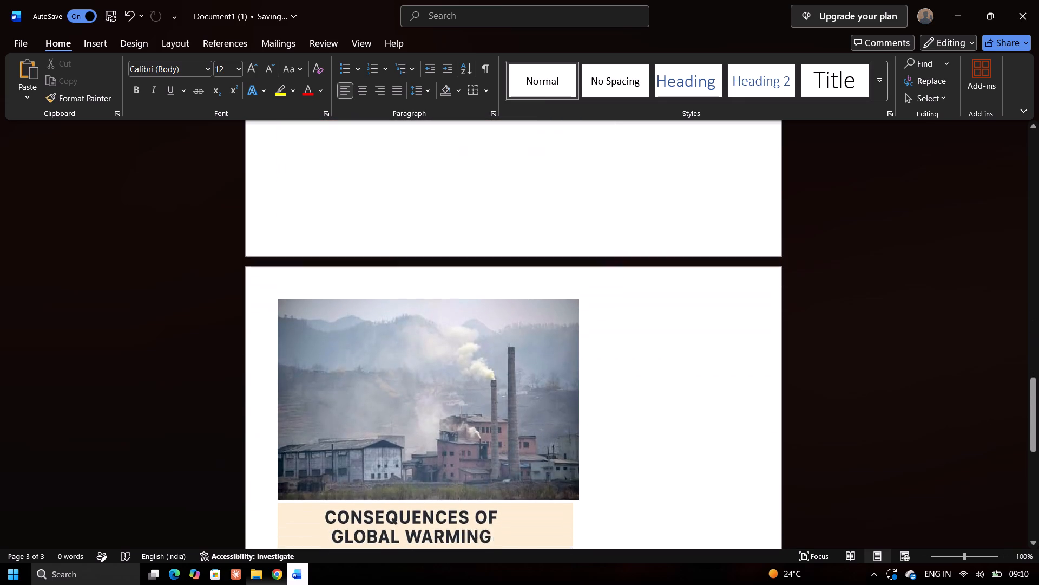
pyautogui.click(494, 414)
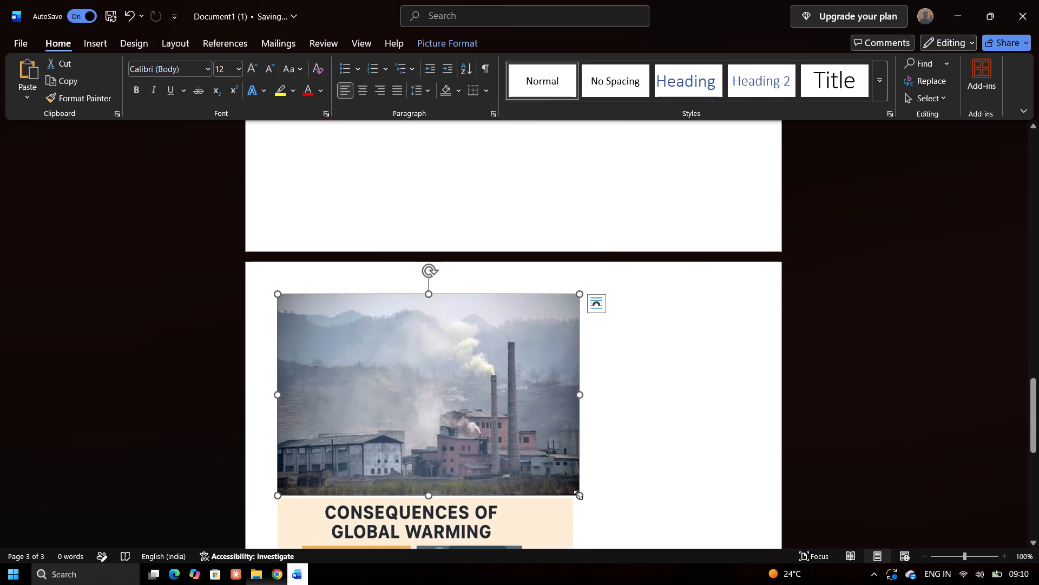
pyautogui.moveTo(576, 498); pyautogui.dragTo(542, 448)
pyautogui.moveTo(444, 412); pyautogui.dragTo(409, 189)
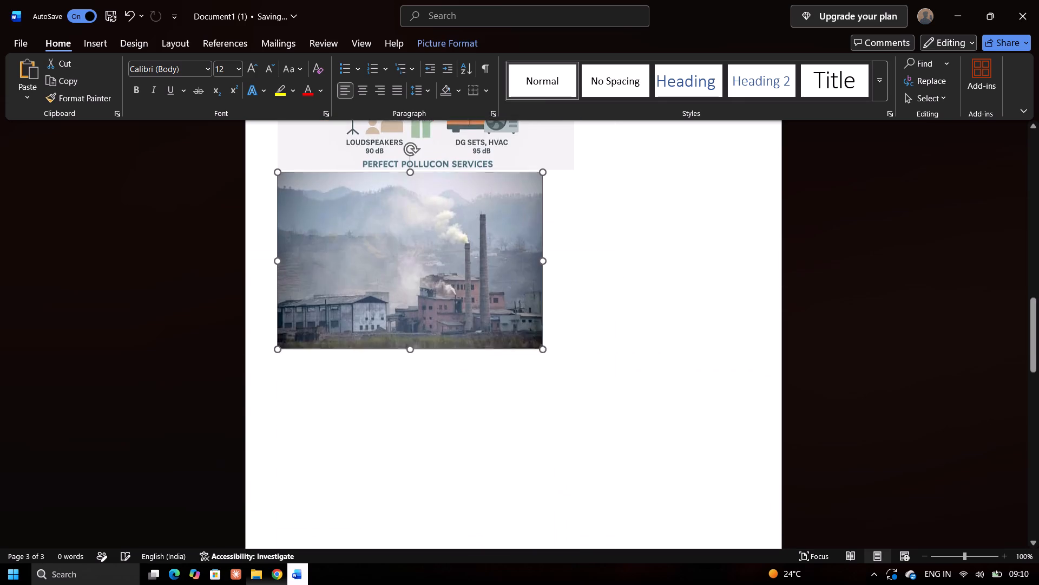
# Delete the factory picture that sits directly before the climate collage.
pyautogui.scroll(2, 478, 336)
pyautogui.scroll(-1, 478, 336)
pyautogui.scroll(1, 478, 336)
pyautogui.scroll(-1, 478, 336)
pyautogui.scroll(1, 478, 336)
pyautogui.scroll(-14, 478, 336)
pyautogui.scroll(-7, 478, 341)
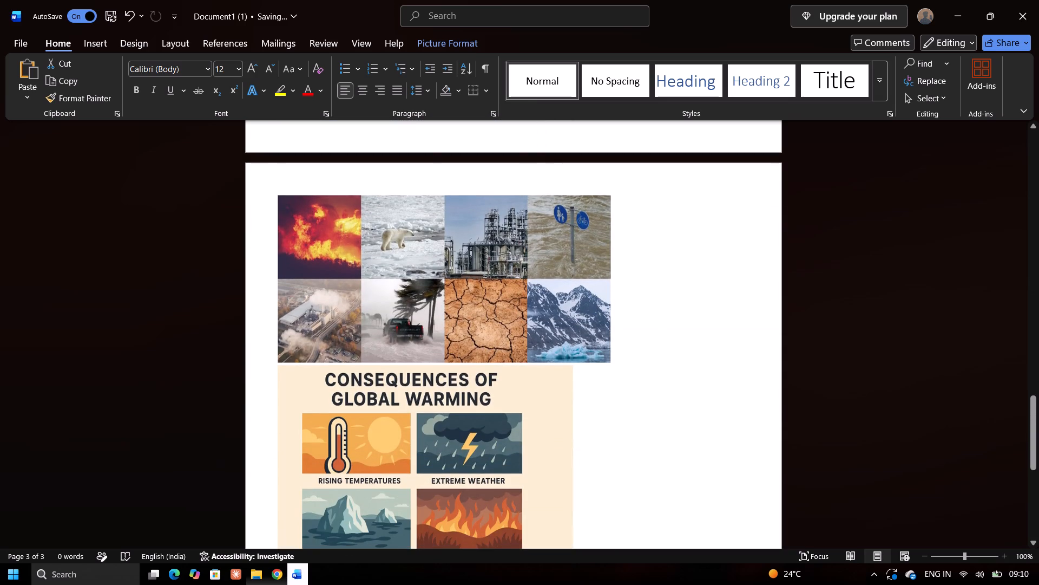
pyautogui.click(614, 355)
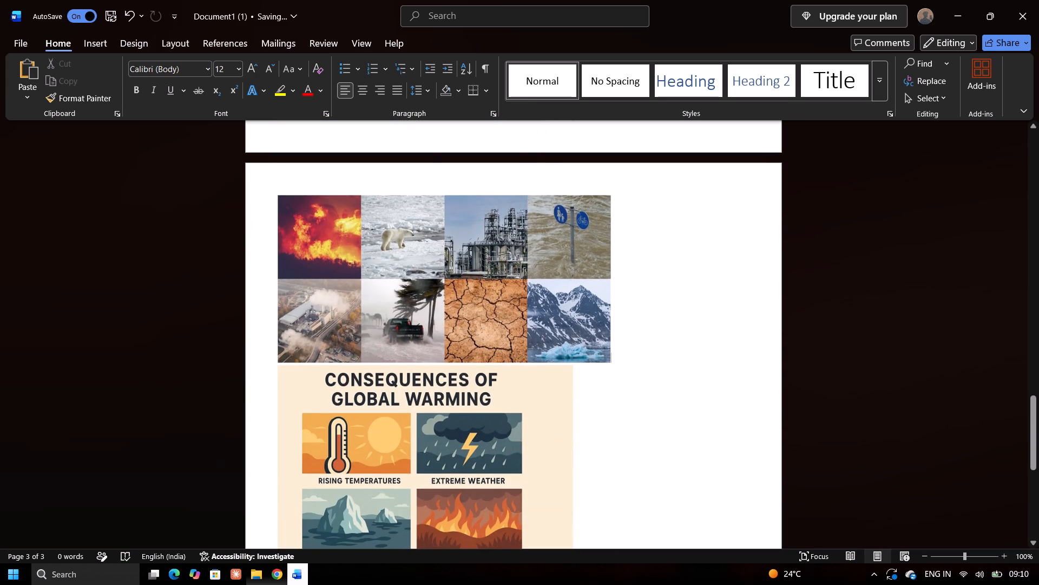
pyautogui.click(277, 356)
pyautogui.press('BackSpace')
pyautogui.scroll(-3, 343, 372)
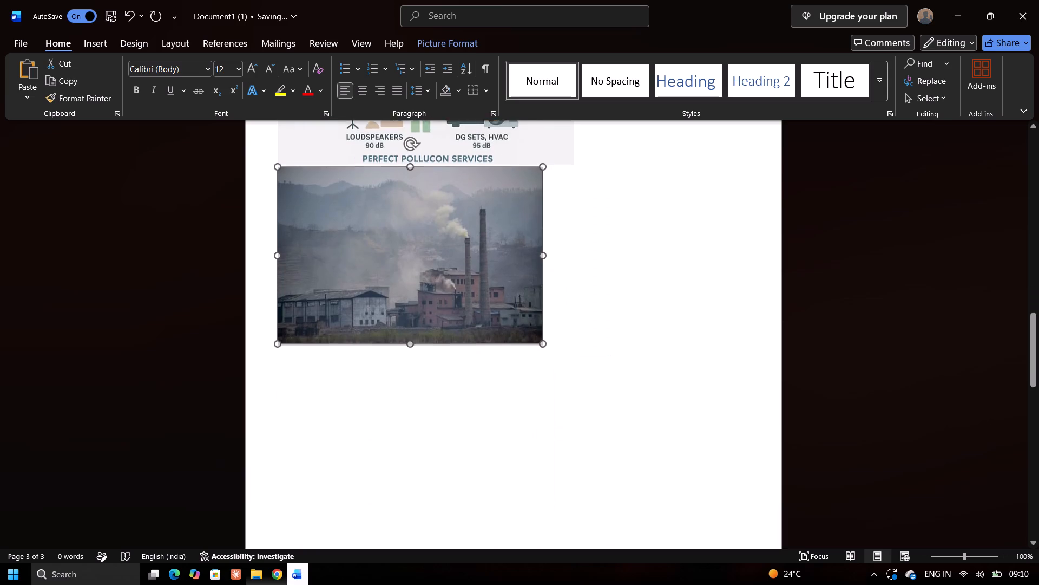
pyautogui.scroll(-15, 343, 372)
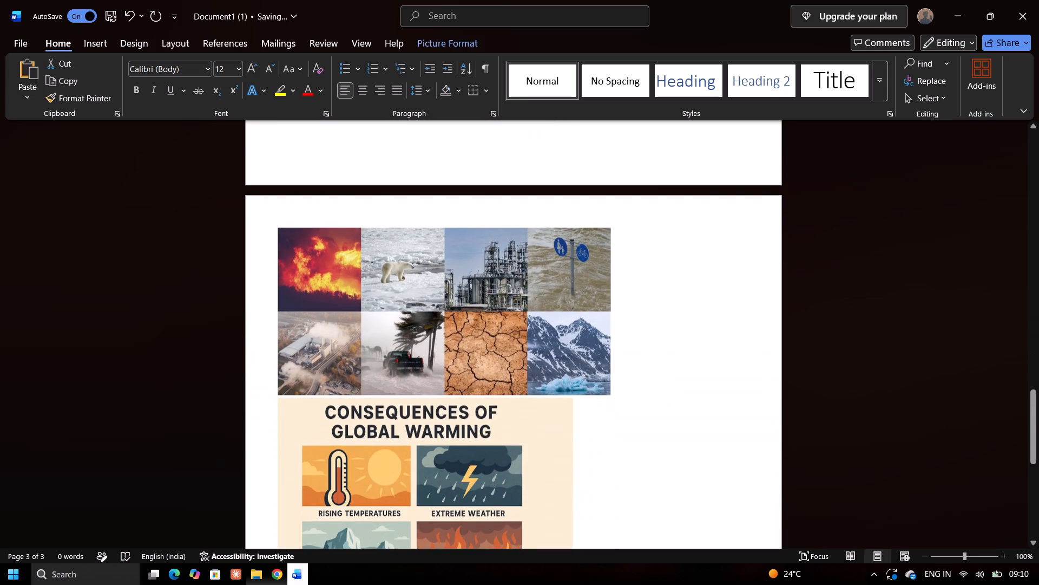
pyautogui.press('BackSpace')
# Examine how the remaining pictures are laid out across the document's pages.
pyautogui.scroll(8, 299, 396)
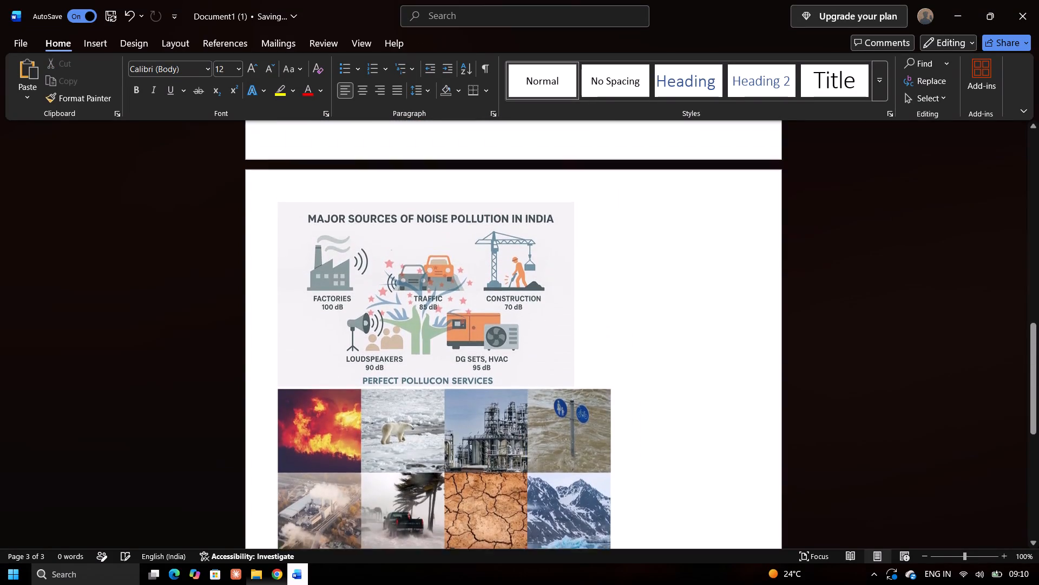
pyautogui.scroll(4, 299, 396)
pyautogui.scroll(-14, 299, 396)
pyautogui.scroll(1, 299, 396)
pyautogui.scroll(-20, 299, 396)
pyautogui.scroll(-1, 299, 396)
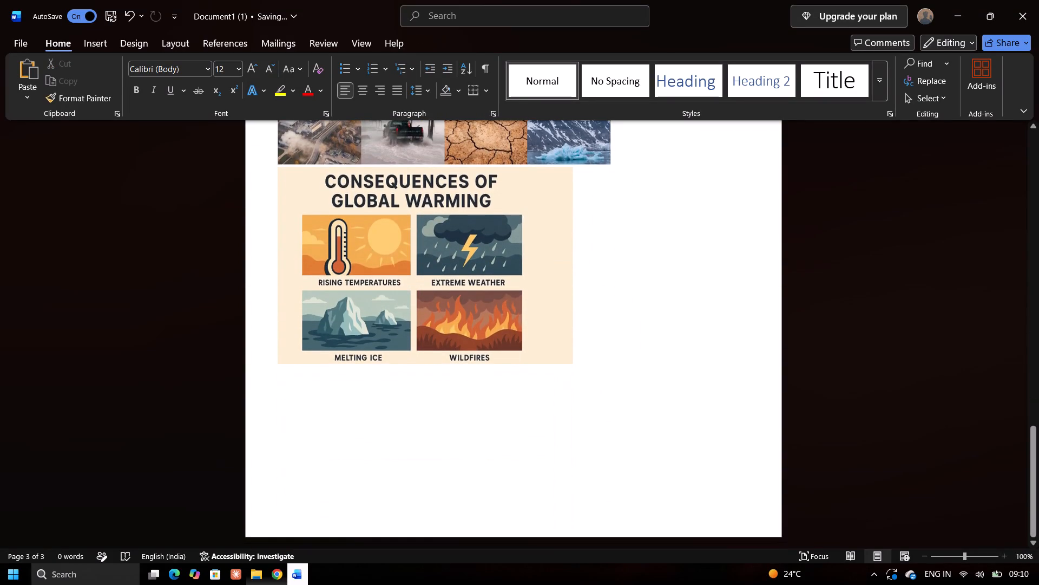
pyautogui.scroll(1, 343, 440)
pyautogui.scroll(-8, 366, 447)
pyautogui.scroll(8, 366, 447)
pyautogui.scroll(-1, 366, 447)
pyautogui.scroll(12, 366, 447)
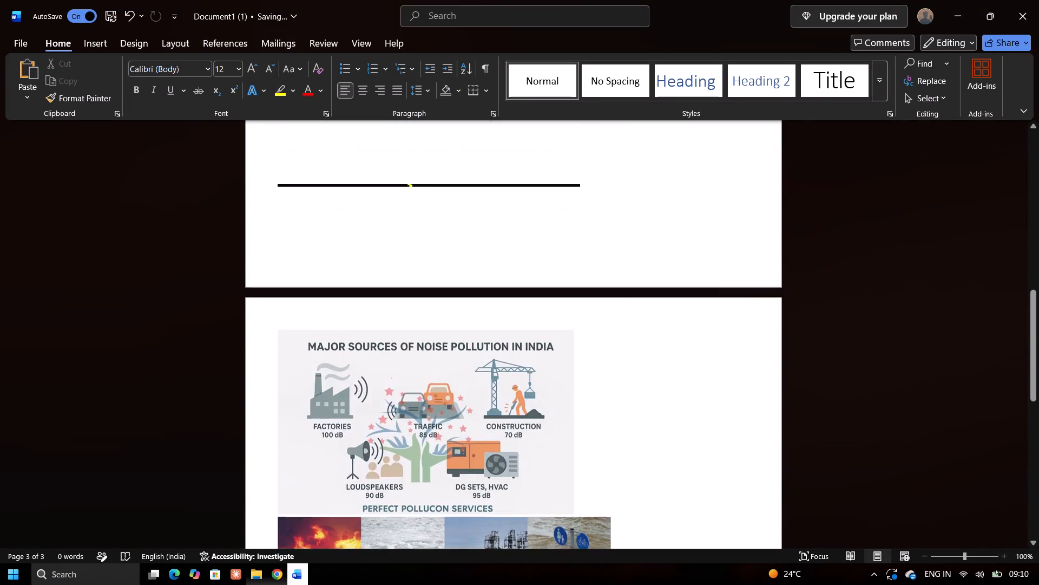
pyautogui.scroll(10, 366, 447)
pyautogui.scroll(-20, 366, 447)
pyautogui.scroll(1, 363, 453)
pyautogui.scroll(-3, 363, 453)
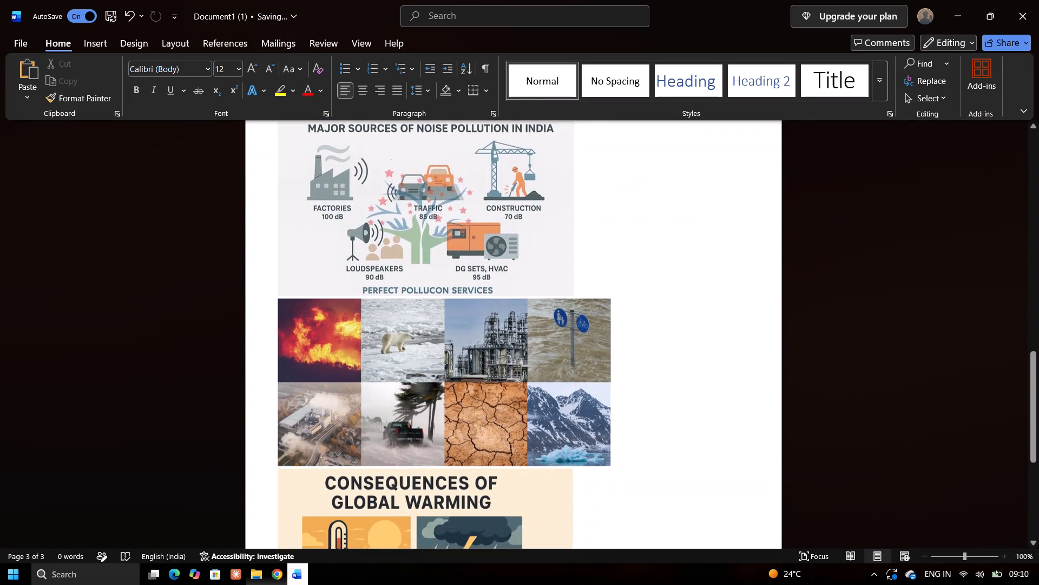
pyautogui.scroll(-18, 363, 453)
pyautogui.scroll(1, 363, 453)
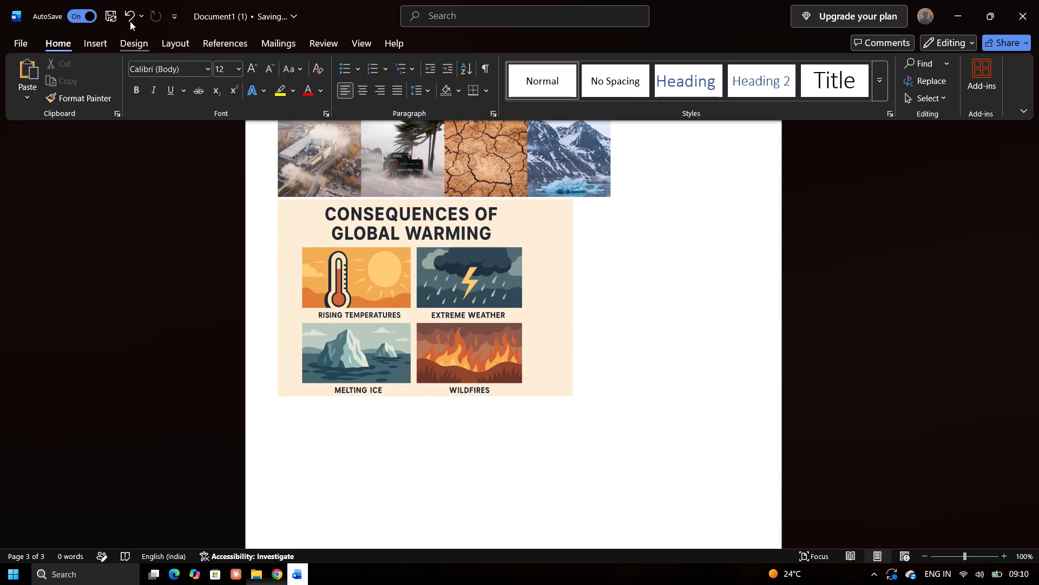
pyautogui.scroll(-1, 310, 216)
pyautogui.scroll(13, 310, 216)
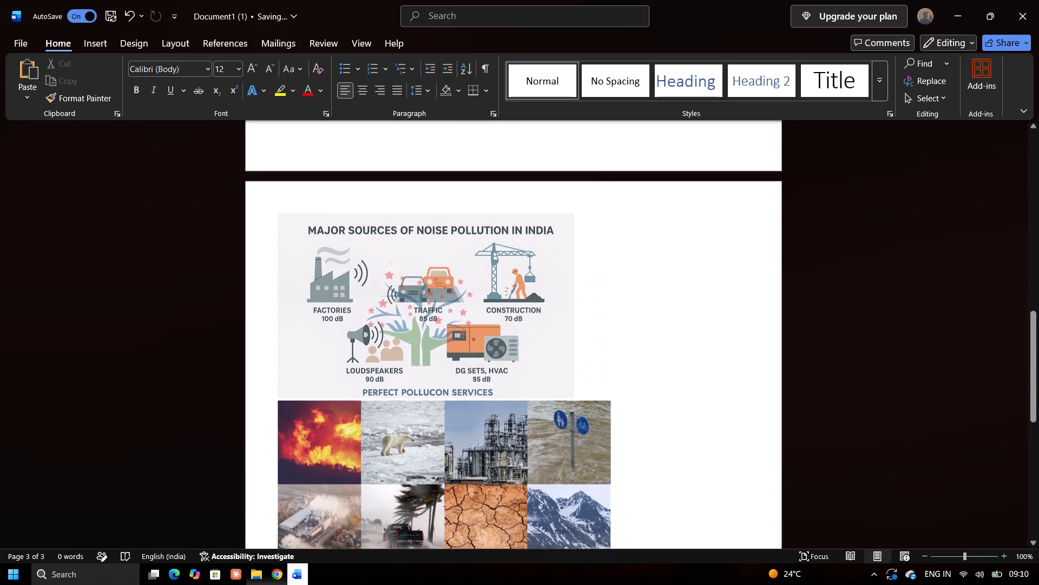
pyautogui.scroll(10, 310, 216)
pyautogui.scroll(-20, 310, 216)
pyautogui.scroll(-8, 310, 216)
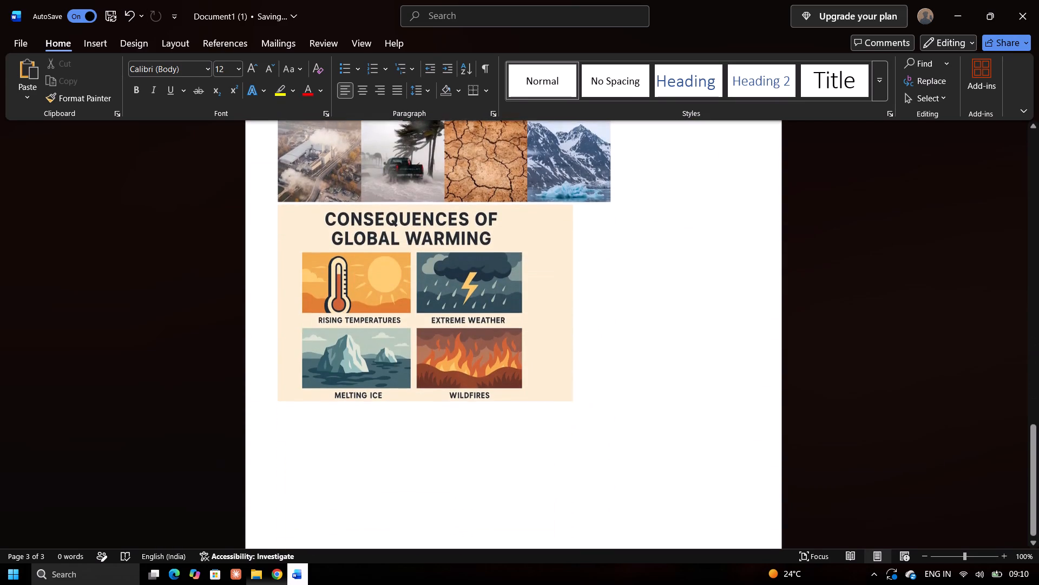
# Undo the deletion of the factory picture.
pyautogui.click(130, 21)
# Check the picture arrangement and page spacing with the factory picture included.
pyautogui.scroll(-3, 285, 261)
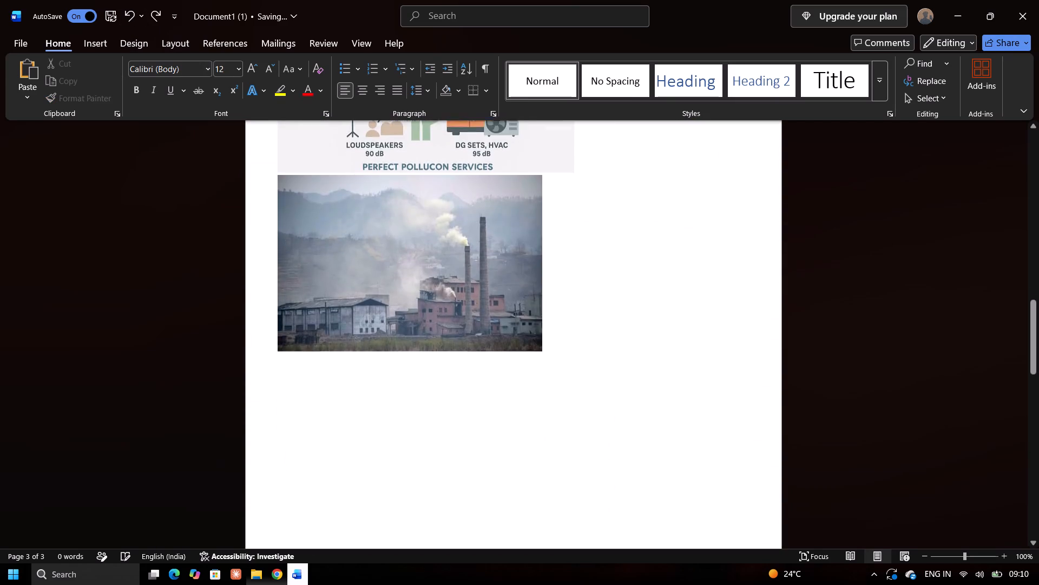
pyautogui.scroll(-15, 285, 261)
pyautogui.scroll(-8, 285, 261)
pyautogui.scroll(3, 285, 261)
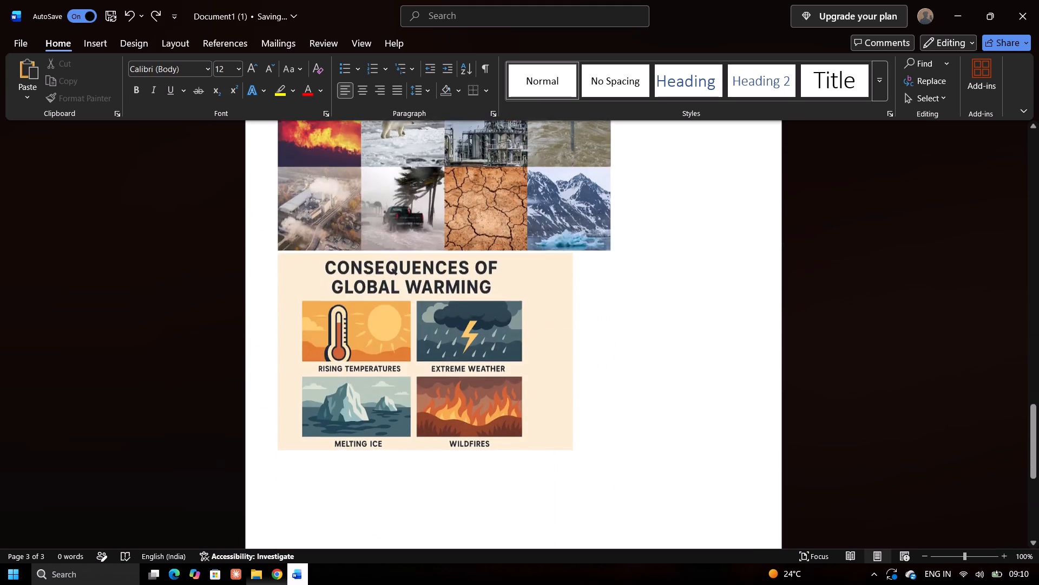
pyautogui.scroll(20, 285, 261)
pyautogui.scroll(13, 285, 261)
pyautogui.scroll(-1, 285, 265)
pyautogui.scroll(2, 285, 265)
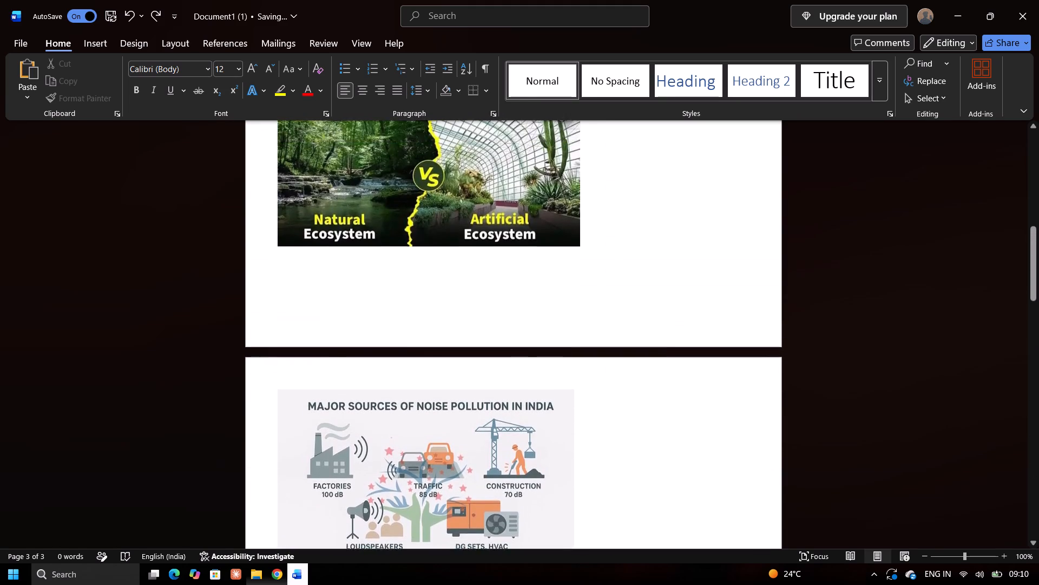
pyautogui.scroll(-20, 285, 265)
pyautogui.scroll(1, 285, 265)
pyautogui.scroll(-7, 285, 265)
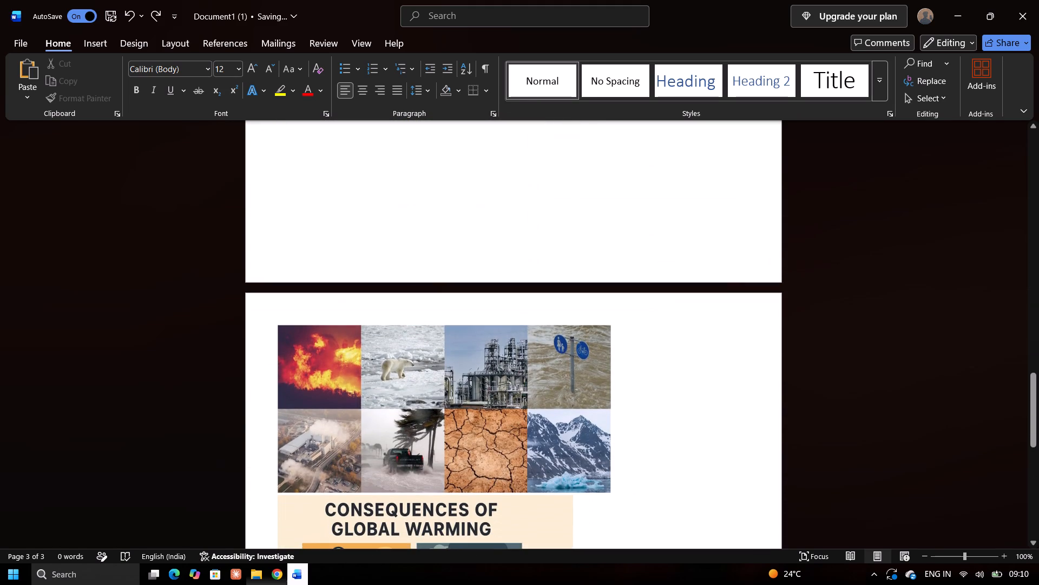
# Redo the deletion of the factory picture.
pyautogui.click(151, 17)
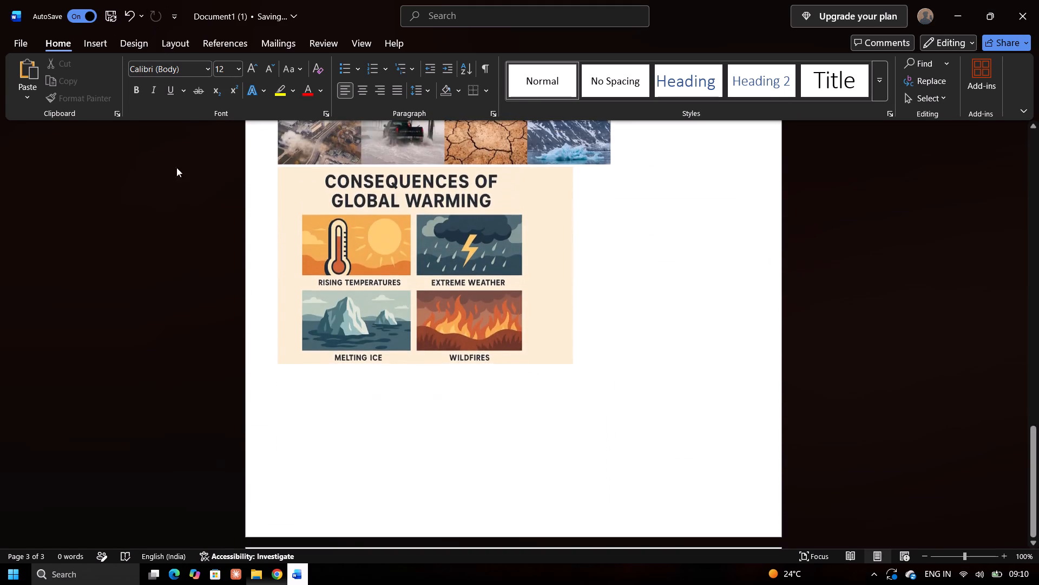
# Review the picture layout without the factory picture, from the last page back to the energy sources pictures.
pyautogui.scroll(7, 178, 265)
pyautogui.scroll(-1, 178, 265)
pyautogui.scroll(1, 178, 265)
pyautogui.scroll(-1, 178, 265)
pyautogui.scroll(1, 178, 265)
pyautogui.scroll(-14, 178, 265)
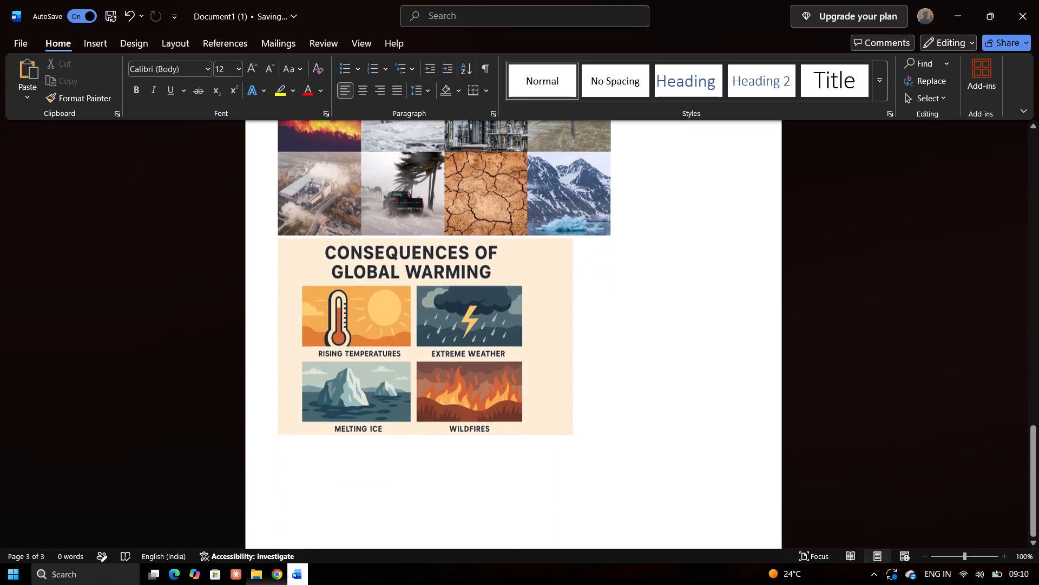
pyautogui.scroll(-7, 178, 265)
pyautogui.scroll(1, 178, 265)
pyautogui.scroll(-1, 233, 191)
pyautogui.scroll(1, 233, 191)
pyautogui.scroll(-1, 233, 191)
pyautogui.scroll(20, 233, 191)
pyautogui.scroll(1, 233, 191)
pyautogui.scroll(-1, 249, 197)
pyautogui.scroll(1, 249, 197)
pyautogui.scroll(-1, 249, 197)
pyautogui.scroll(11, 249, 197)
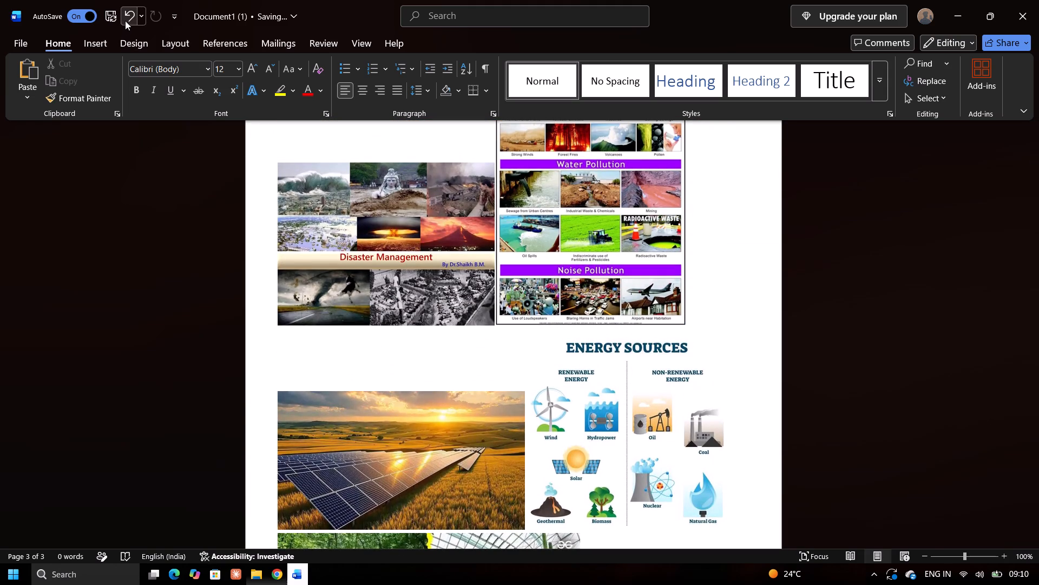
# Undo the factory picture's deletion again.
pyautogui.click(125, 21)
# Add a new empty line after the "Consequences of Global Warming" picture.
pyautogui.scroll(-11, 450, 291)
pyautogui.scroll(1, 450, 292)
pyautogui.scroll(-18, 450, 292)
pyautogui.click(633, 273)
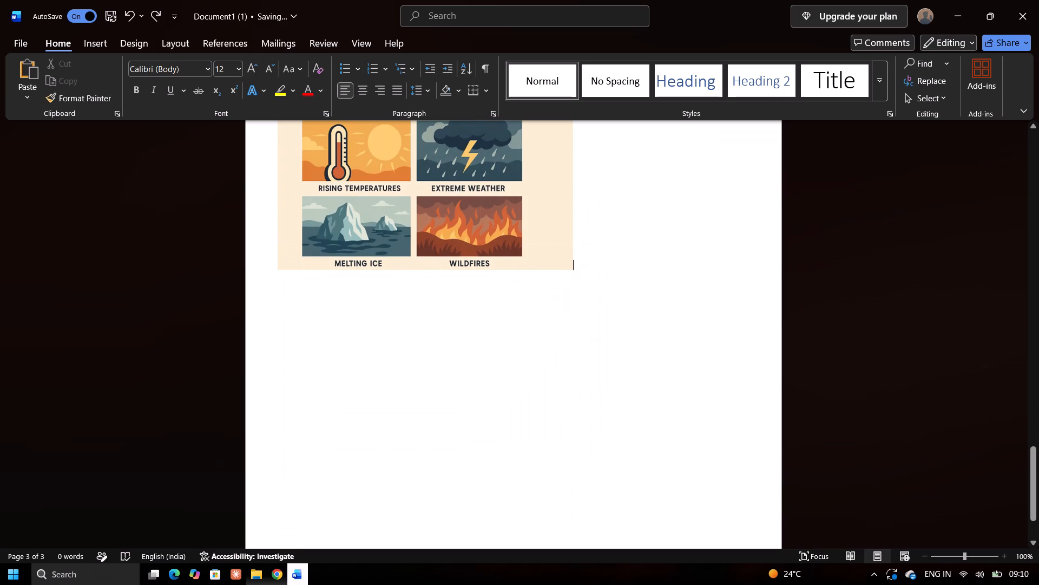
pyautogui.press('Return')
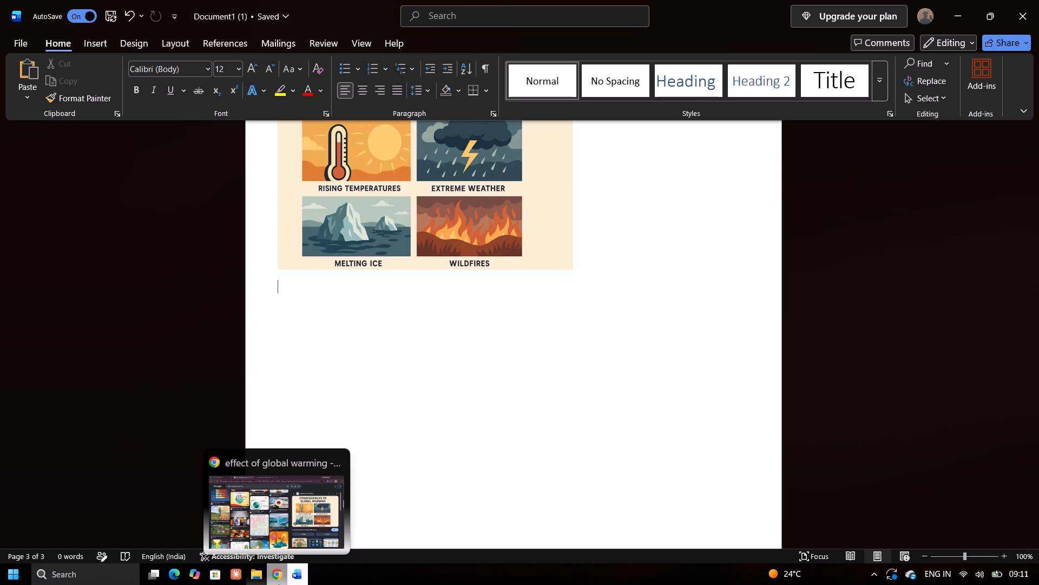
# Switch to Chrome and replace the image search with "disaster management techniques".
pyautogui.click(281, 568)
pyautogui.moveTo(356, 74); pyautogui.dragTo(320, 78)
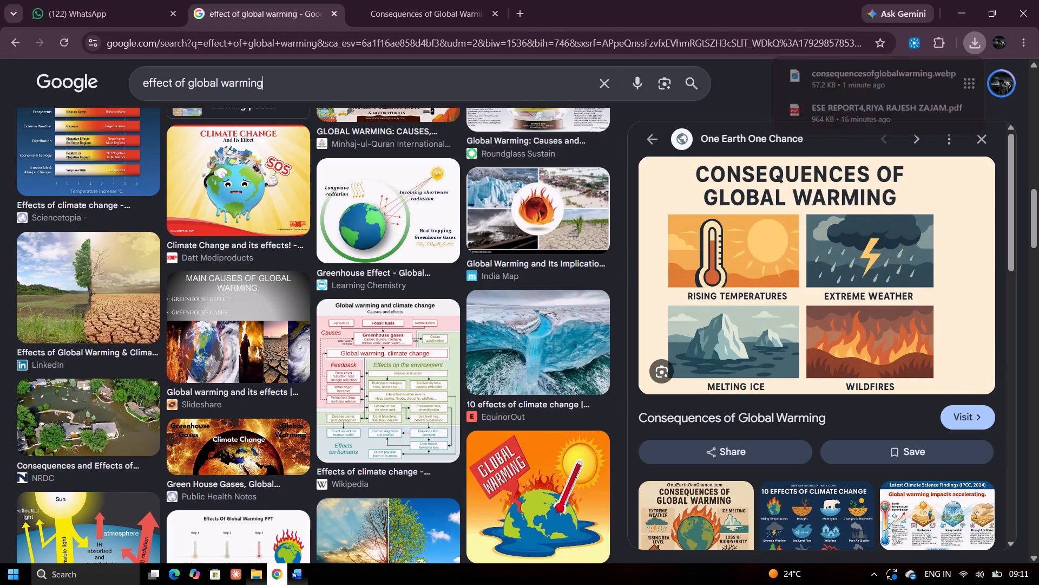
pyautogui.moveTo(320, 78); pyautogui.dragTo(144, 81)
pyautogui.press('BackSpace')
pyautogui.write('di')
pyautogui.press('Down')
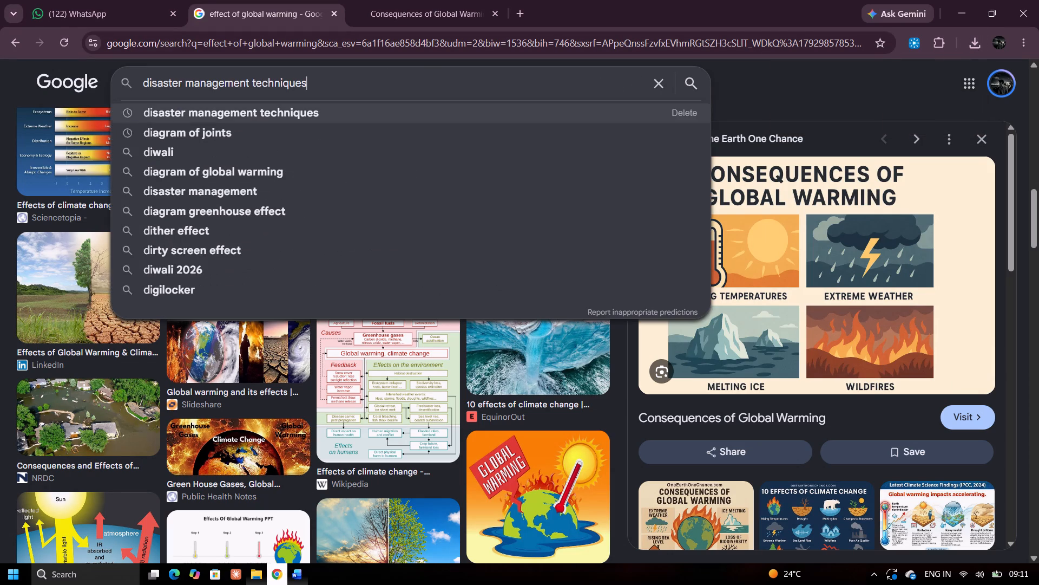
pyautogui.press('Return')
# Look through the disaster management techniques image results for a suitable picture.
pyautogui.scroll(-3, 120, 180)
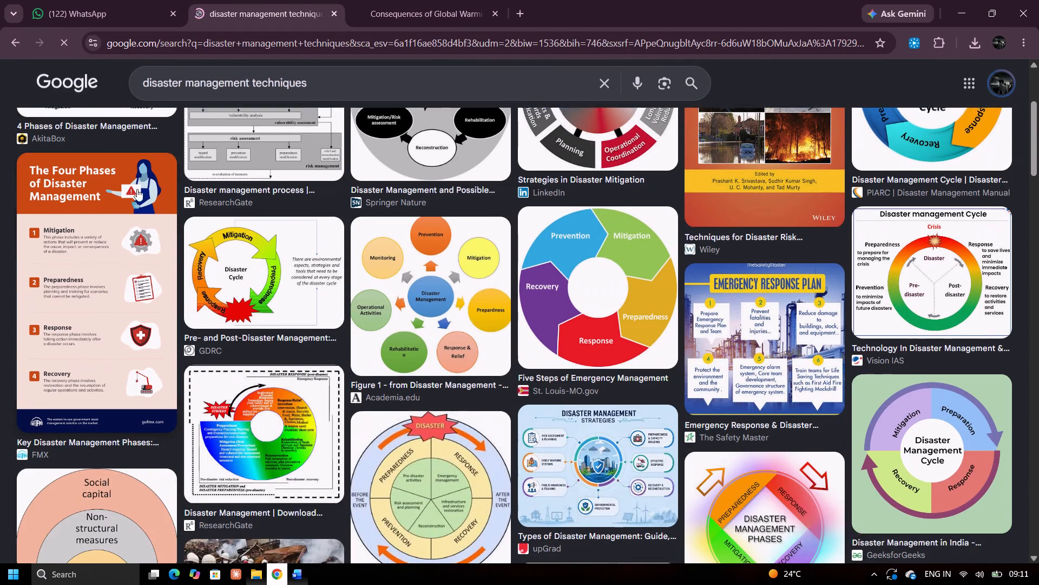
pyautogui.scroll(1, 406, 366)
pyautogui.scroll(-1, 406, 366)
pyautogui.scroll(1, 406, 366)
pyautogui.scroll(-4, 406, 366)
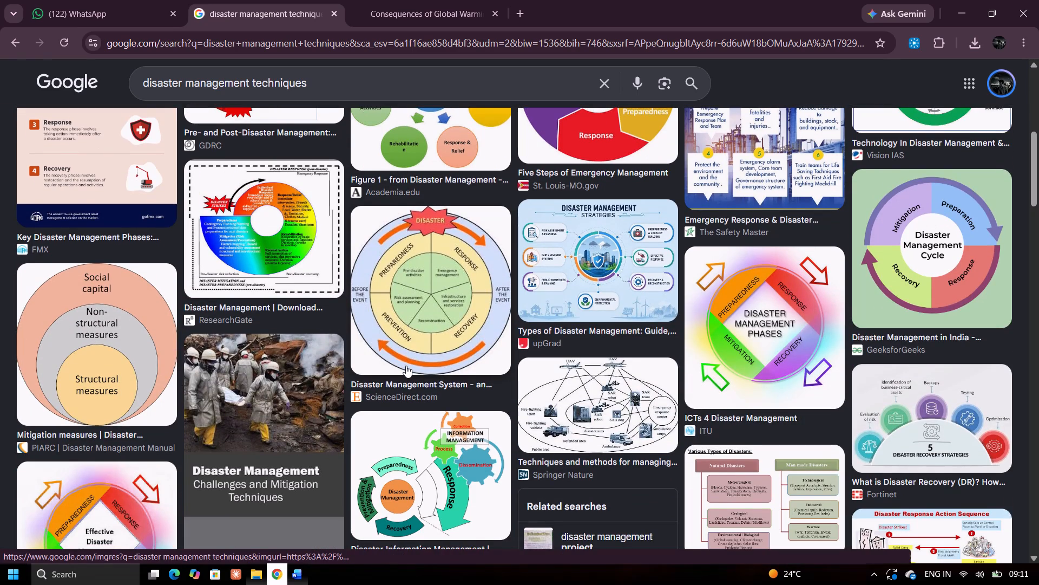
pyautogui.scroll(-4, 359, 387)
pyautogui.scroll(1, 350, 369)
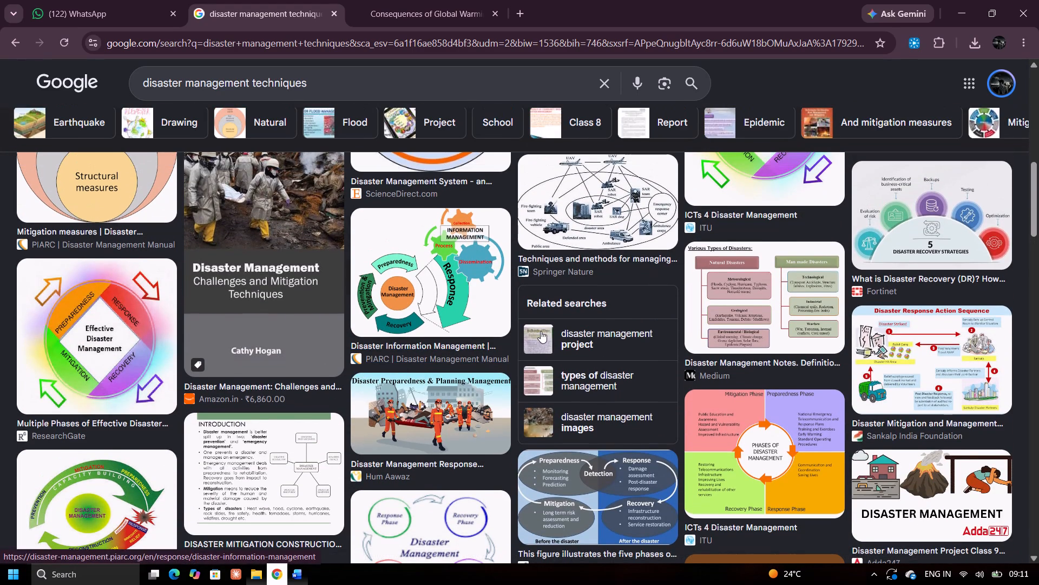
pyautogui.scroll(-3, 541, 331)
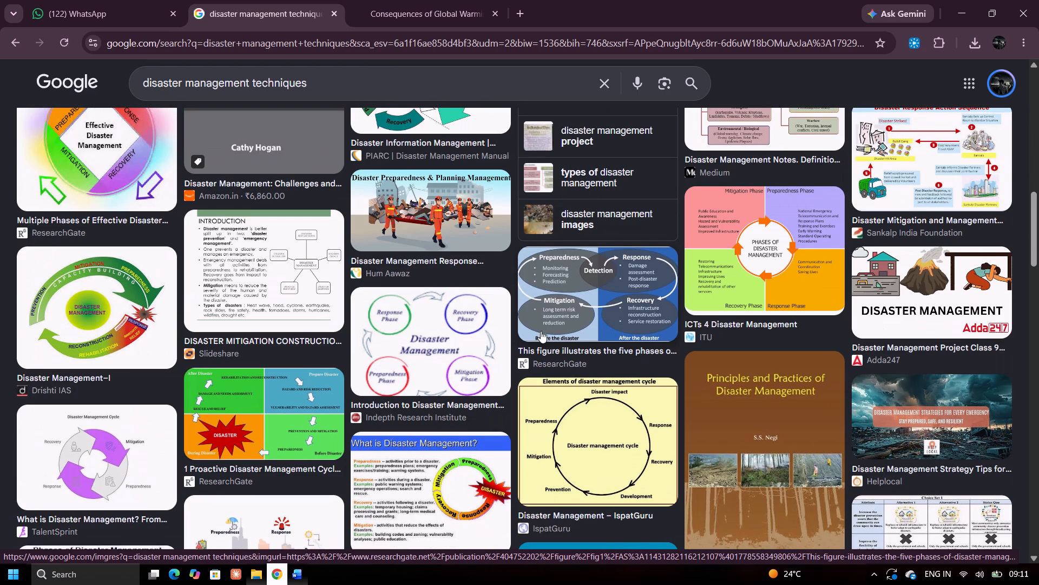
pyautogui.scroll(-3, 541, 331)
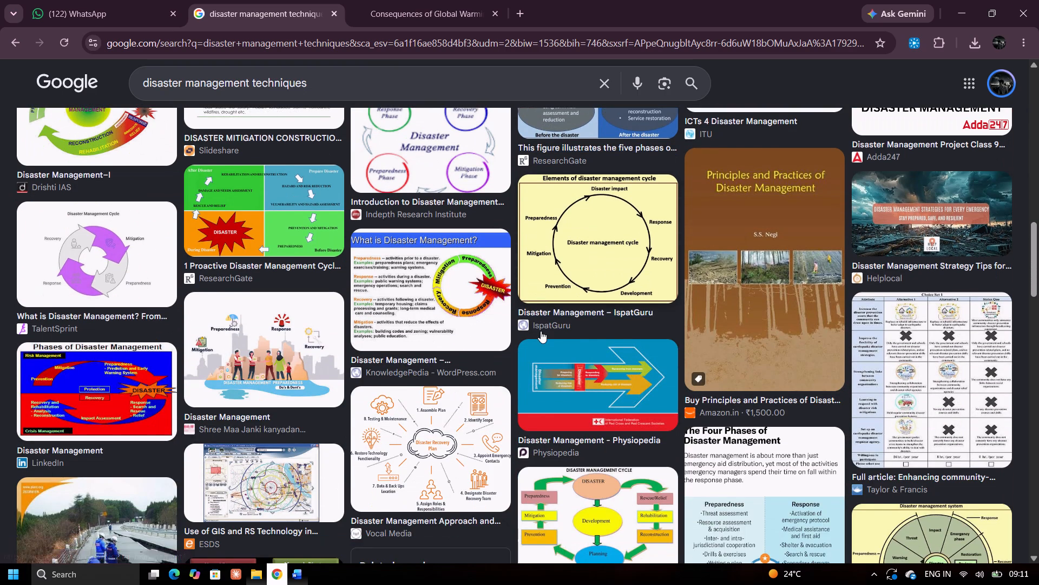
pyautogui.scroll(4, 445, 340)
pyautogui.scroll(3, 279, 334)
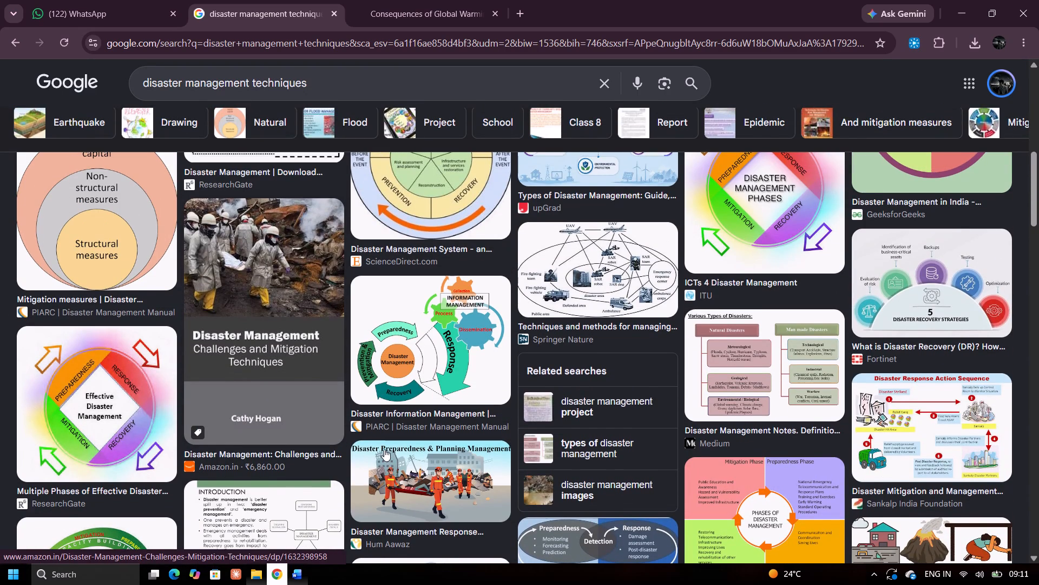
pyautogui.scroll(-9, 384, 449)
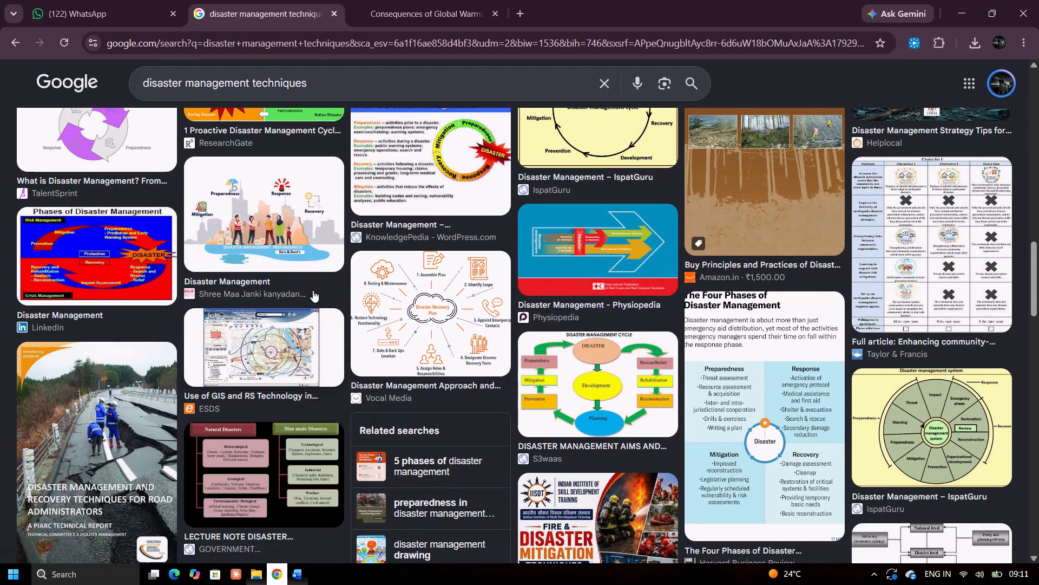
# Copy the Shree Maa Janki kanyadan Foundation disaster management preparedness image and paste it into Word below the "Consequences of Global Warming" picture.
pyautogui.click(302, 248)
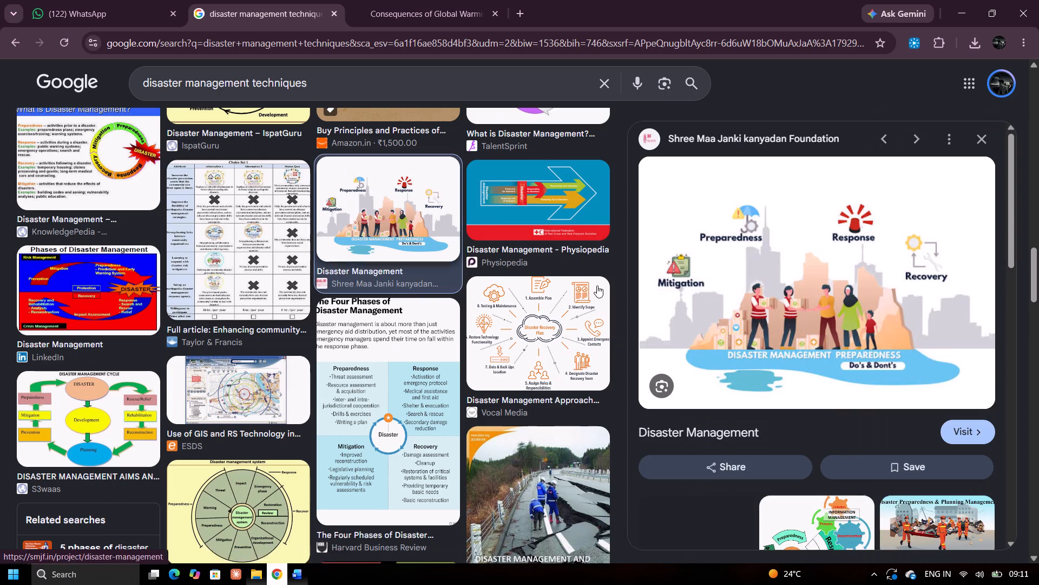
pyautogui.rightClick(777, 291)
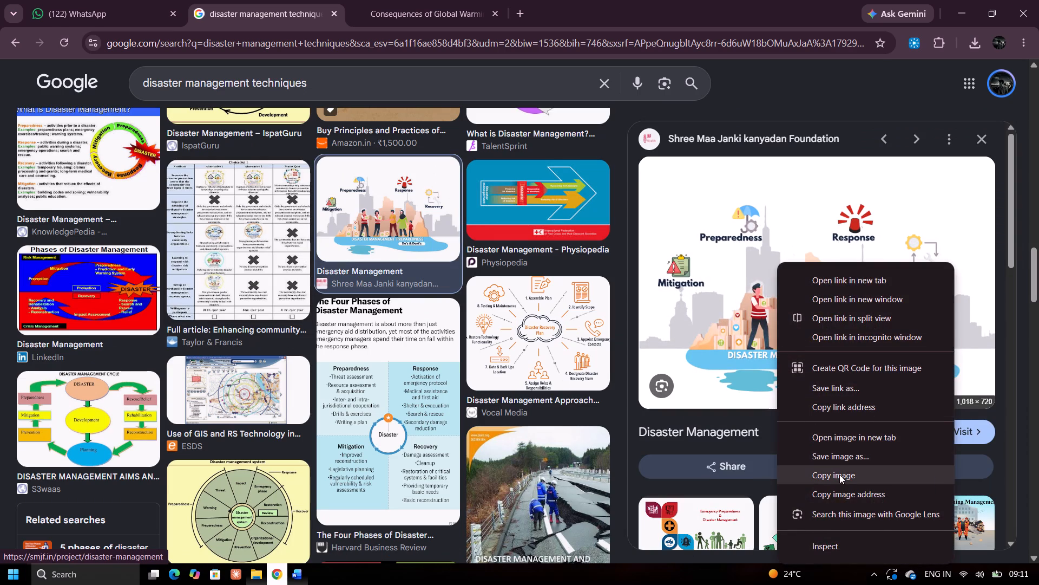
pyautogui.click(839, 474)
pyautogui.click(294, 576)
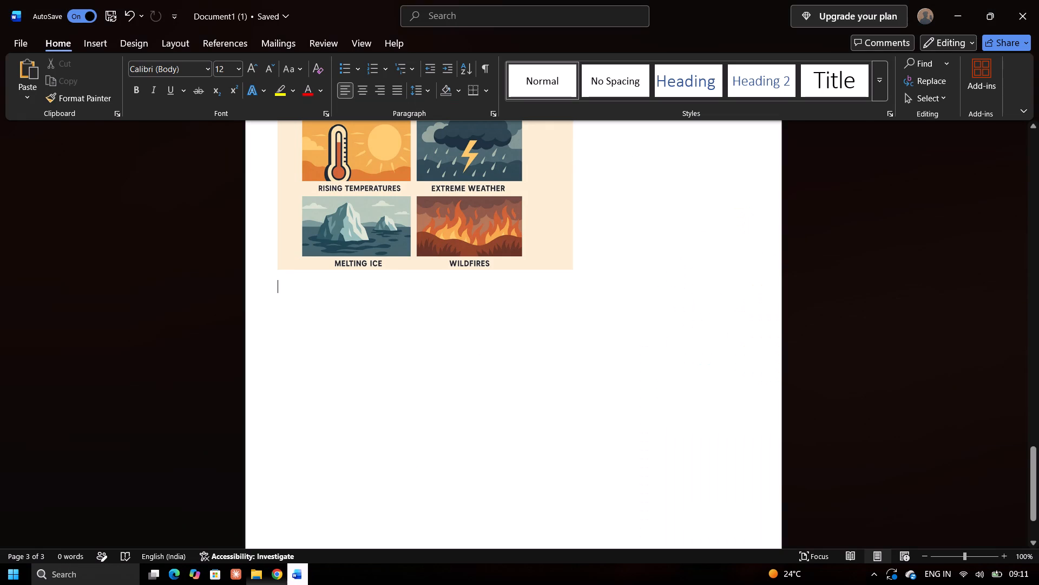
pyautogui.hotkey('ctrl', 'v')
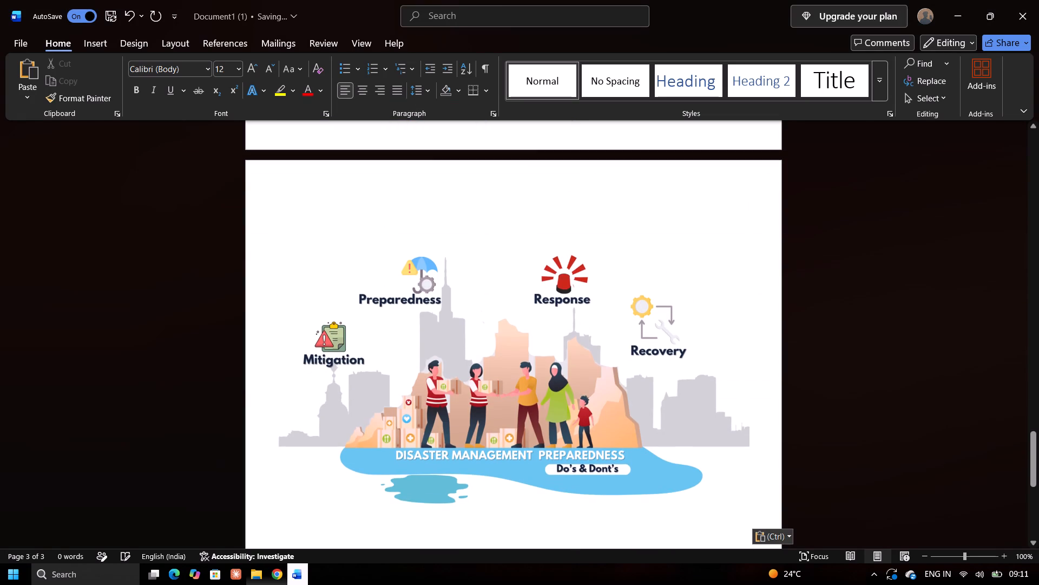
# Shrink the disaster management preparedness picture proportionally to about three quarters of its pasted size.
pyautogui.click(479, 352)
pyautogui.click(553, 473)
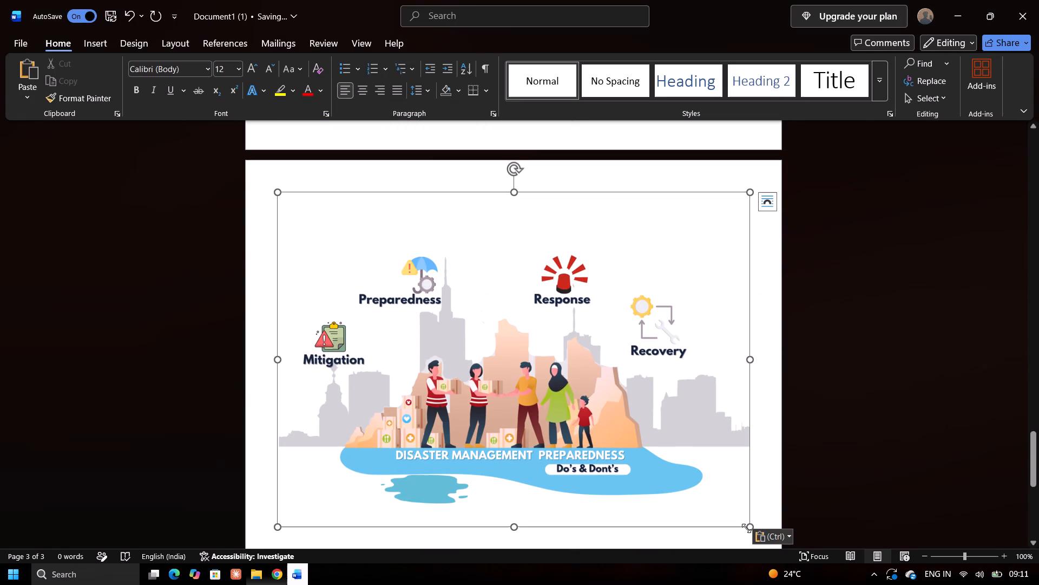
pyautogui.moveTo(746, 528); pyautogui.dragTo(635, 394)
pyautogui.scroll(4, 646, 443)
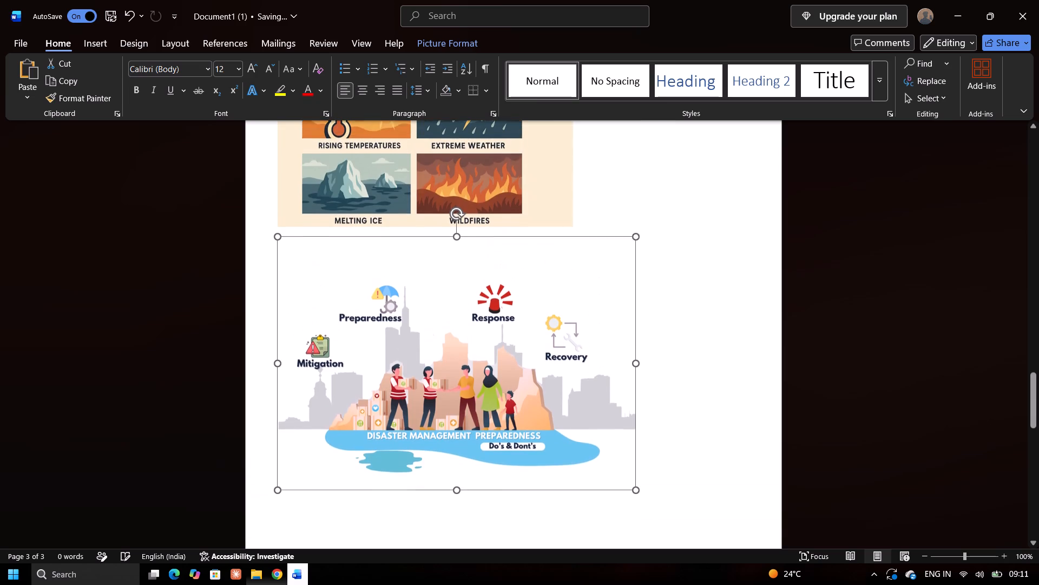
# Review the picture layout across the document, from the last page back to the energy sources and ecosystem pictures.
pyautogui.scroll(-10, 722, 460)
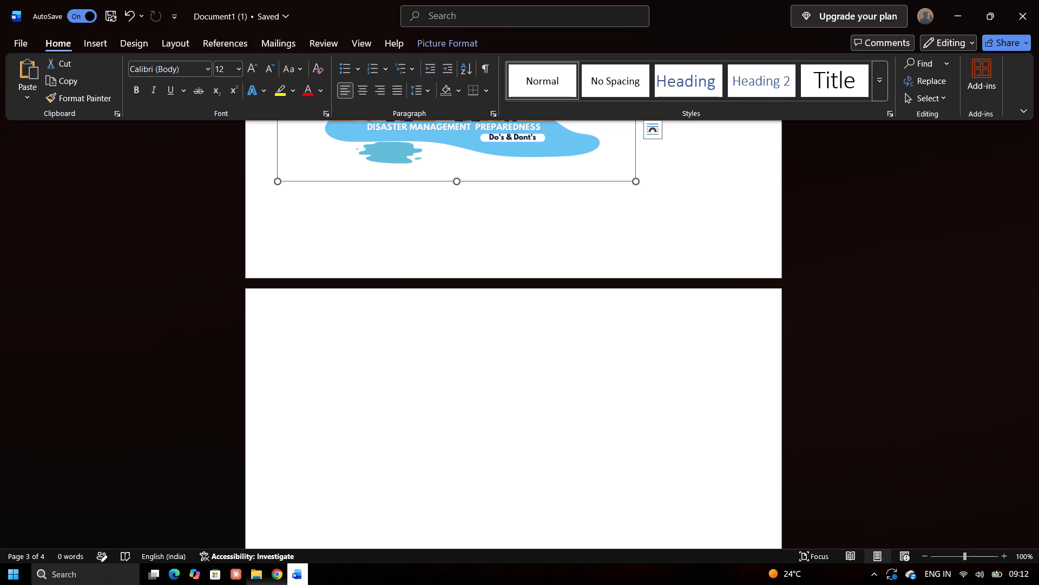
pyautogui.scroll(16, 727, 464)
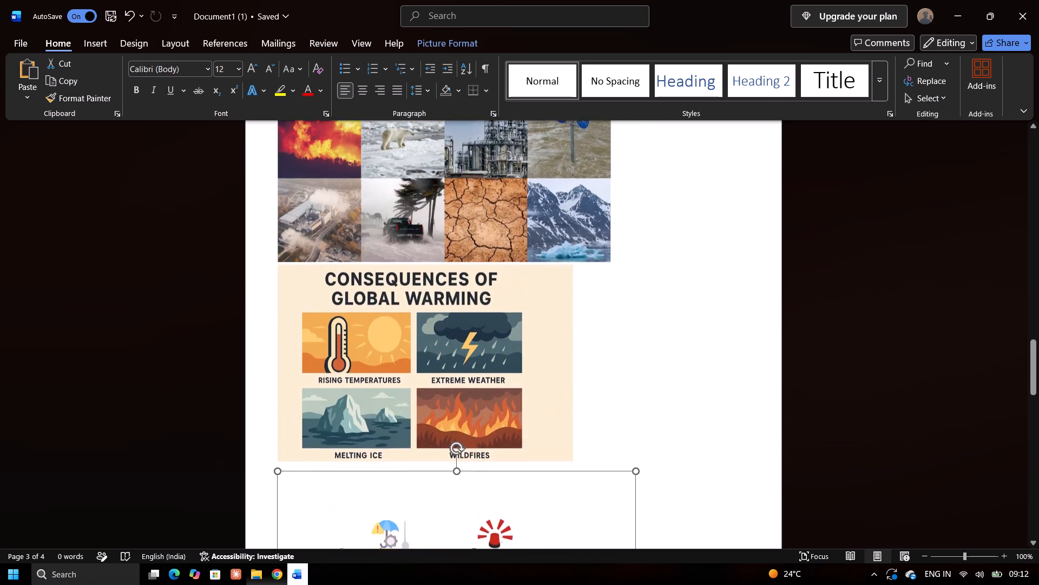
pyautogui.scroll(5, 754, 467)
pyautogui.scroll(-1, 758, 466)
pyautogui.scroll(20, 758, 466)
pyautogui.scroll(1, 758, 466)
pyautogui.scroll(-1, 775, 477)
pyautogui.scroll(17, 777, 478)
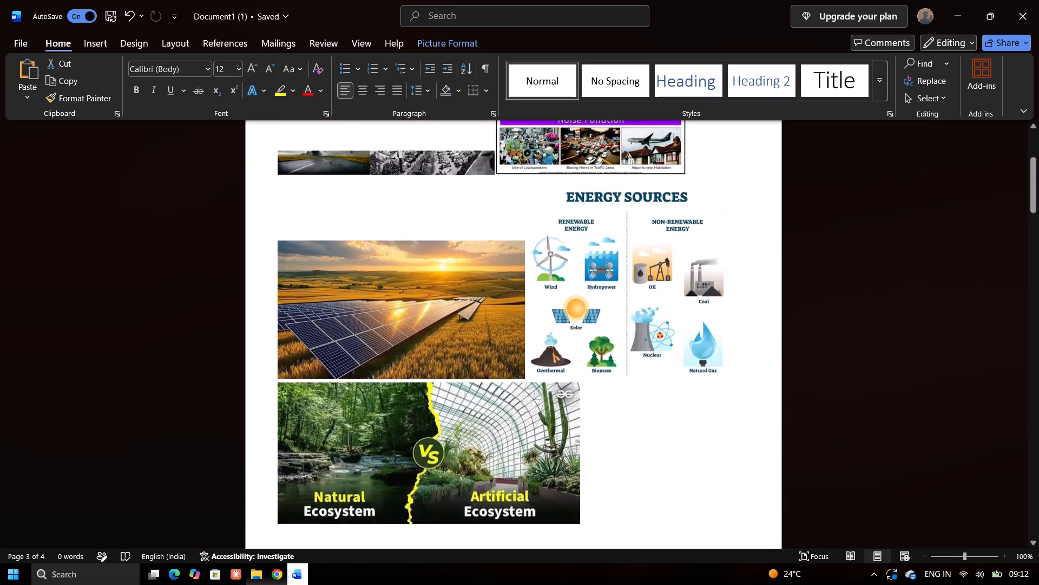
pyautogui.scroll(6, 774, 487)
pyautogui.scroll(-1, 776, 487)
pyautogui.scroll(15, 776, 487)
pyautogui.scroll(-15, 775, 485)
pyautogui.scroll(1, 775, 475)
pyautogui.scroll(-1, 775, 475)
pyautogui.scroll(1, 775, 475)
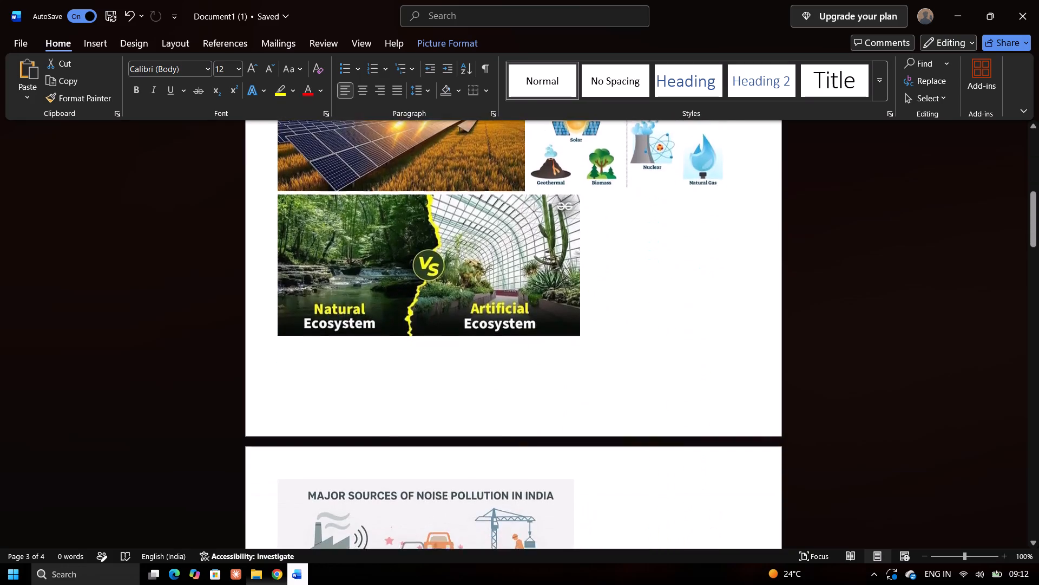
pyautogui.scroll(-15, 775, 475)
pyautogui.scroll(12, 775, 475)
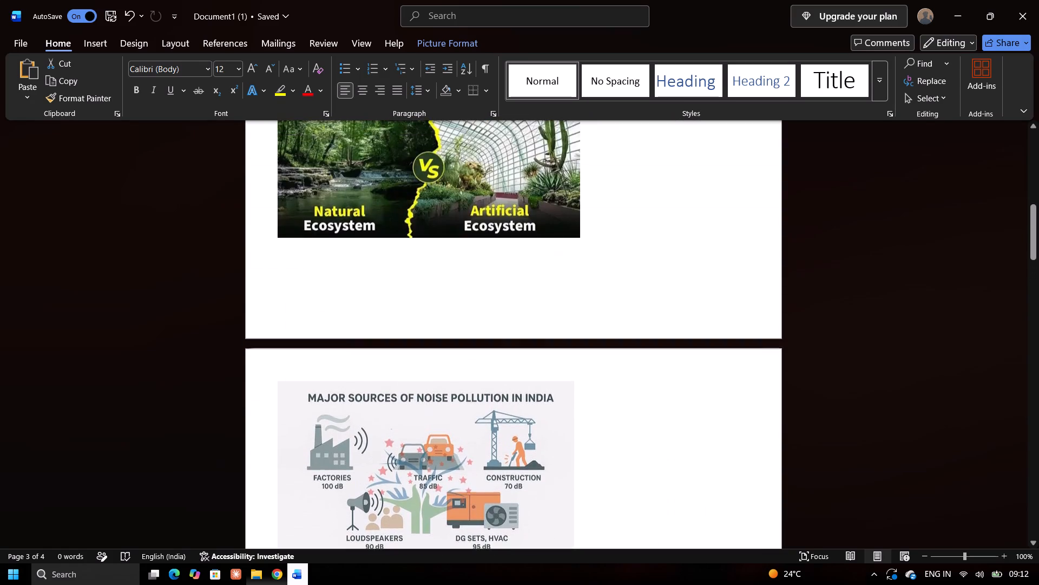
pyautogui.scroll(-11, 655, 492)
# Add a new empty line after the factory picture.
pyautogui.click(602, 411)
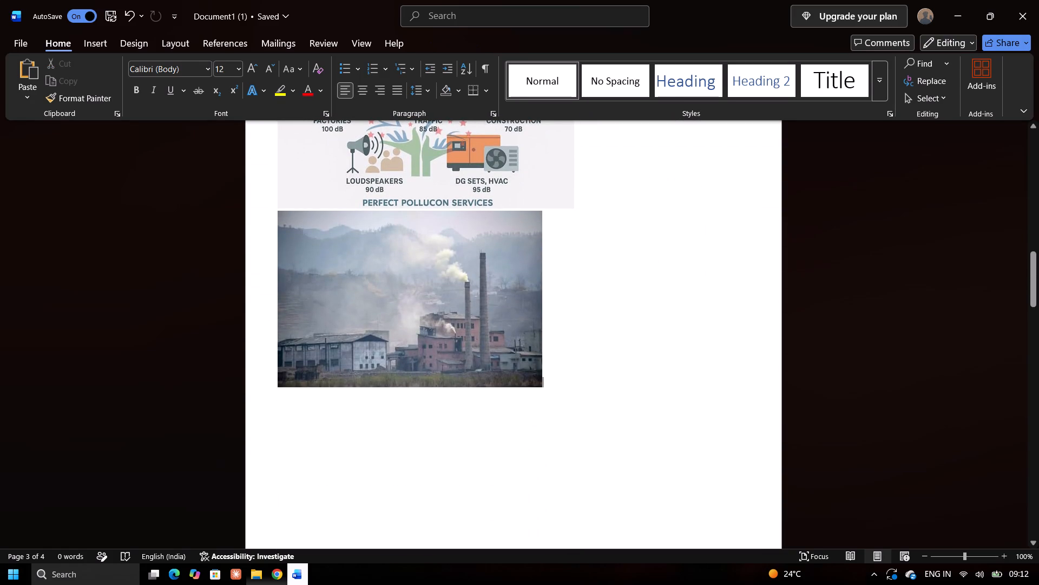
pyautogui.press('Return')
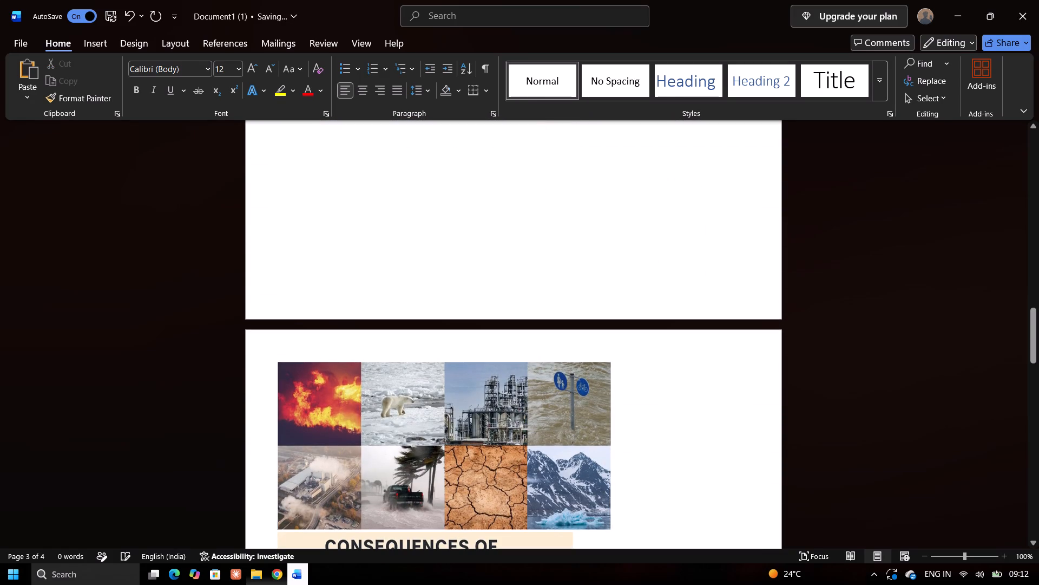
# Copy the "Major Sources of Noise Pollution in India" and factory pictures together and paste them on the last page, after the disaster management picture.
pyautogui.scroll(5, 602, 411)
pyautogui.moveTo(366, 435); pyautogui.dragTo(327, 161)
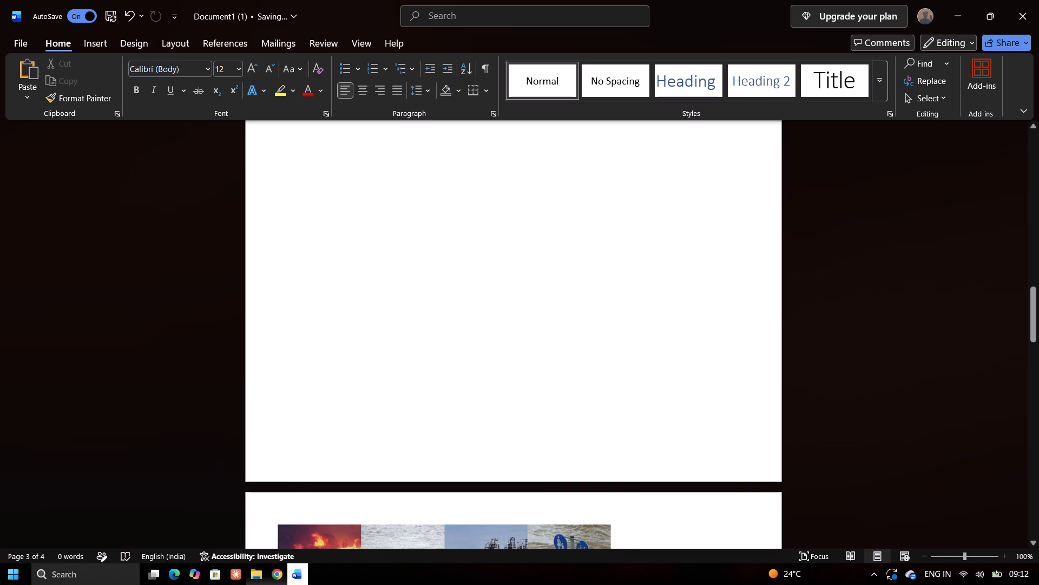
pyautogui.moveTo(327, 161); pyautogui.dragTo(288, 72)
pyautogui.moveTo(547, 425); pyautogui.dragTo(532, 286)
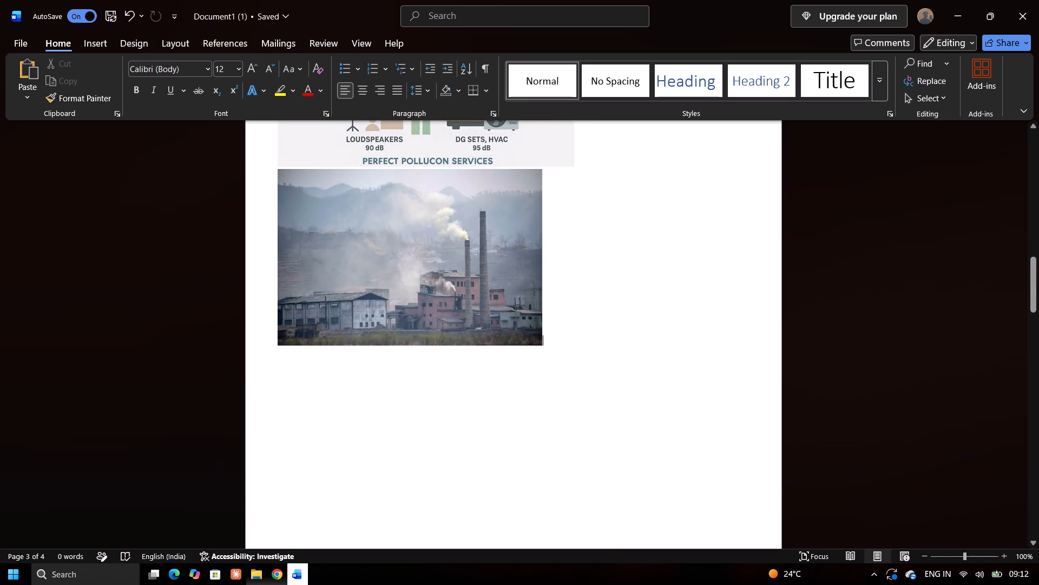
pyautogui.scroll(8, 640, 312)
pyautogui.moveTo(269, 235); pyautogui.dragTo(531, 526)
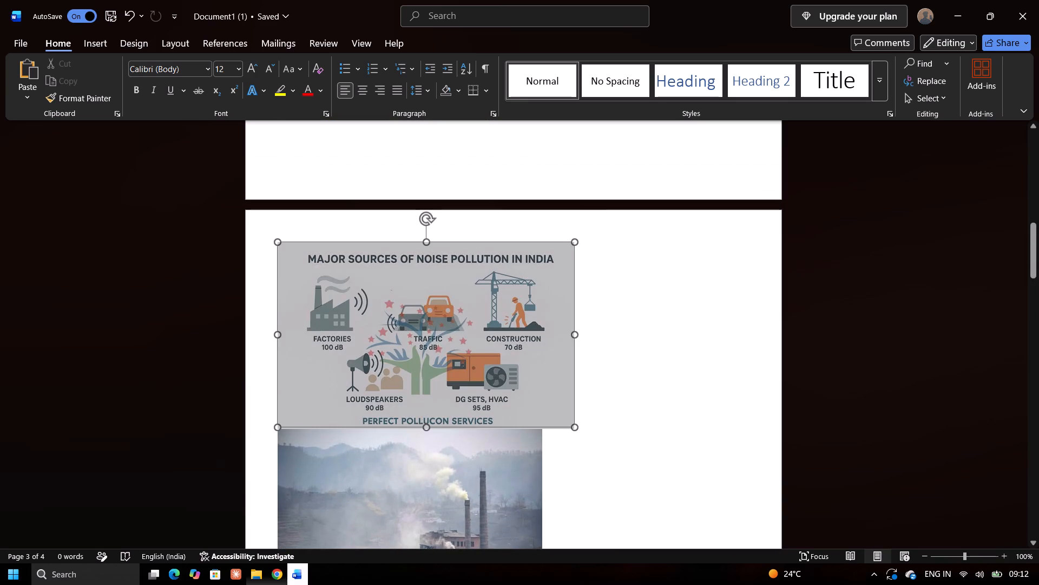
pyautogui.moveTo(531, 526); pyautogui.dragTo(604, 399)
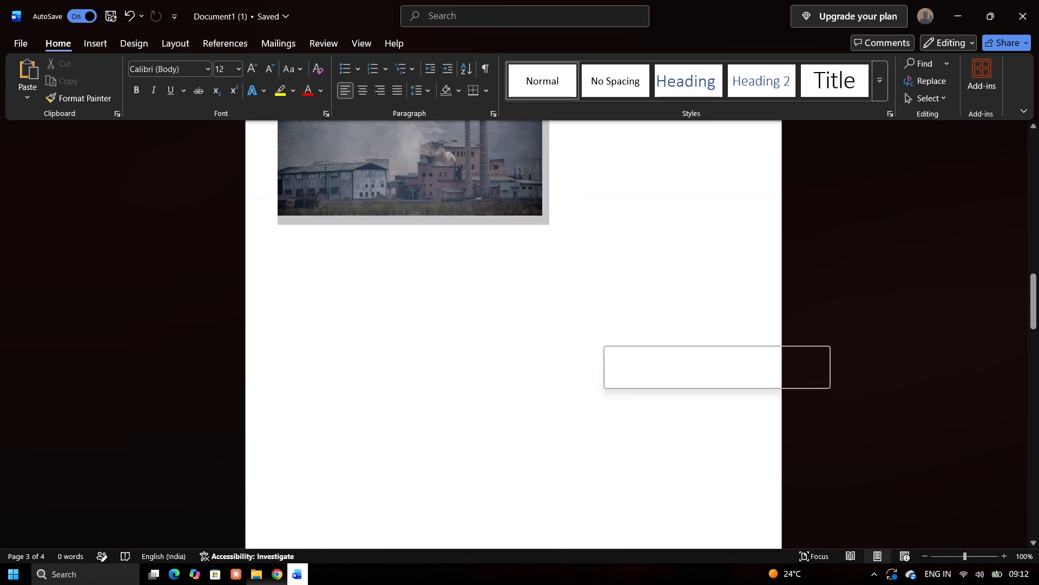
pyautogui.hotkey('ctrl', 'c')
pyautogui.scroll(4, 537, 418)
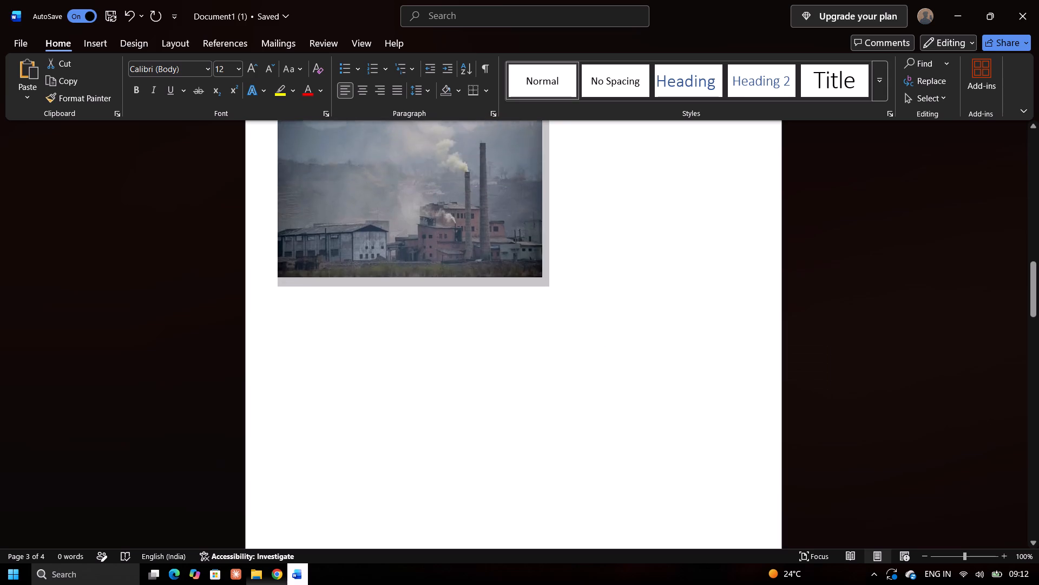
pyautogui.scroll(4, 537, 418)
pyautogui.scroll(-20, 537, 418)
pyautogui.scroll(-18, 537, 418)
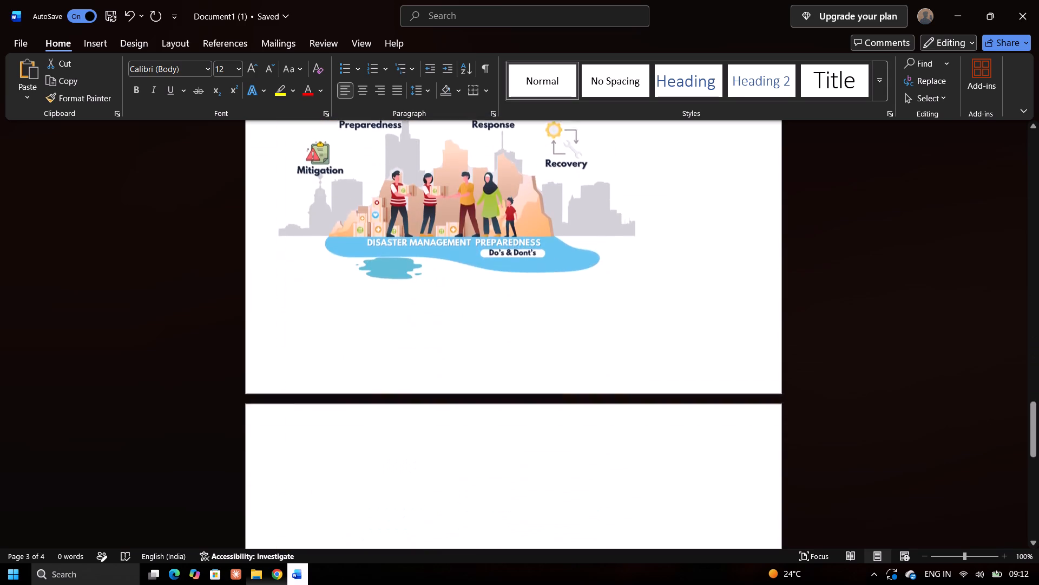
pyautogui.scroll(-7, 537, 418)
pyautogui.click(328, 263)
pyautogui.hotkey('ctrl', 'v')
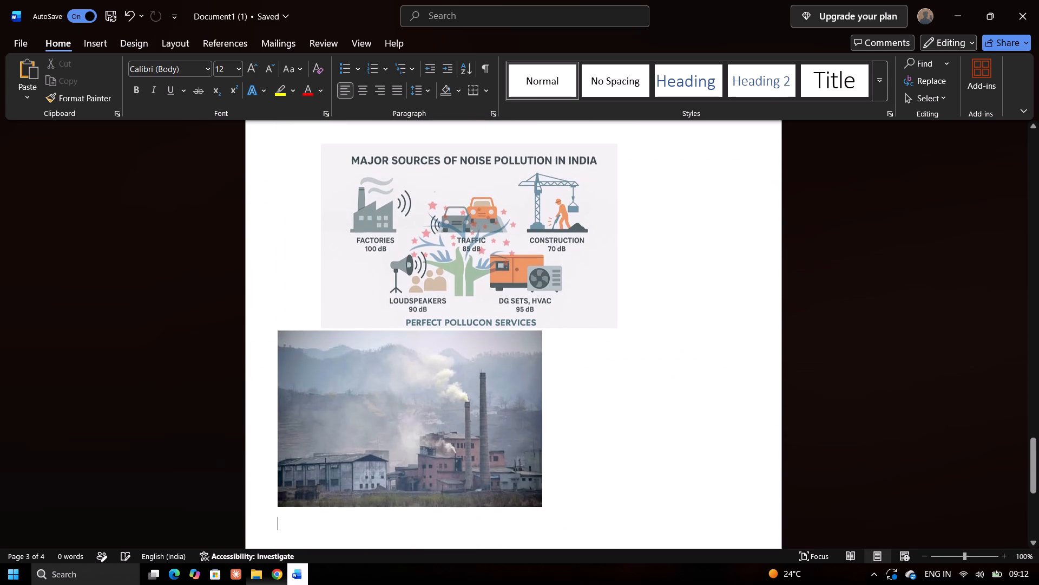
pyautogui.scroll(-1, 614, 395)
pyautogui.scroll(1, 614, 395)
pyautogui.scroll(-7, 569, 484)
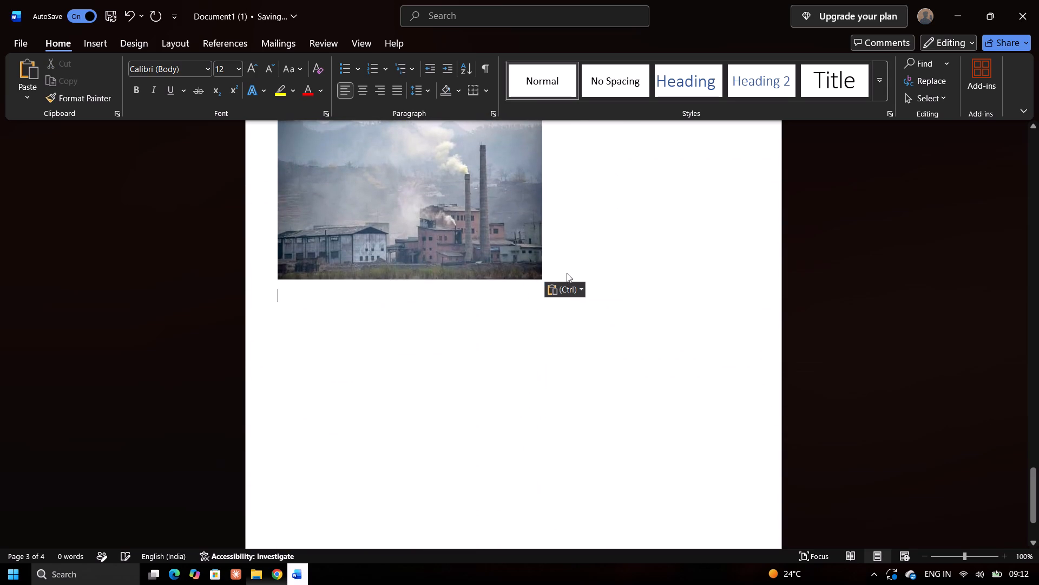
# Switch to Chrome and replace the disaster management image search with one for environmental ethics.
pyautogui.click(281, 577)
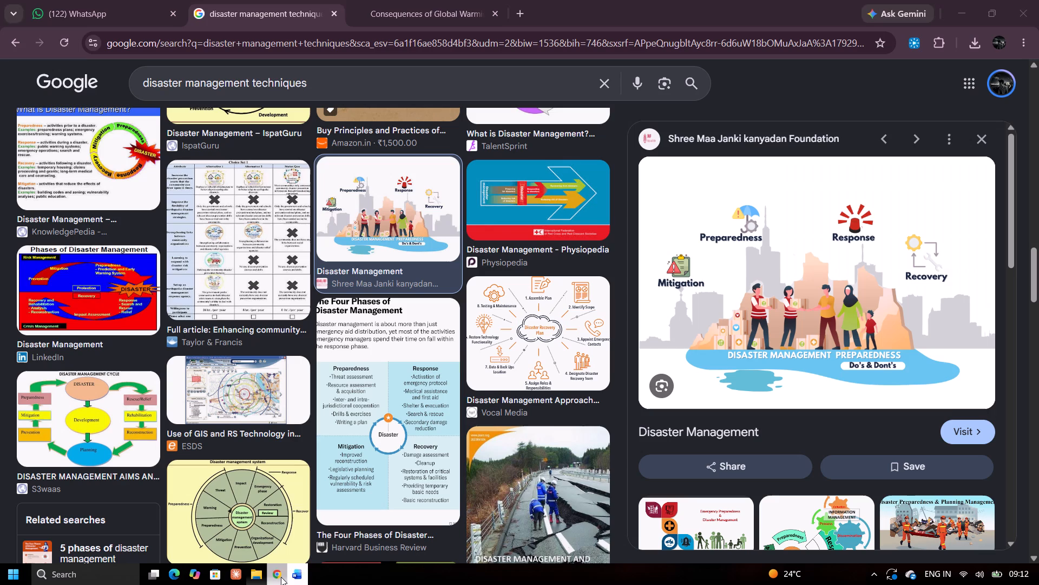
pyautogui.click(524, 86)
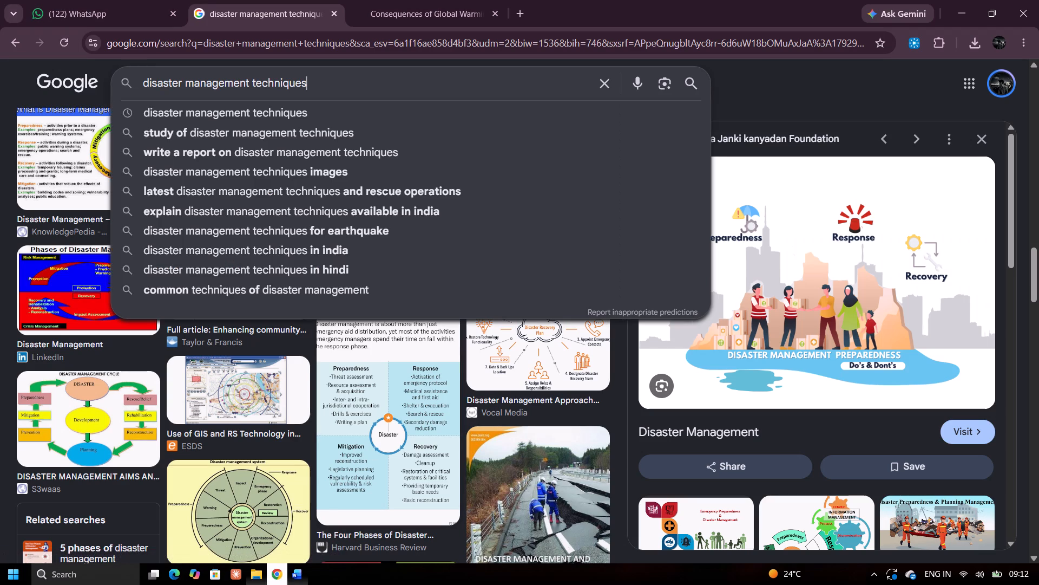
pyautogui.press('BackSpace')
pyautogui.press('BackSpace')
pyautogui.press('BackSpace')
pyautogui.press('BackSpace')
pyautogui.press('BackSpace')
pyautogui.press('BackSpace')
pyautogui.press('BackSpace')
pyautogui.press('BackSpace')
pyautogui.press('BackSpace')
pyautogui.press('BackSpace')
pyautogui.press('BackSpace')
pyautogui.press('BackSpace')
pyautogui.press('BackSpace')
pyautogui.press('BackSpace')
pyautogui.press('BackSpace')
pyautogui.press('BackSpace')
pyautogui.press('BackSpace')
pyautogui.press('BackSpace')
pyautogui.press('BackSpace')
pyautogui.press('BackSpace')
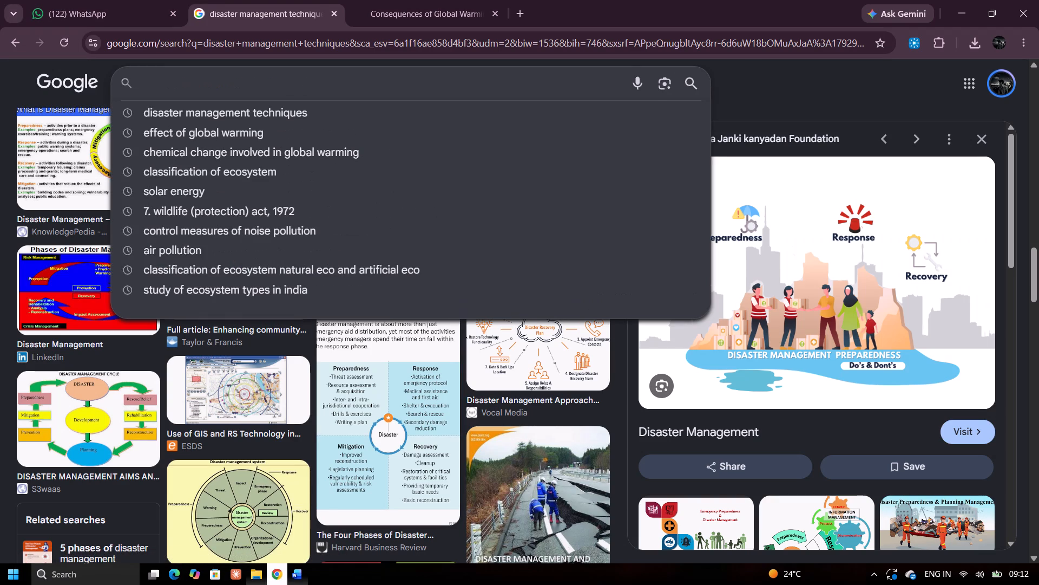
pyautogui.press('g')
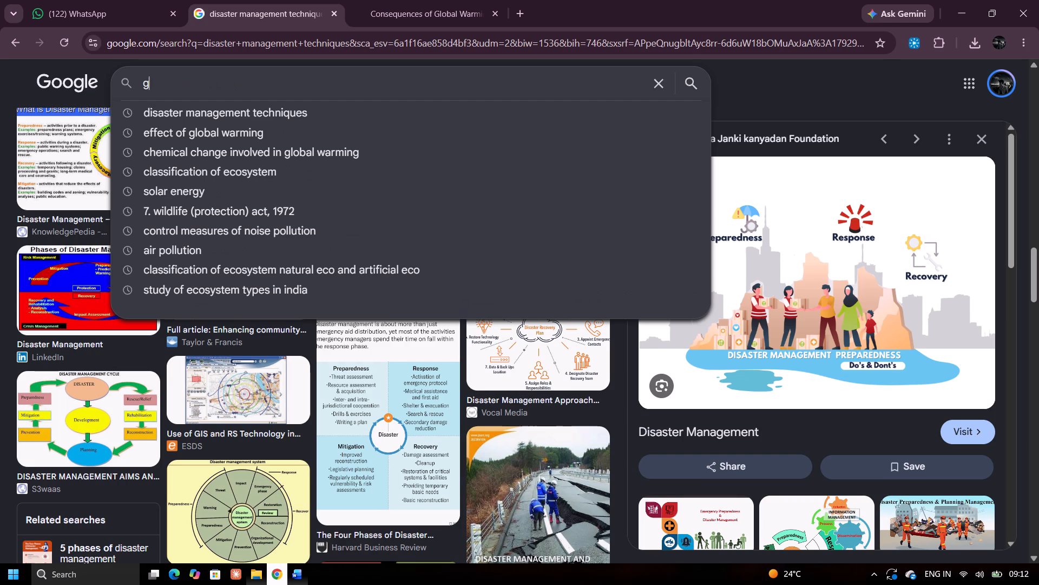
pyautogui.press('o')
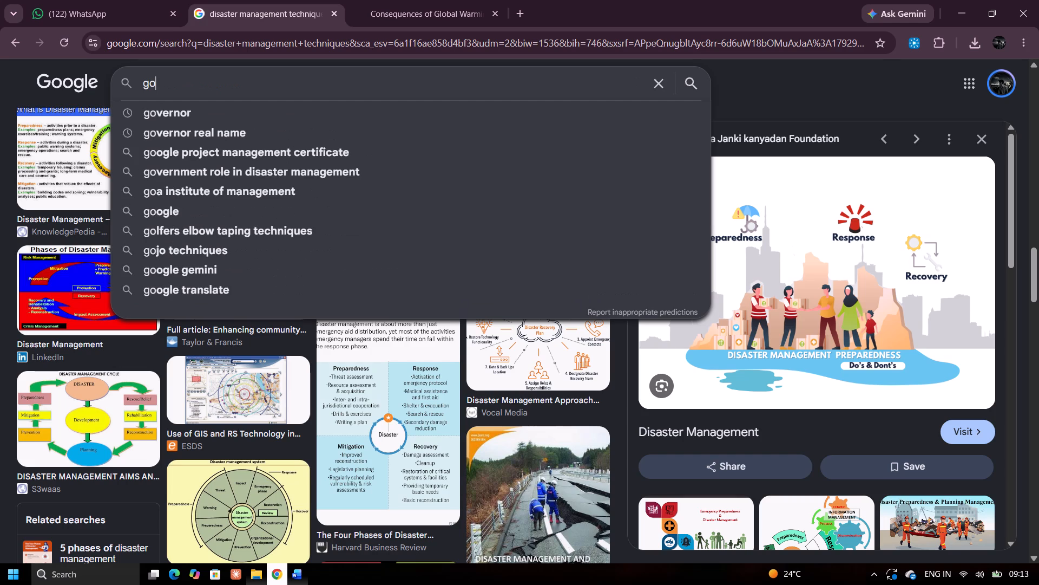
pyautogui.press('BackSpace')
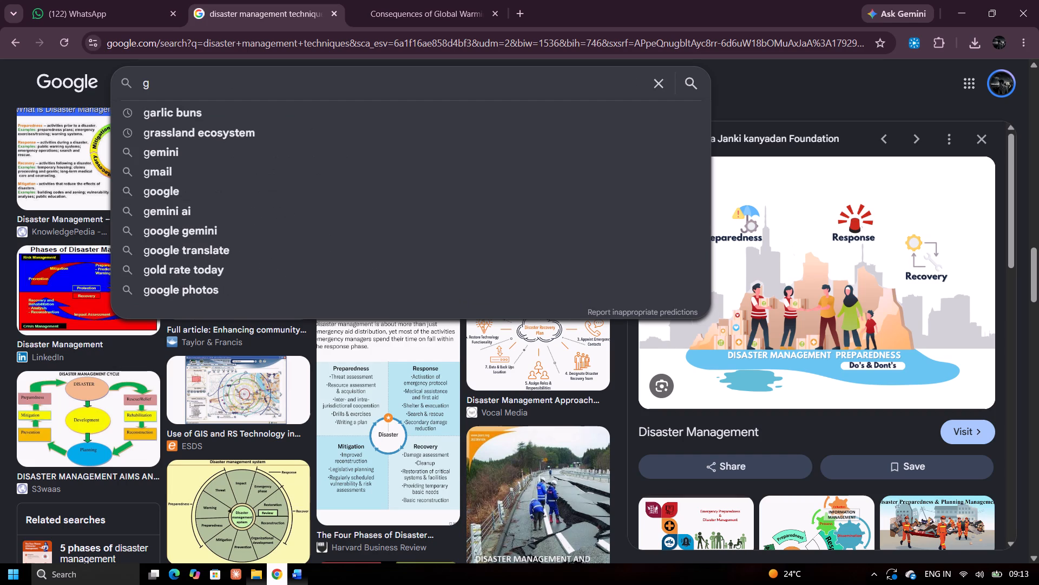
pyautogui.write('nvir')
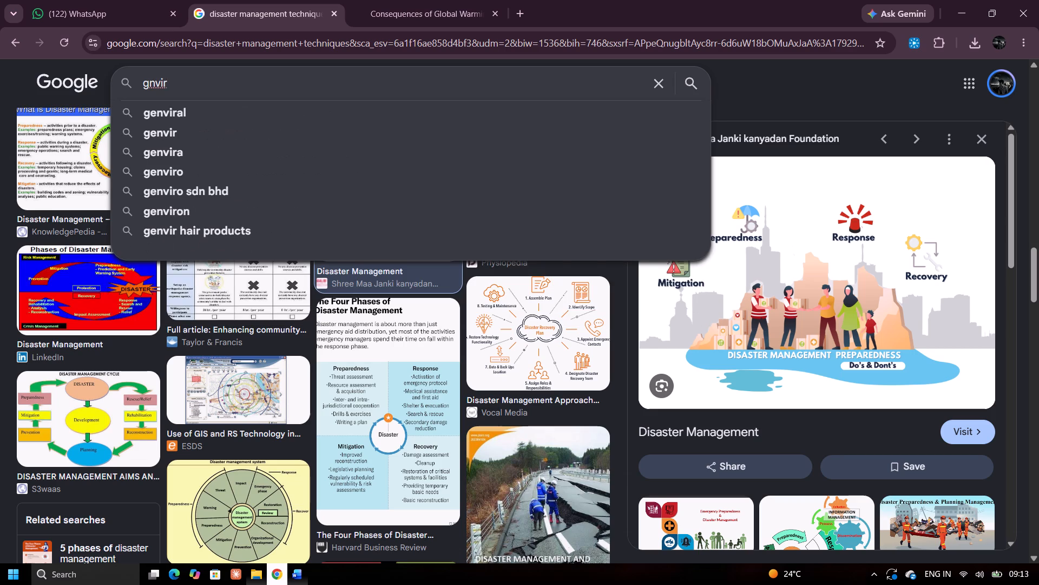
pyautogui.write('omenta')
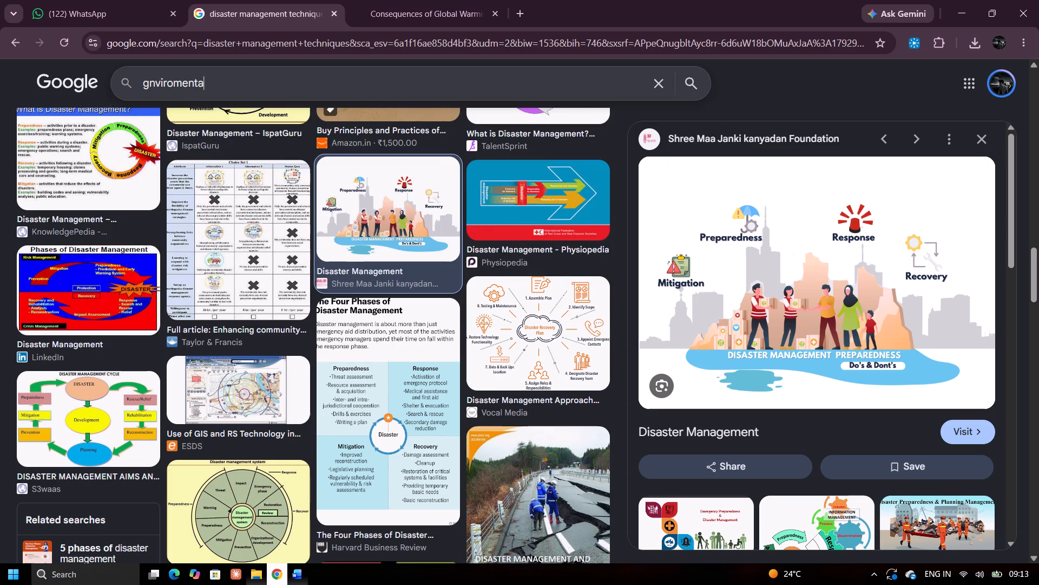
pyautogui.write('l')
pyautogui.press('space')
pyautogui.write('ethics')
pyautogui.press('Return')
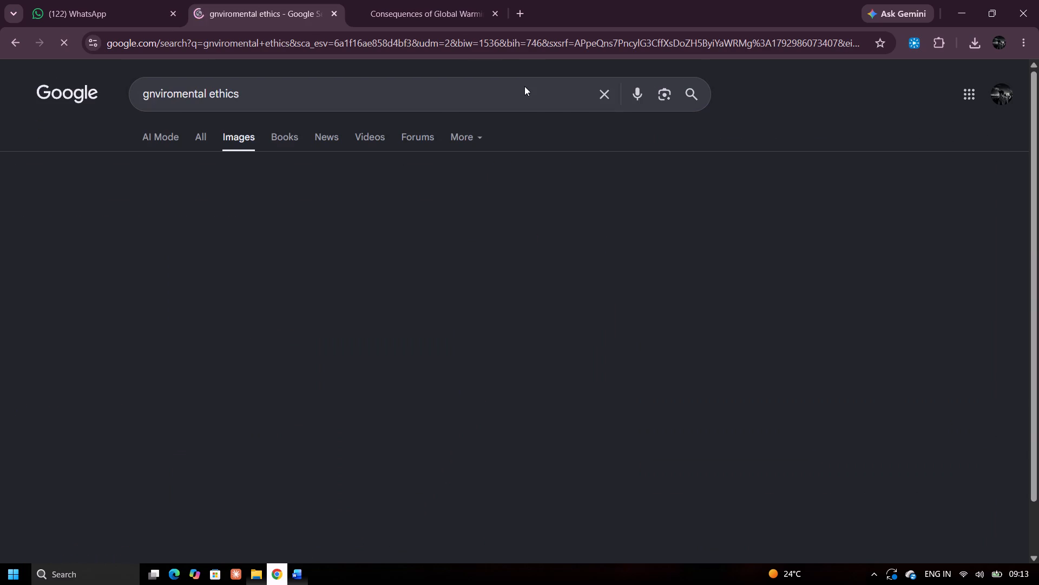
# Look through the environmental ethics image results for a suitable illustration.
pyautogui.click(234, 216)
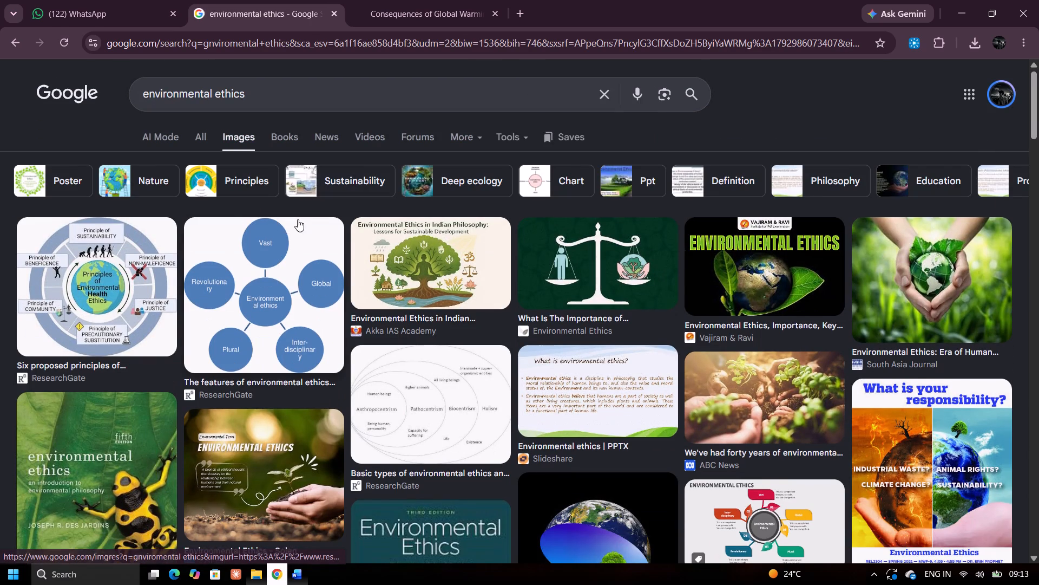
pyautogui.scroll(-2, 298, 219)
pyautogui.scroll(1, 358, 219)
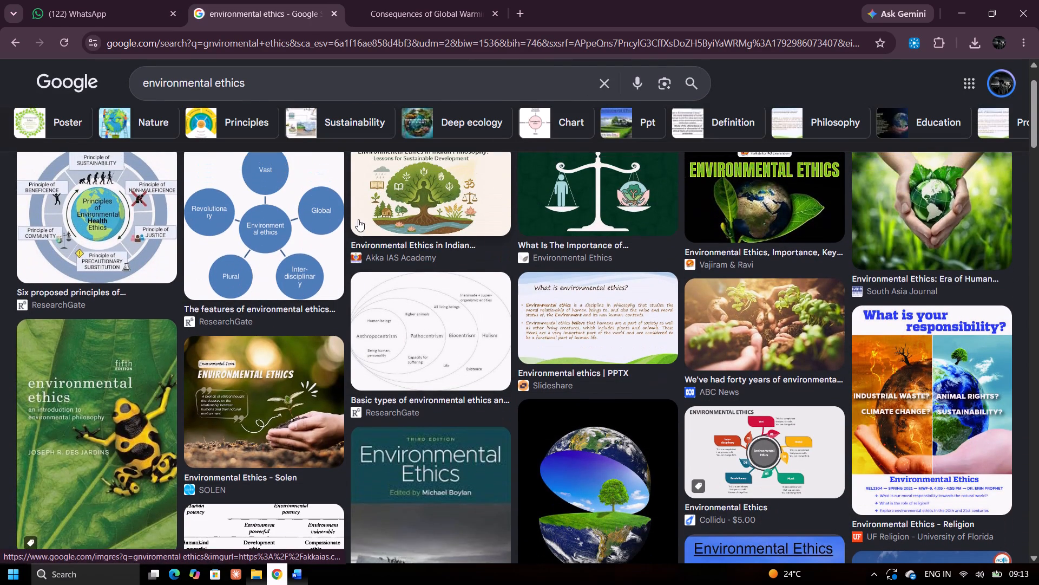
pyautogui.scroll(-6, 358, 219)
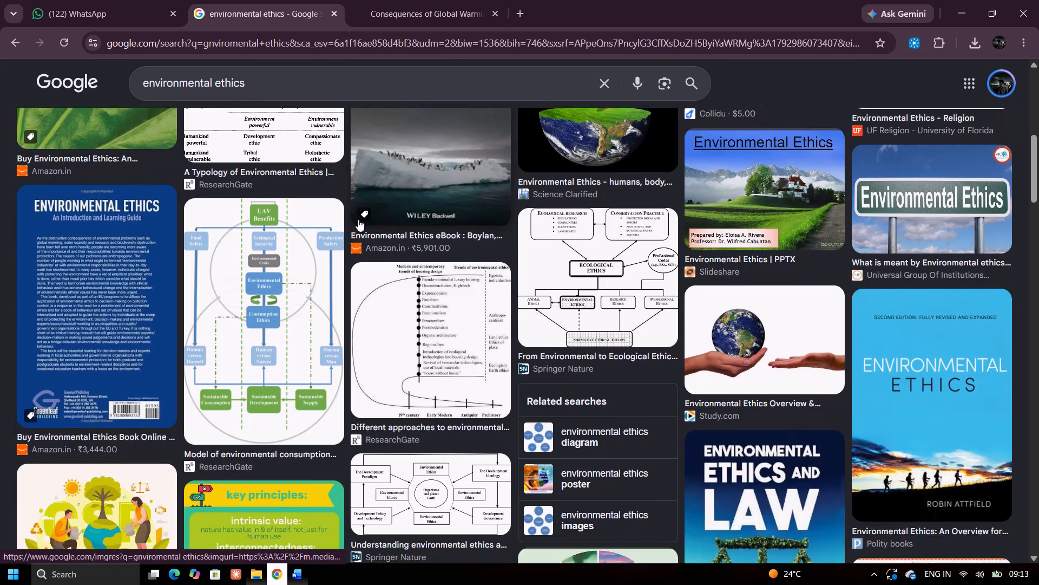
pyautogui.scroll(-7, 358, 219)
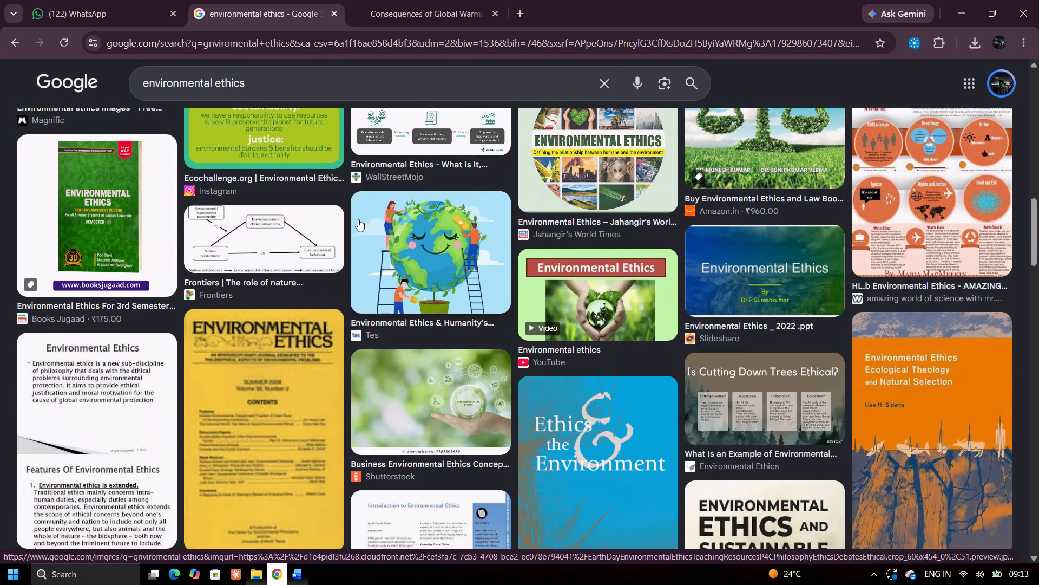
pyautogui.scroll(-7, 358, 219)
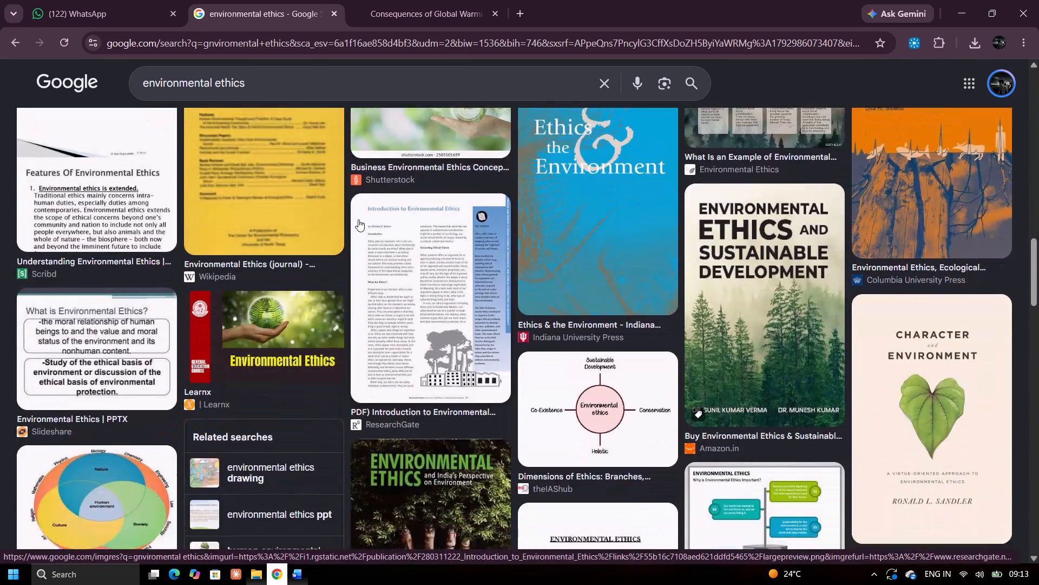
pyautogui.scroll(-12, 358, 219)
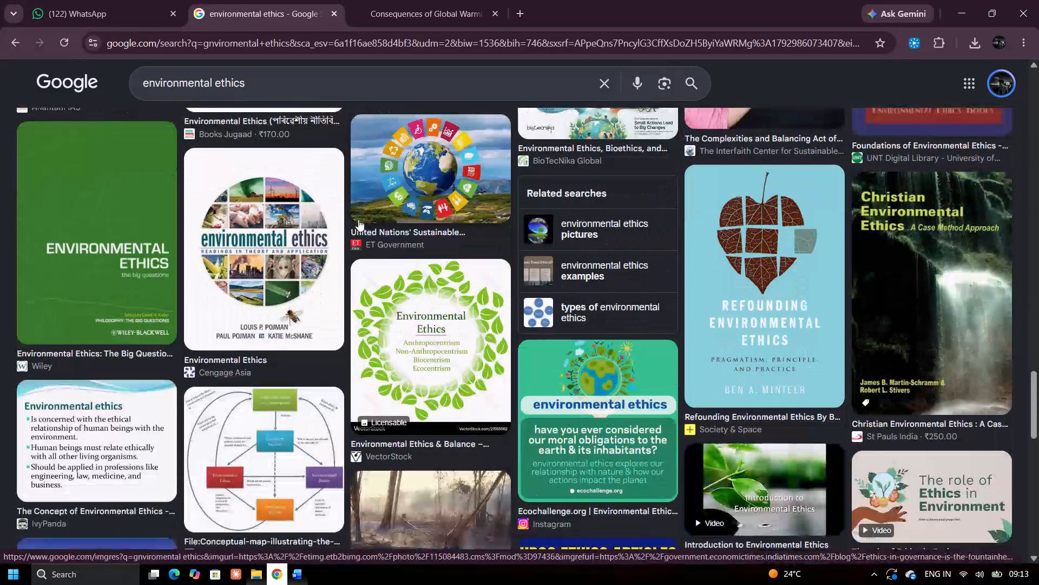
pyautogui.scroll(-2, 358, 219)
pyautogui.scroll(1, 358, 219)
pyautogui.scroll(-1, 358, 219)
pyautogui.scroll(4, 358, 219)
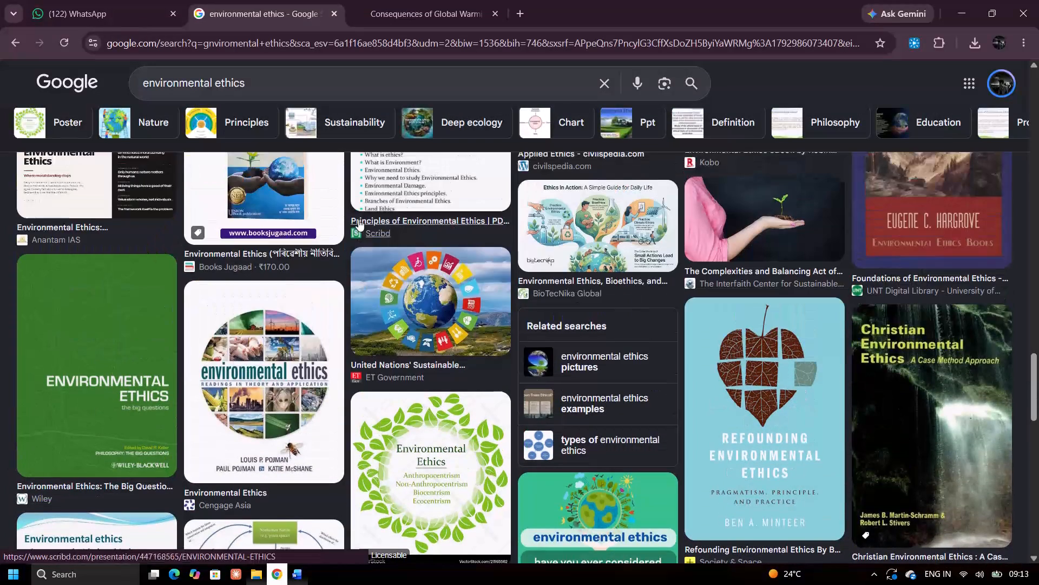
pyautogui.scroll(3, 359, 212)
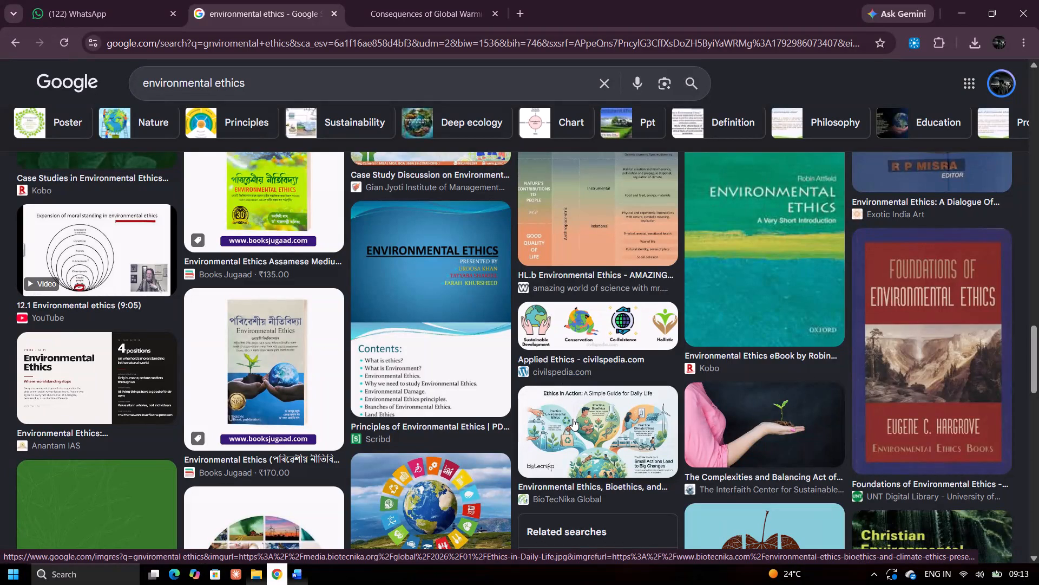
# Copy the "Environmental Ethics in Indian Philosophy" image from the related results and paste it below the factory picture in the Word document.
pyautogui.click(573, 419)
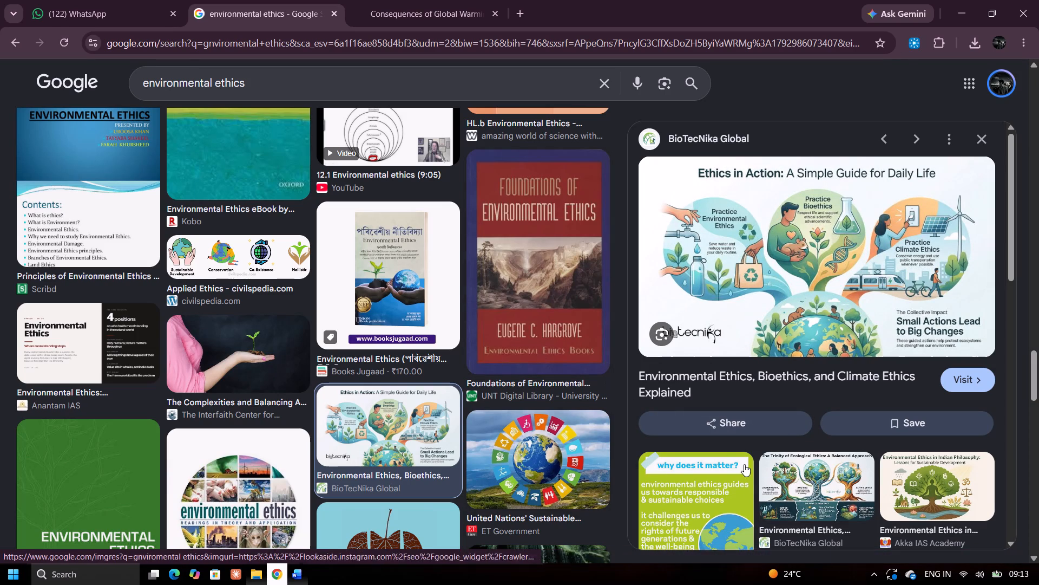
pyautogui.click(931, 475)
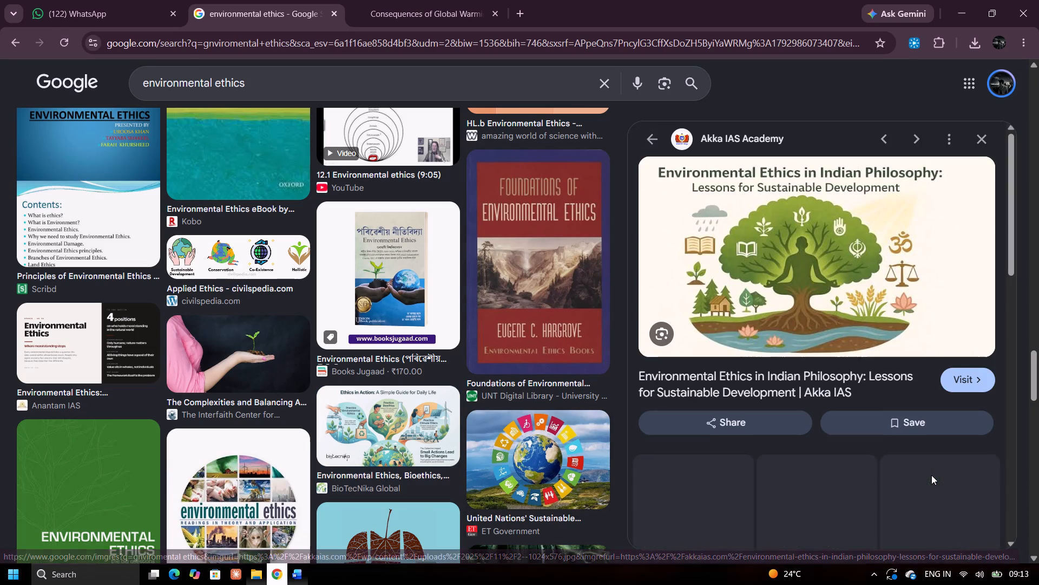
pyautogui.rightClick(767, 302)
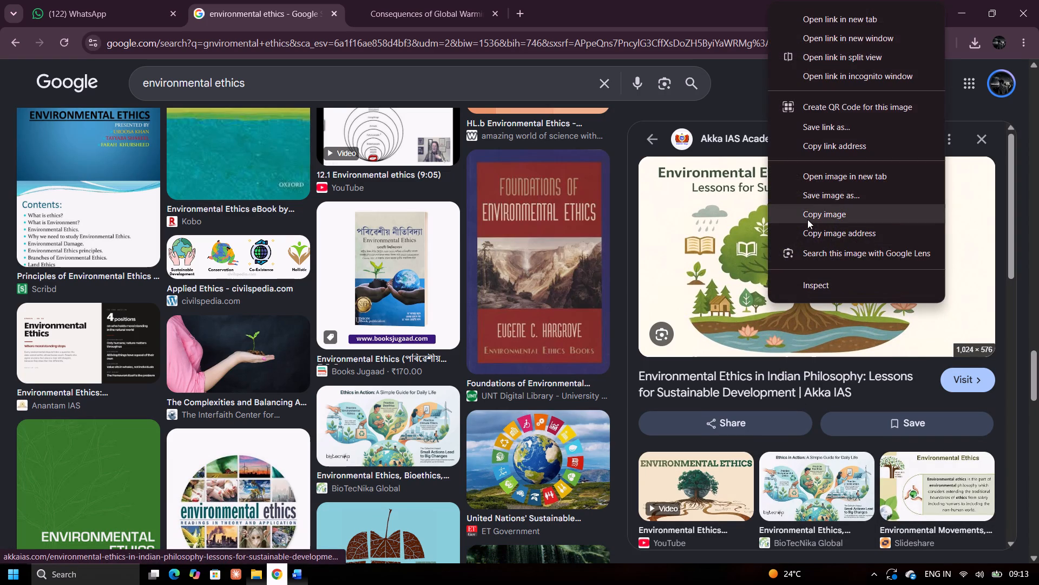
pyautogui.click(807, 219)
pyautogui.click(297, 581)
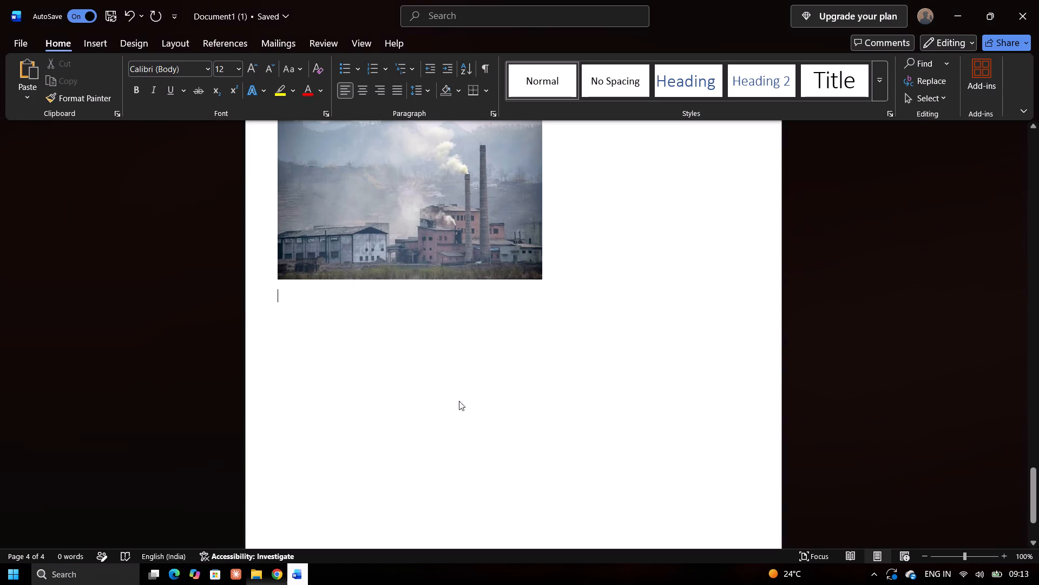
pyautogui.hotkey('ctrl', 'v')
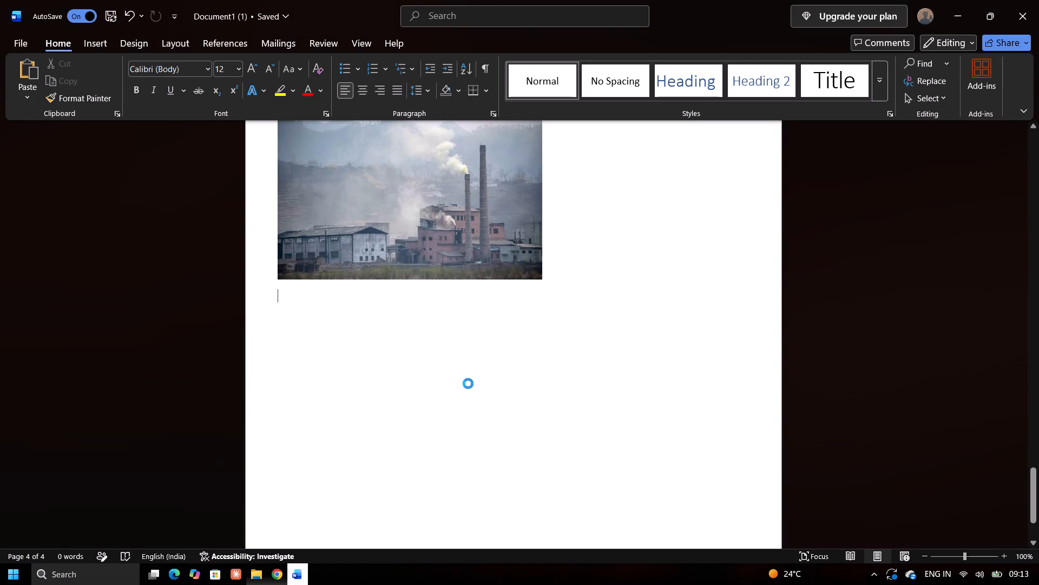
# Shrink the environmental ethics picture proportionally to about 70% of its pasted size.
pyautogui.scroll(-2, 468, 383)
pyautogui.click(469, 383)
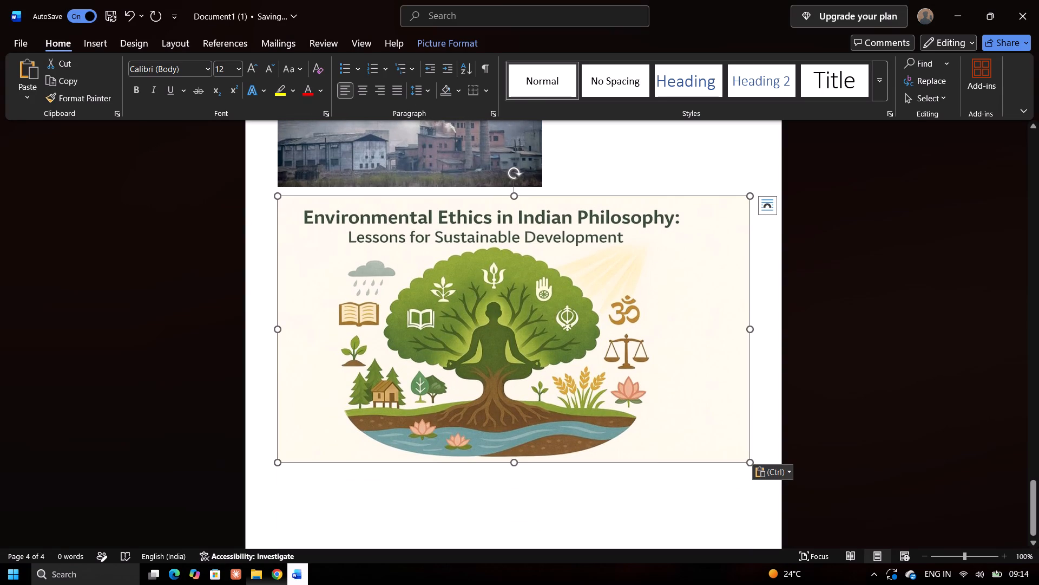
pyautogui.moveTo(750, 463); pyautogui.dragTo(709, 426)
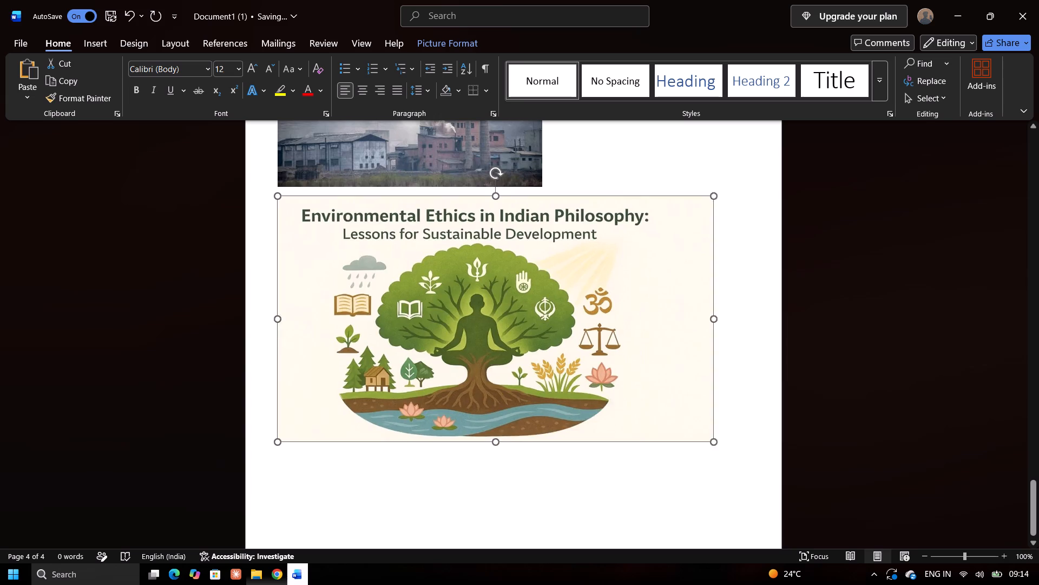
pyautogui.moveTo(709, 426); pyautogui.dragTo(505, 381)
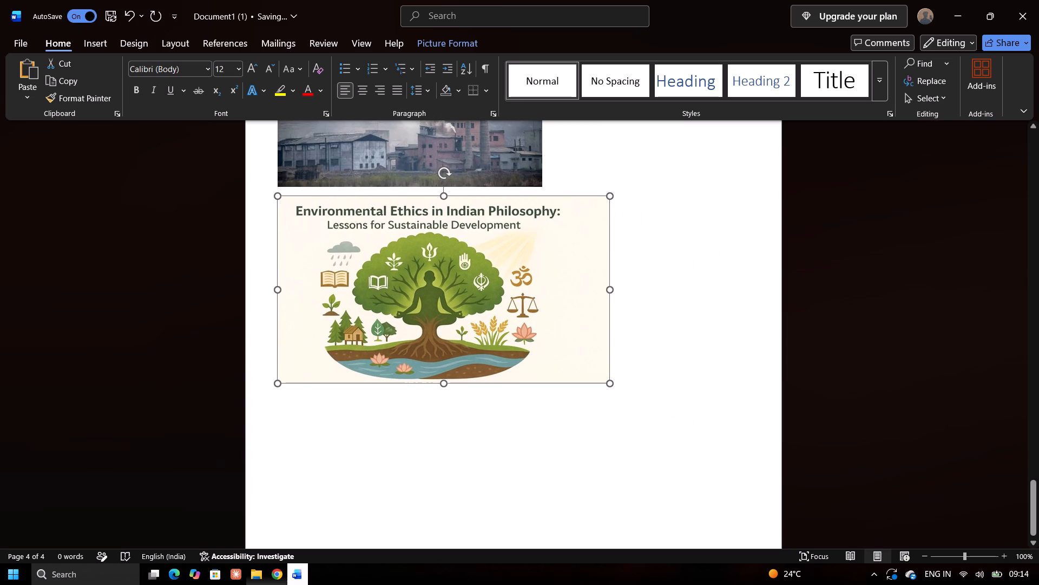
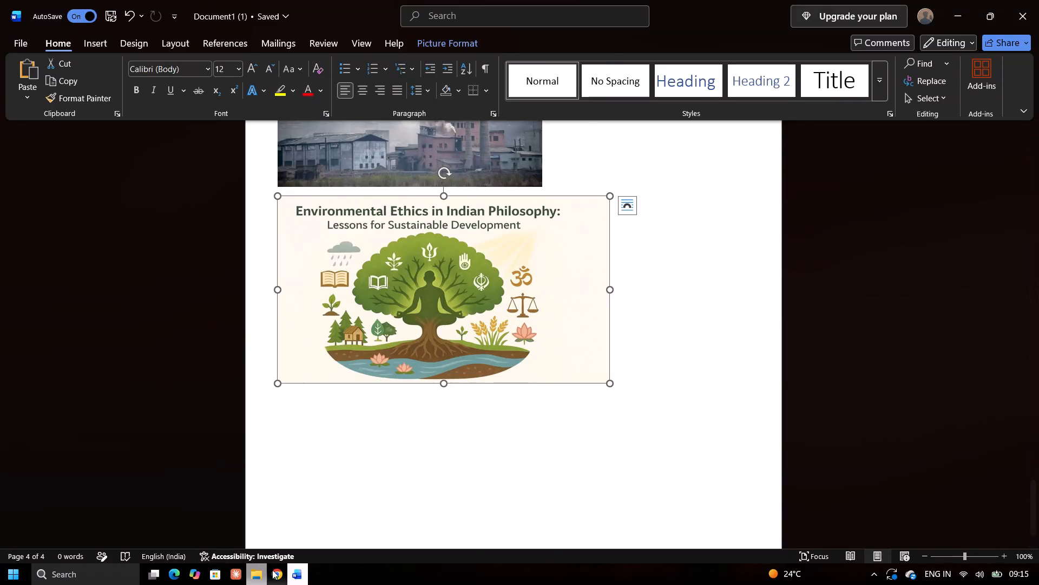
# Switch to Chrome and replace the environmental ethics image search with one for sustainability and sustainable development.
pyautogui.click(273, 570)
pyautogui.moveTo(243, 76); pyautogui.dragTo(143, 81)
pyautogui.press('BackSpace')
pyautogui.write('su')
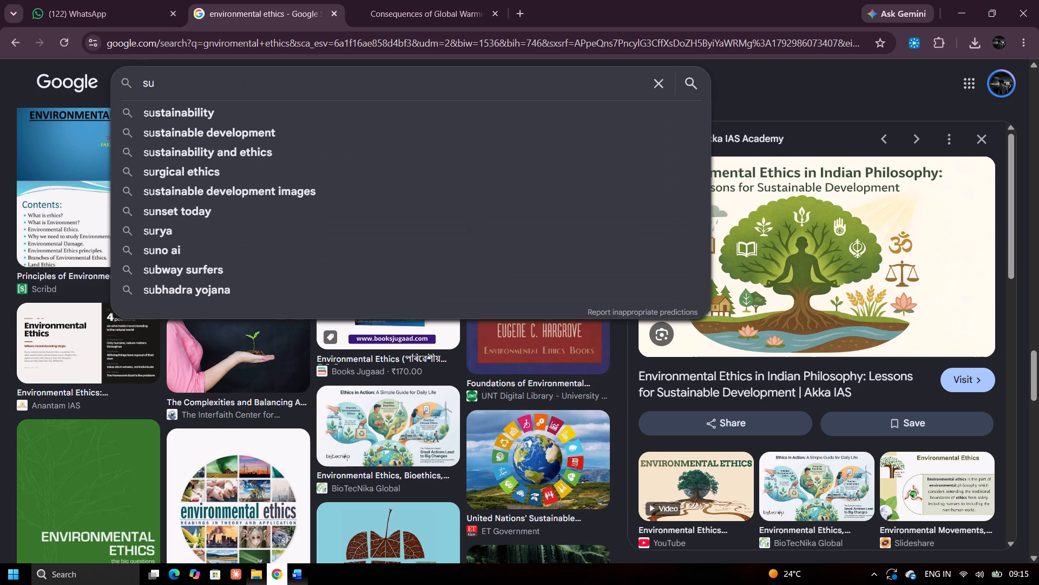
pyautogui.press('Down')
pyautogui.press('space')
pyautogui.write('and')
pyautogui.press('space')
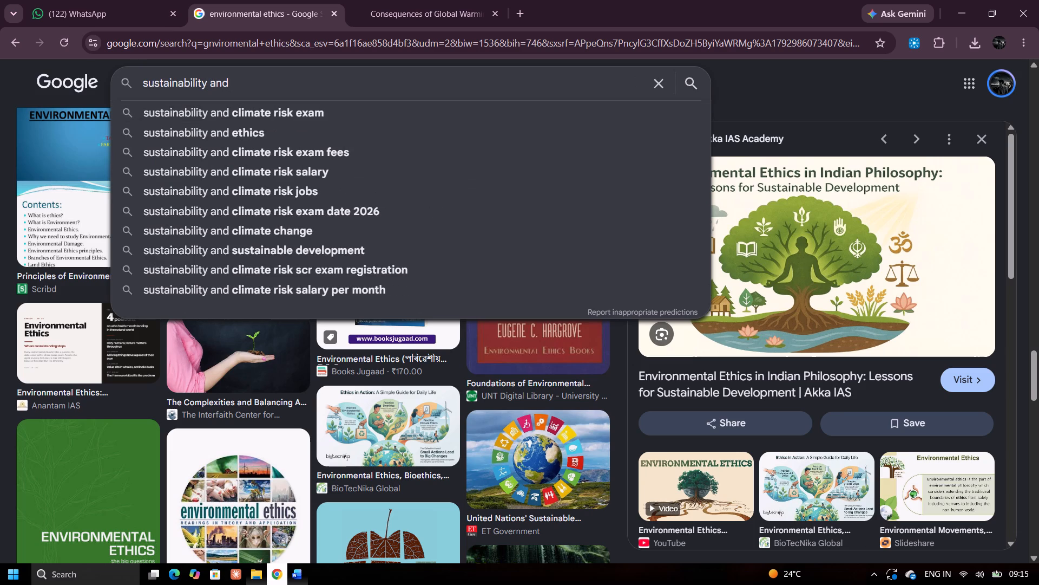
pyautogui.write('su')
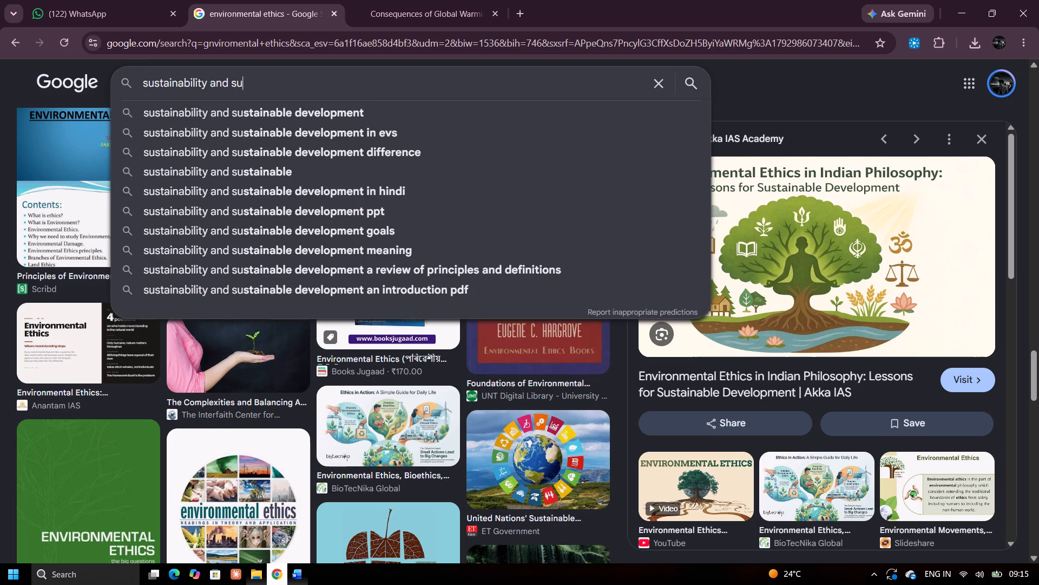
pyautogui.press('Down')
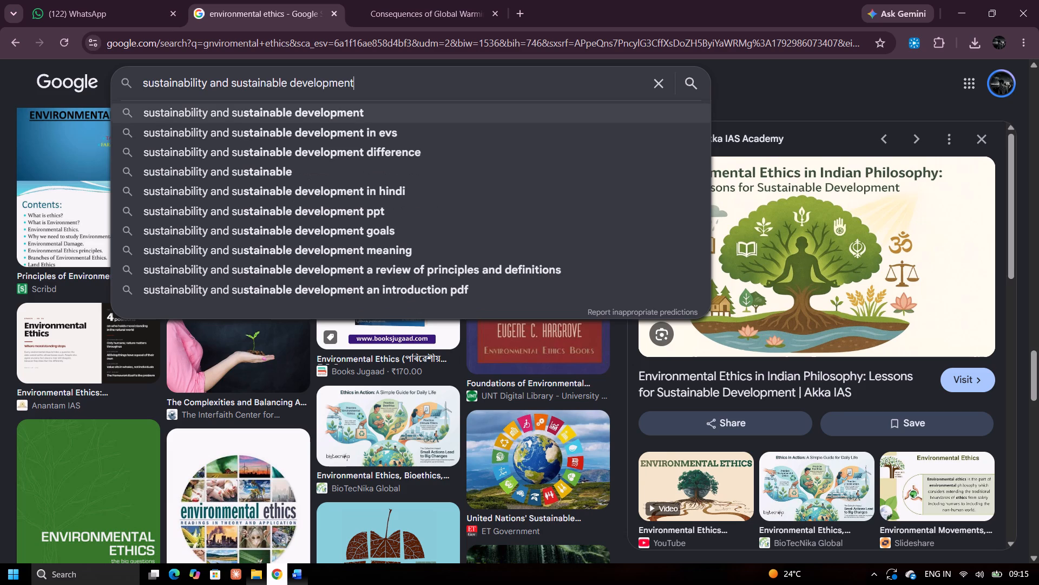
pyautogui.press('Return')
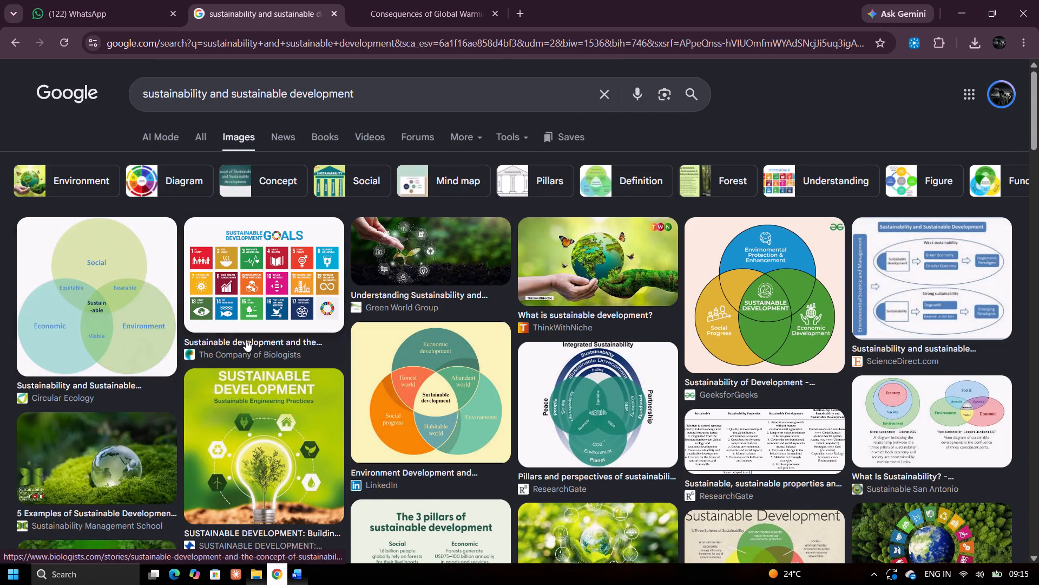
# Look through the sustainability and sustainable development image results for a suitable illustration.
pyautogui.scroll(-4, 253, 340)
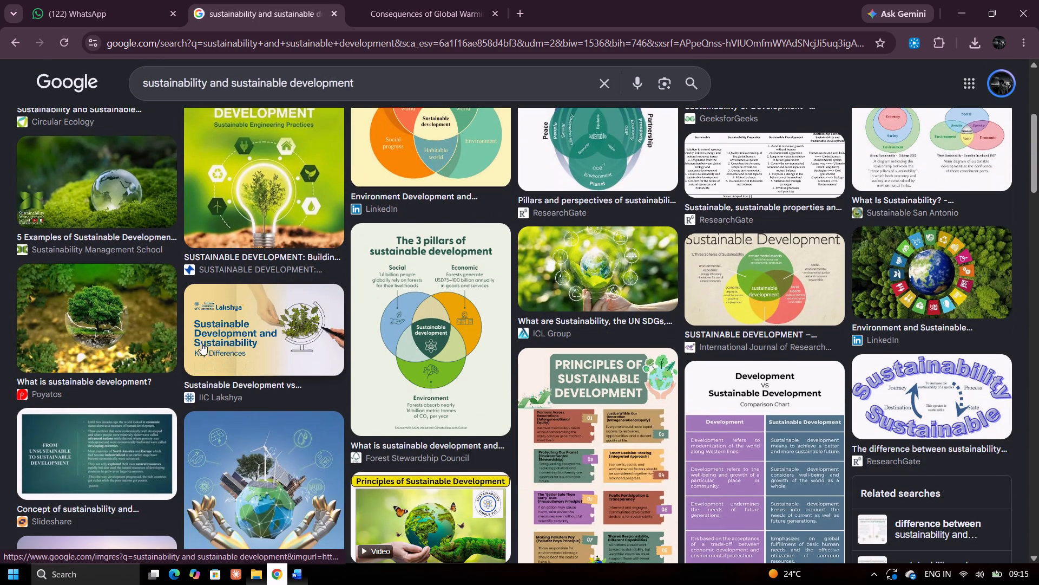
pyautogui.scroll(-1, 201, 343)
pyautogui.scroll(1, 201, 343)
pyautogui.scroll(-5, 201, 343)
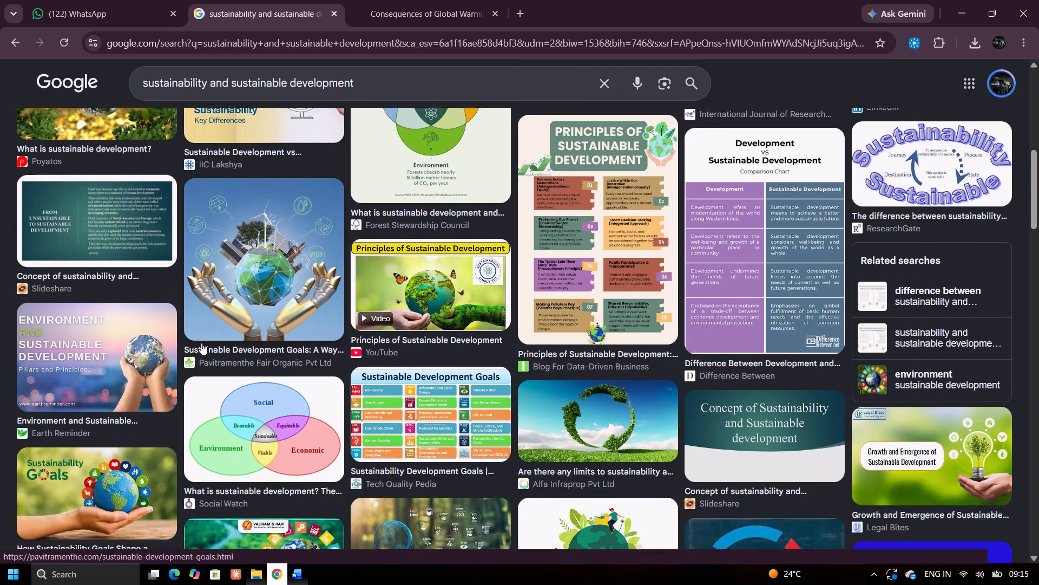
pyautogui.scroll(-3, 201, 343)
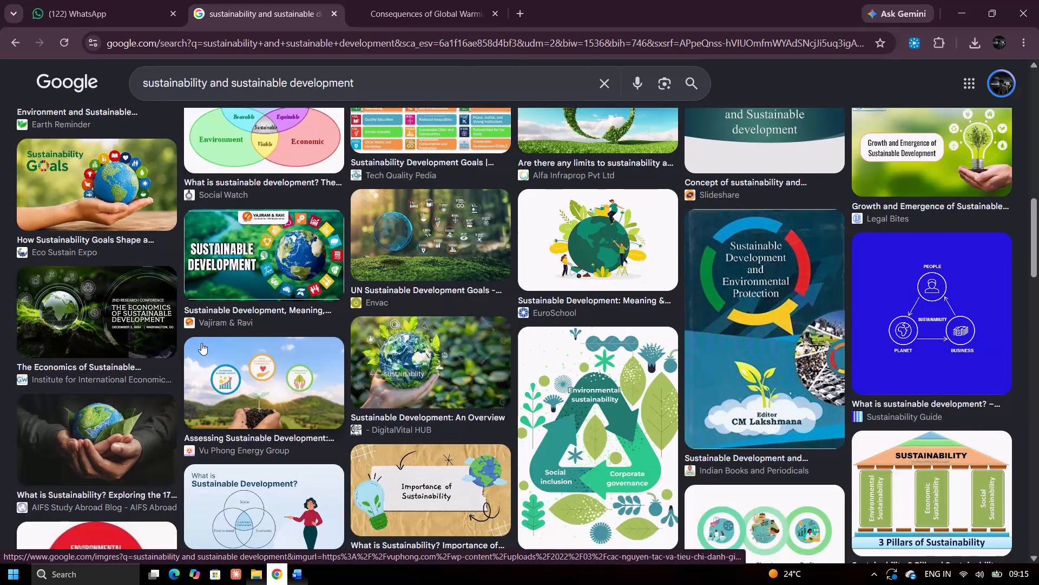
pyautogui.scroll(5, 610, 338)
pyautogui.scroll(3, 766, 338)
pyautogui.scroll(-1, 766, 338)
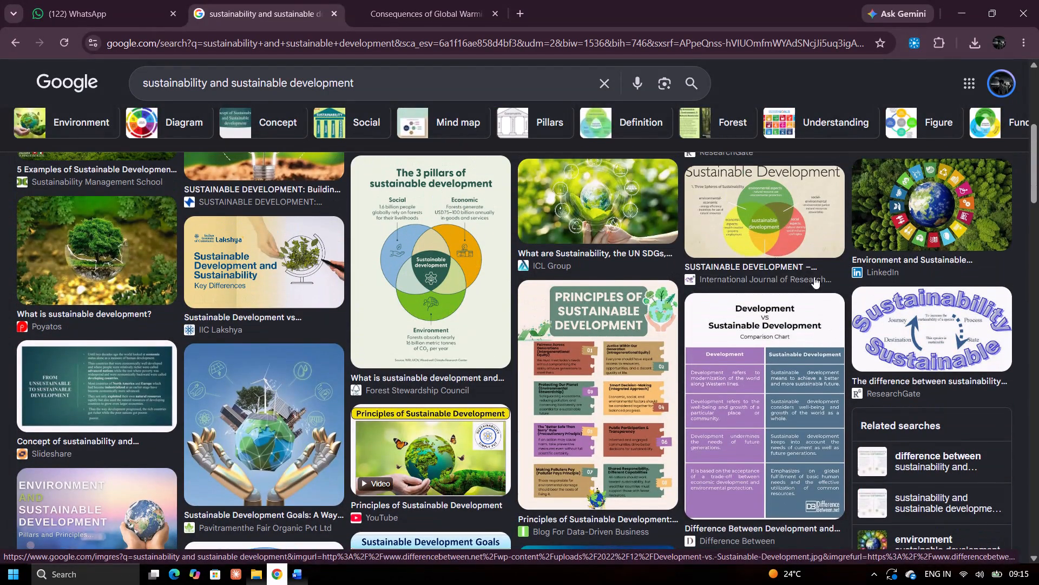
# Copy the International Journal of Research "Sustainable Development" image showing the three spheres of sustainability.
pyautogui.click(811, 243)
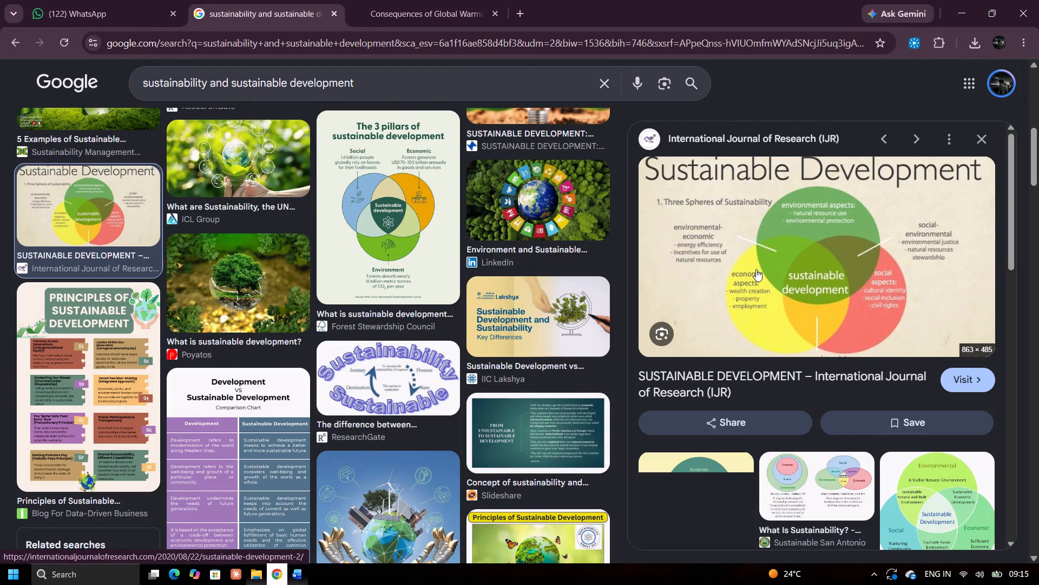
pyautogui.rightClick(756, 269)
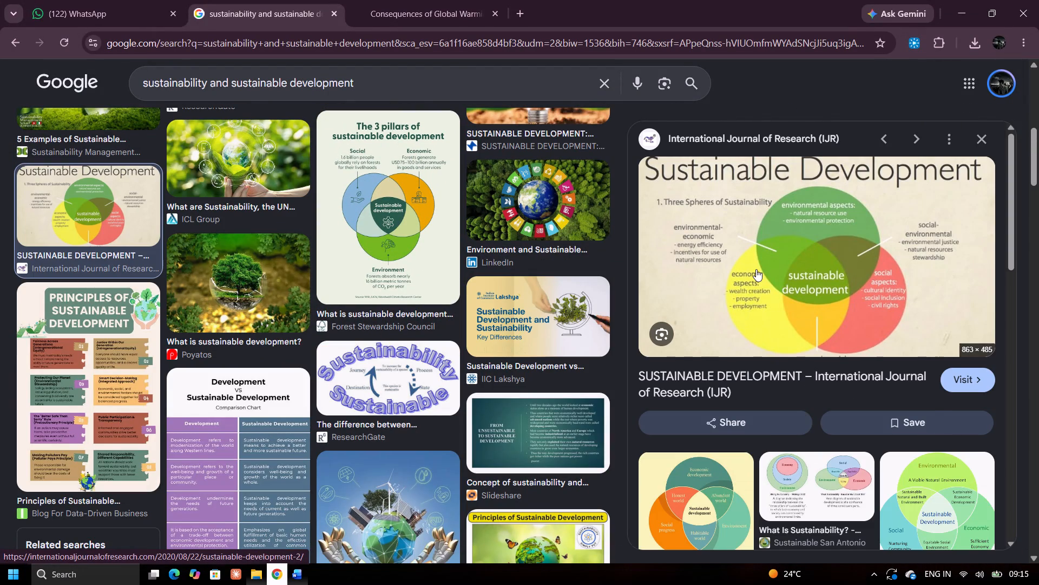
pyautogui.click(820, 478)
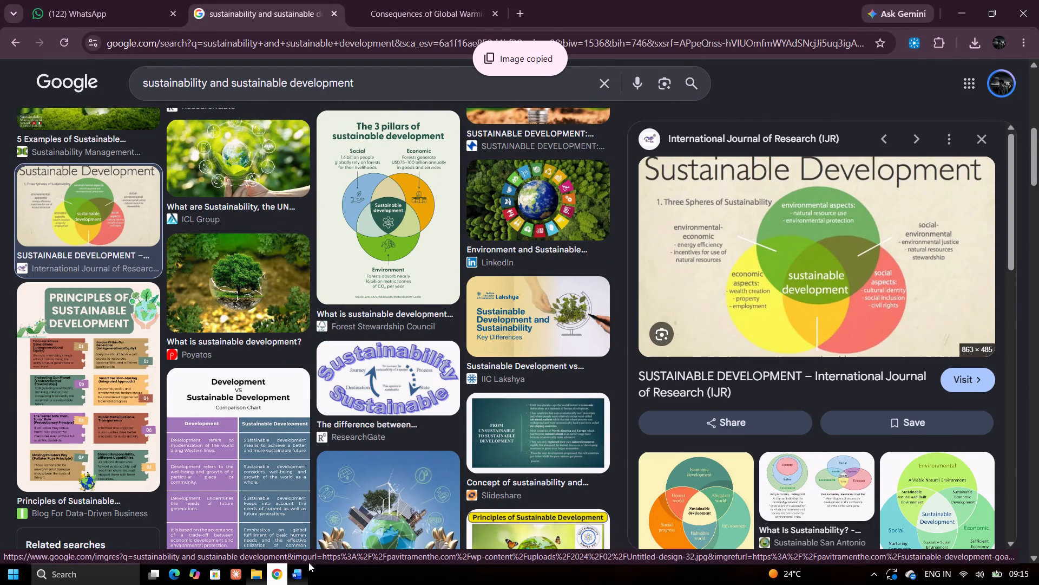
# Switch to Word and shrink the page 4 noise pollution infographic above the factory picture proportionally to about 90% of its size.
pyautogui.click(298, 578)
pyautogui.scroll(-4, 545, 417)
pyautogui.scroll(-3, 714, 369)
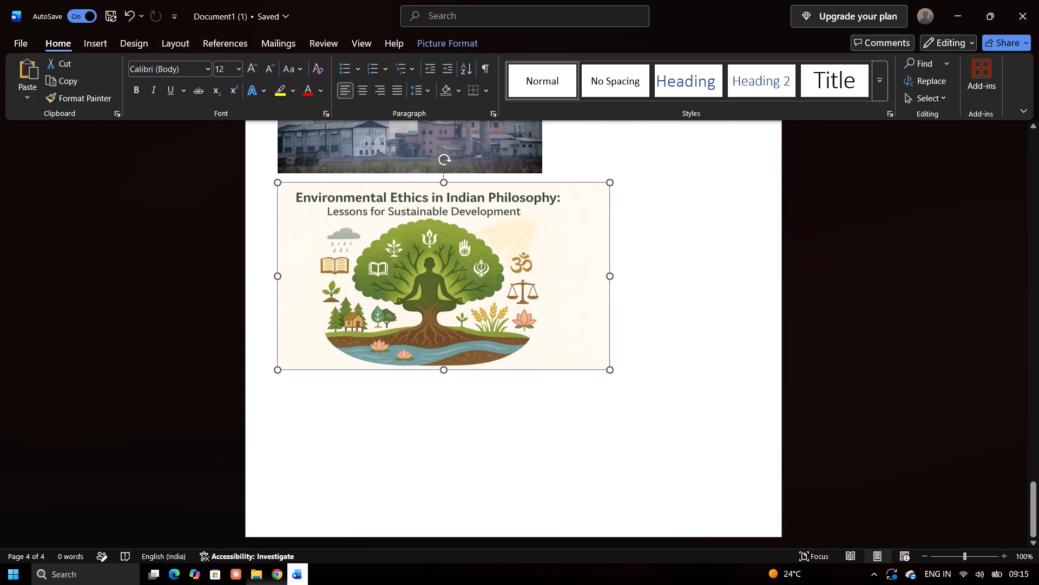
pyautogui.scroll(8, 702, 403)
pyautogui.scroll(-1, 702, 403)
pyautogui.scroll(8, 702, 403)
pyautogui.scroll(-6, 702, 403)
pyautogui.scroll(1, 703, 403)
pyautogui.scroll(-4, 703, 403)
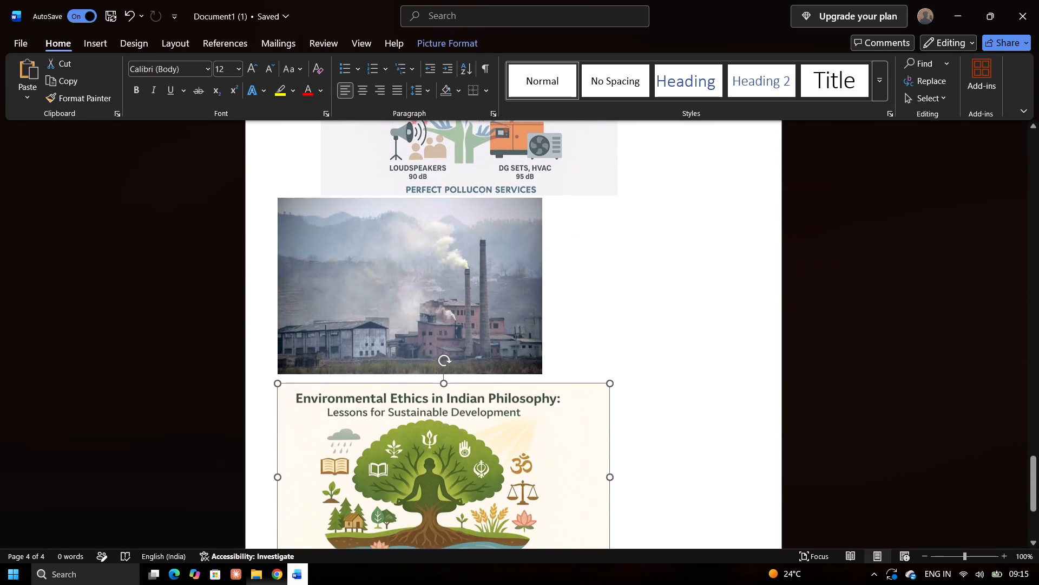
pyautogui.click(407, 294)
pyautogui.scroll(4, 615, 291)
pyautogui.click(526, 271)
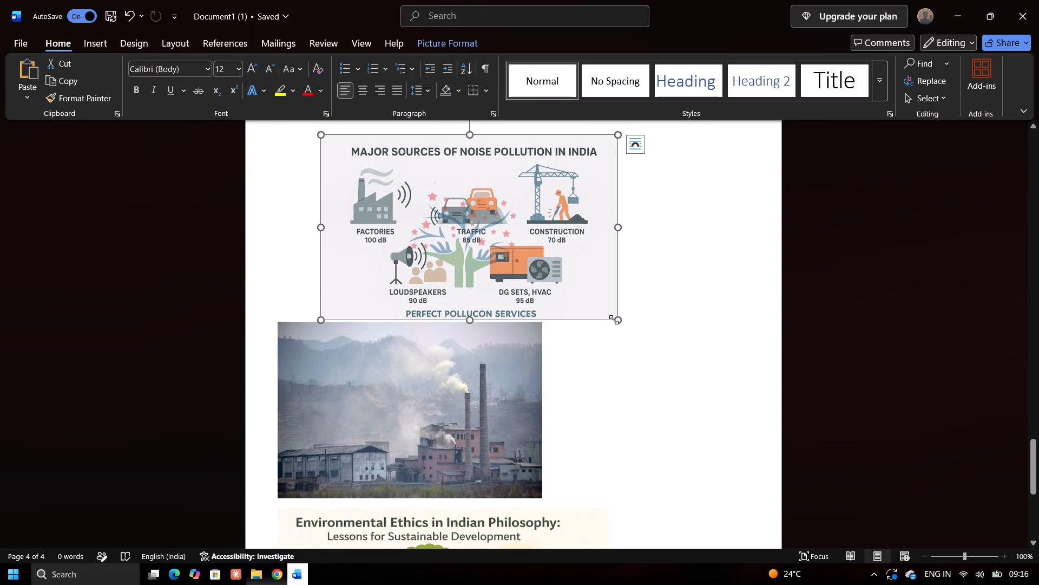
pyautogui.moveTo(614, 320); pyautogui.dragTo(584, 262)
# Shrink the environmental ethics picture very slightly and move it between the noise pollution infographic and the factory picture.
pyautogui.scroll(-6, 637, 358)
pyautogui.click(573, 419)
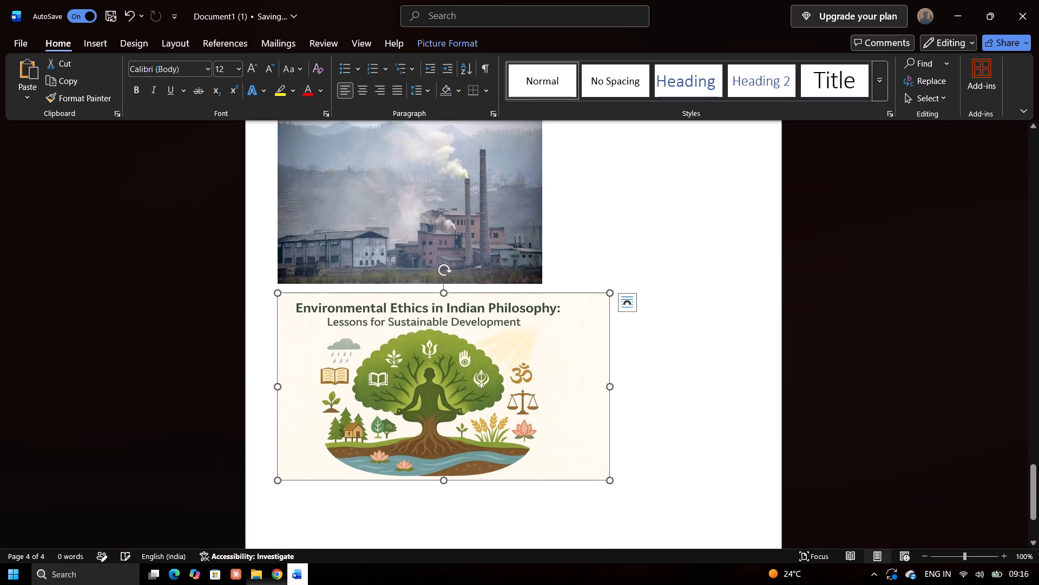
pyautogui.moveTo(610, 483); pyautogui.dragTo(606, 474)
pyautogui.moveTo(424, 368); pyautogui.dragTo(422, 349)
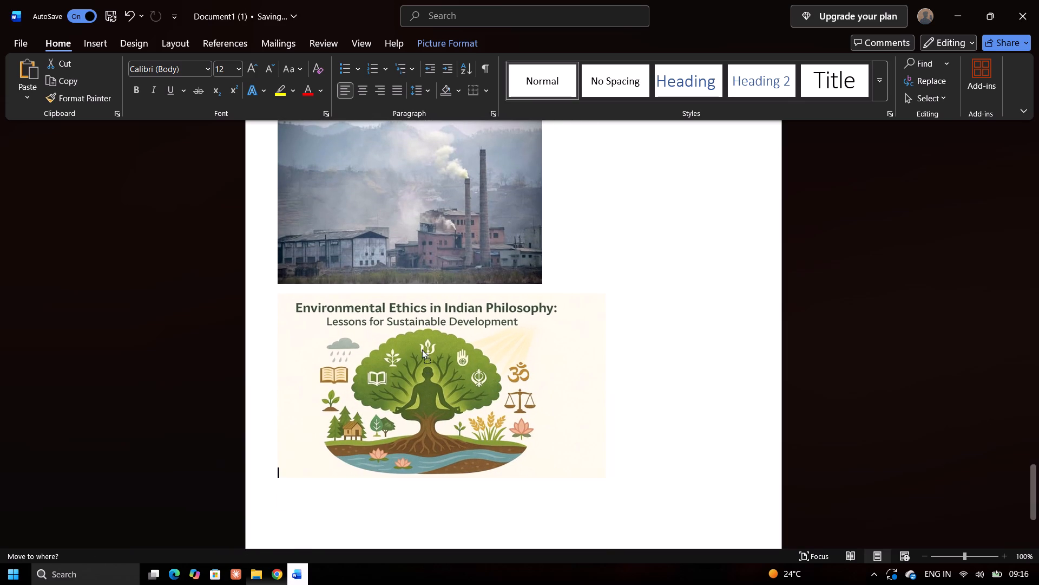
pyautogui.moveTo(422, 349); pyautogui.dragTo(410, 291)
pyautogui.scroll(5, 456, 327)
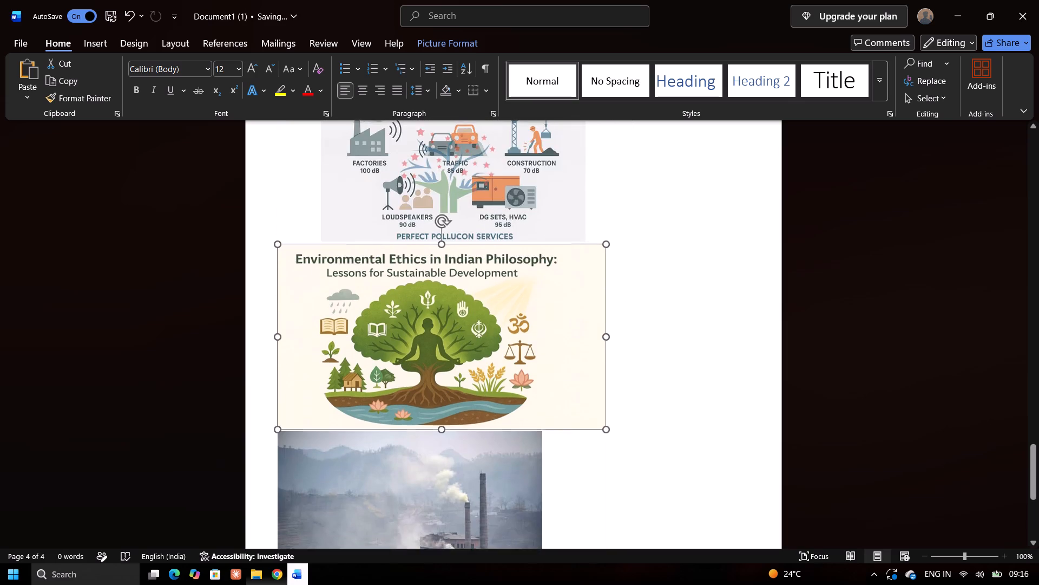
# Paste the copied Sustainable Development image on a new line below the factory picture.
pyautogui.scroll(-13, 456, 327)
pyautogui.scroll(-6, 602, 352)
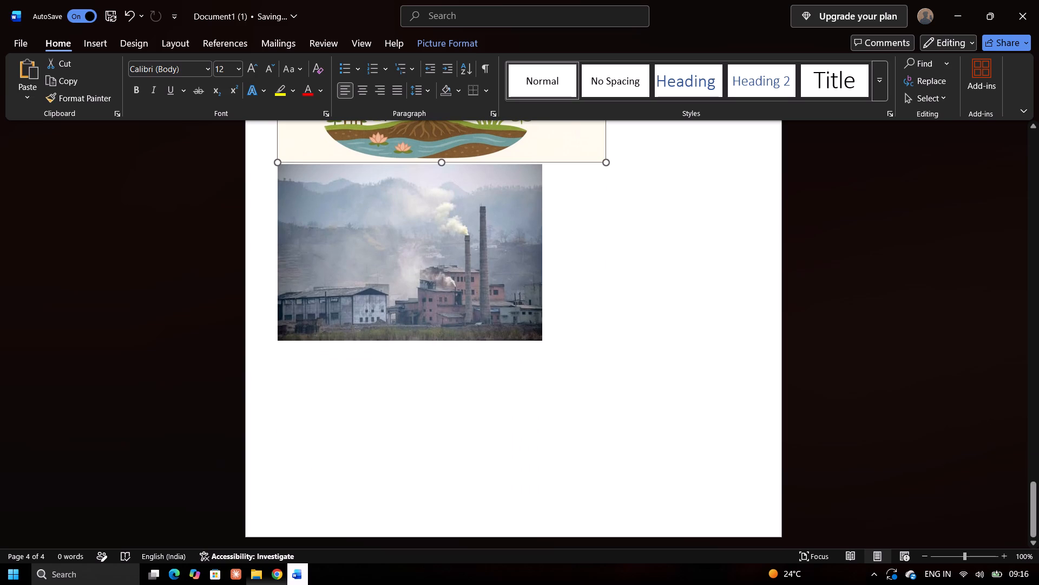
pyautogui.click(551, 336)
pyautogui.press('Return')
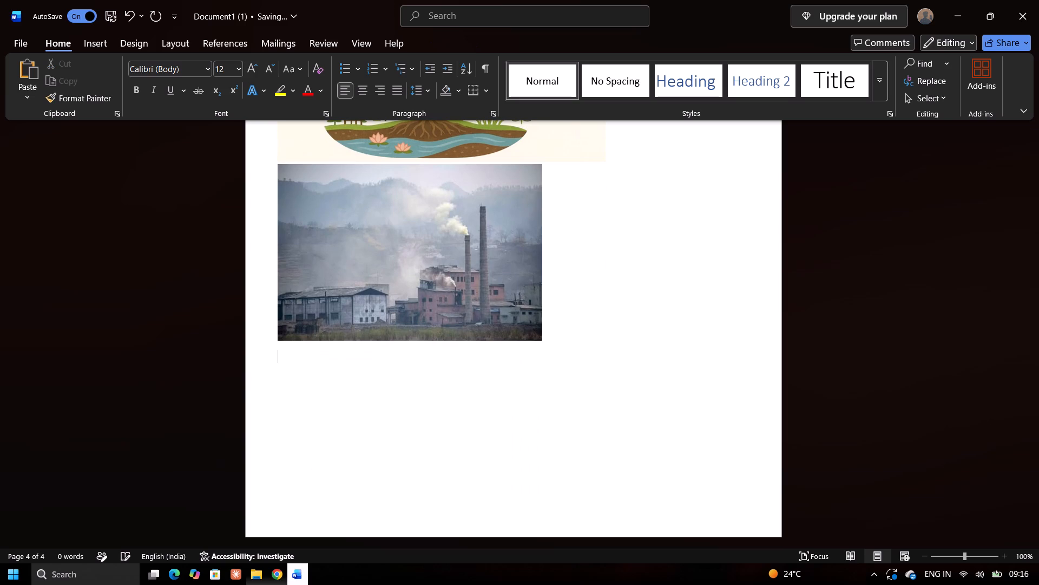
pyautogui.hotkey('ctrl', 'v')
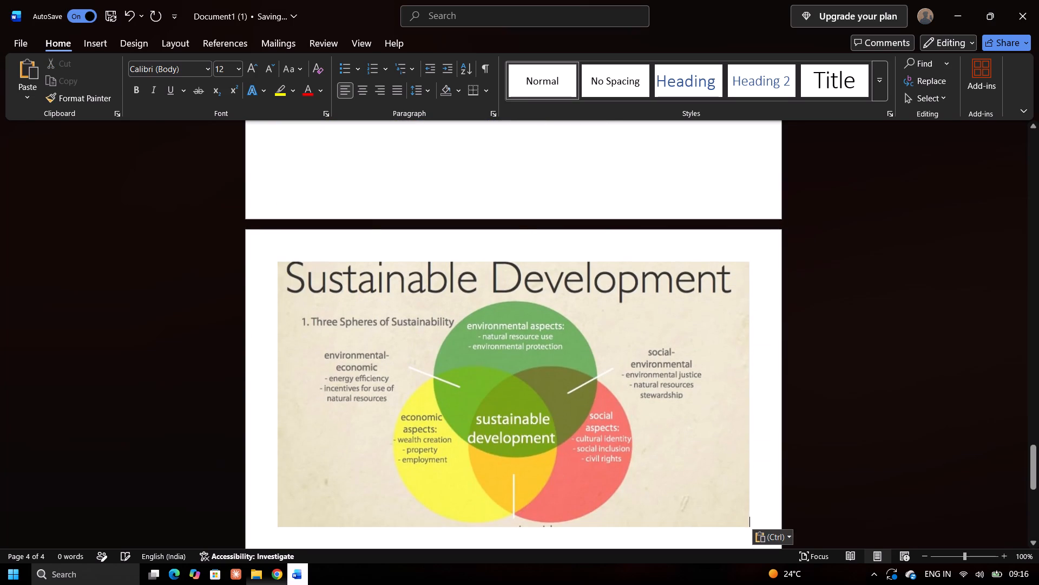
# Shrink the Sustainable Development picture proportionally to about 57% of its pasted size so it fits under the factory picture.
pyautogui.click(646, 397)
pyautogui.moveTo(747, 526); pyautogui.dragTo(541, 383)
pyautogui.scroll(4, 601, 398)
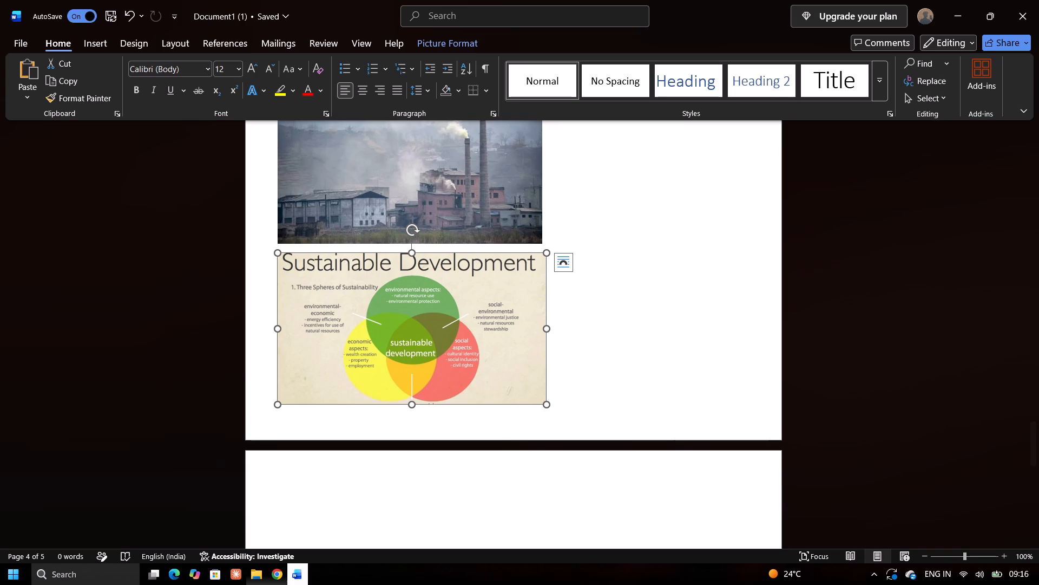
# Look back through the document's earlier pages to check the pictures and their layout.
pyautogui.scroll(-5, 635, 297)
pyautogui.scroll(6, 635, 297)
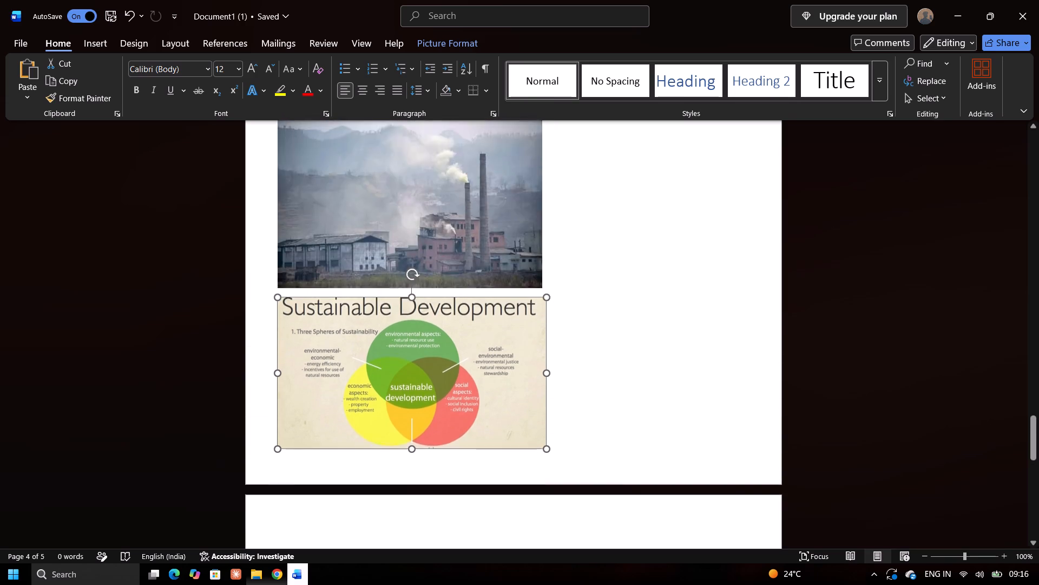
pyautogui.scroll(17, 635, 297)
pyautogui.scroll(-1, 678, 316)
pyautogui.scroll(1, 678, 316)
pyautogui.scroll(-1, 678, 316)
pyautogui.scroll(20, 678, 316)
pyautogui.scroll(1, 678, 316)
pyautogui.scroll(-1, 668, 387)
pyautogui.scroll(1, 668, 387)
pyautogui.scroll(-1, 668, 387)
pyautogui.scroll(3, 668, 387)
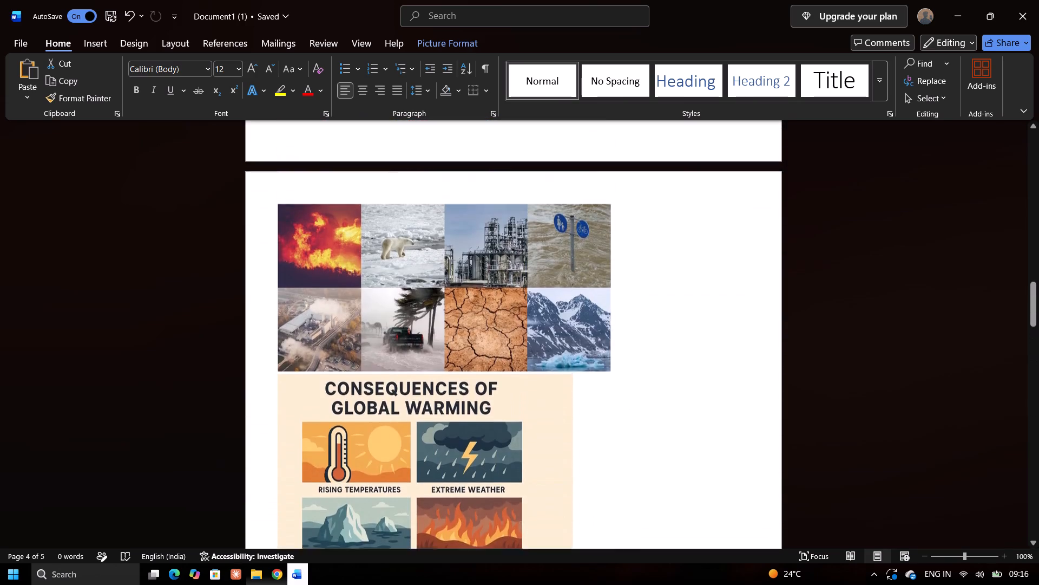
pyautogui.scroll(20, 668, 387)
pyautogui.scroll(15, 668, 387)
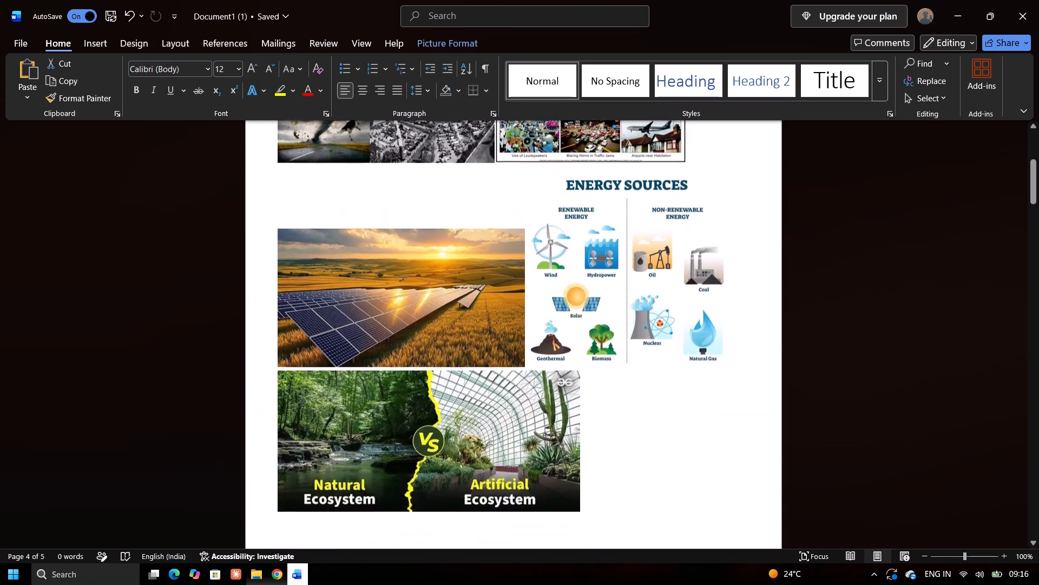
pyautogui.scroll(3, 668, 388)
pyautogui.scroll(-1, 668, 388)
pyautogui.scroll(11, 668, 388)
pyautogui.scroll(-9, 668, 388)
pyautogui.scroll(1, 668, 388)
pyautogui.scroll(-15, 668, 388)
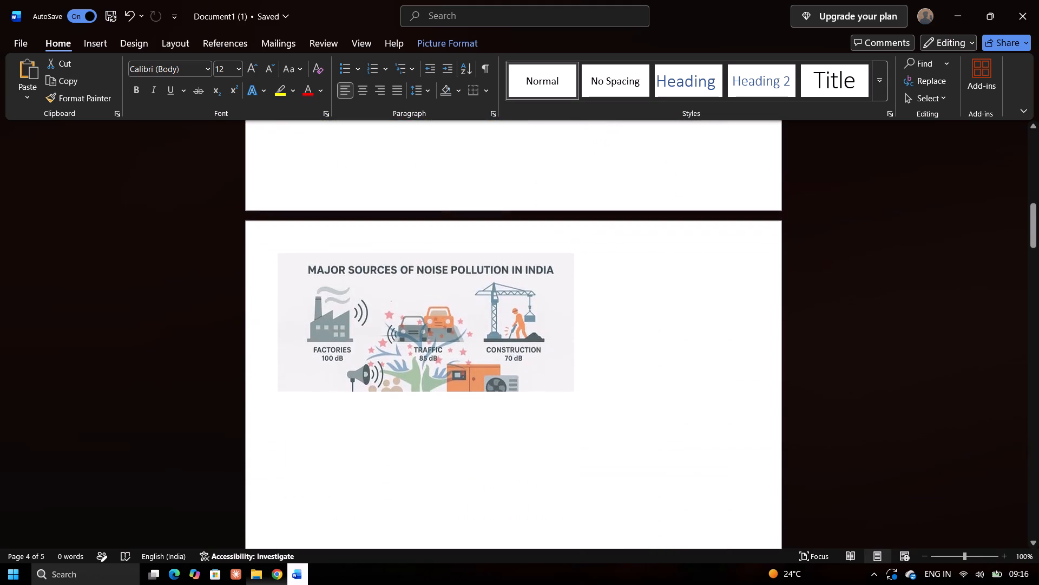
# Delete the duplicate factory picture below the noise pollution infographic on page 2.
pyautogui.scroll(-6, 668, 388)
pyautogui.click(476, 326)
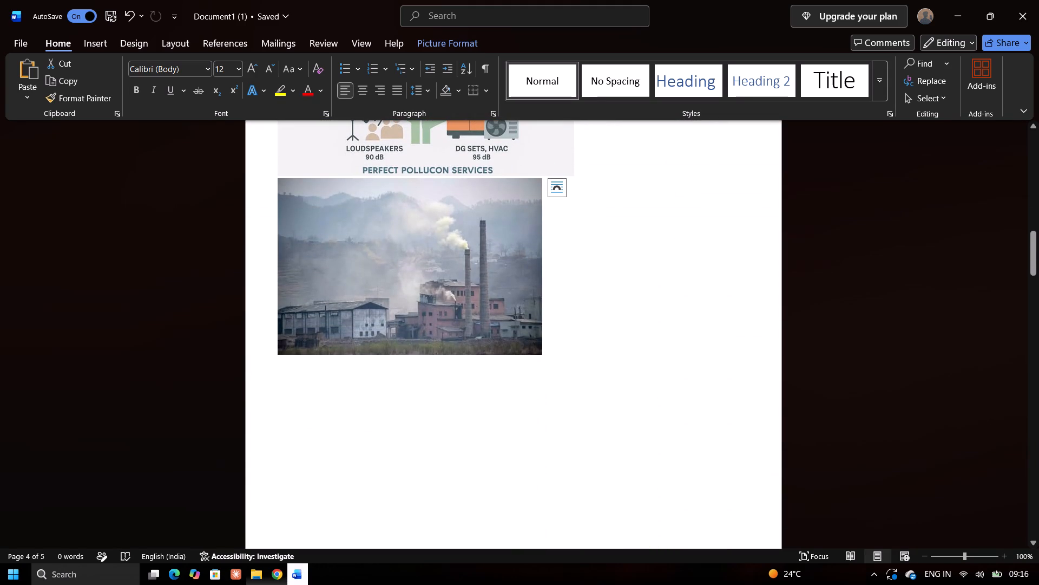
pyautogui.press('Delete')
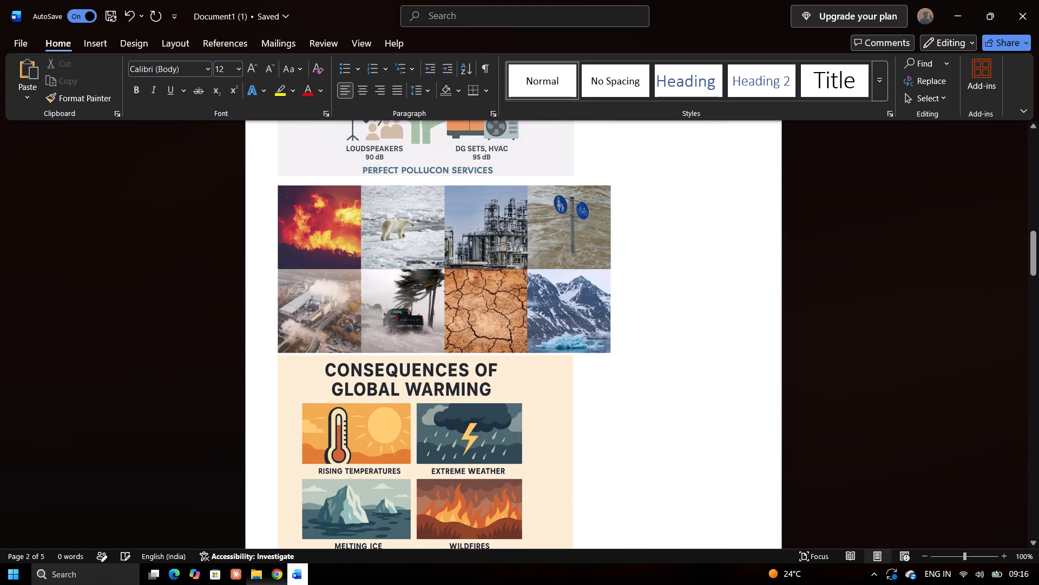
# Review the picture layout on the pages from the noise pollution infographic to the disaster management picture.
pyautogui.scroll(1, 485, 305)
pyautogui.scroll(-14, 482, 315)
pyautogui.scroll(8, 480, 326)
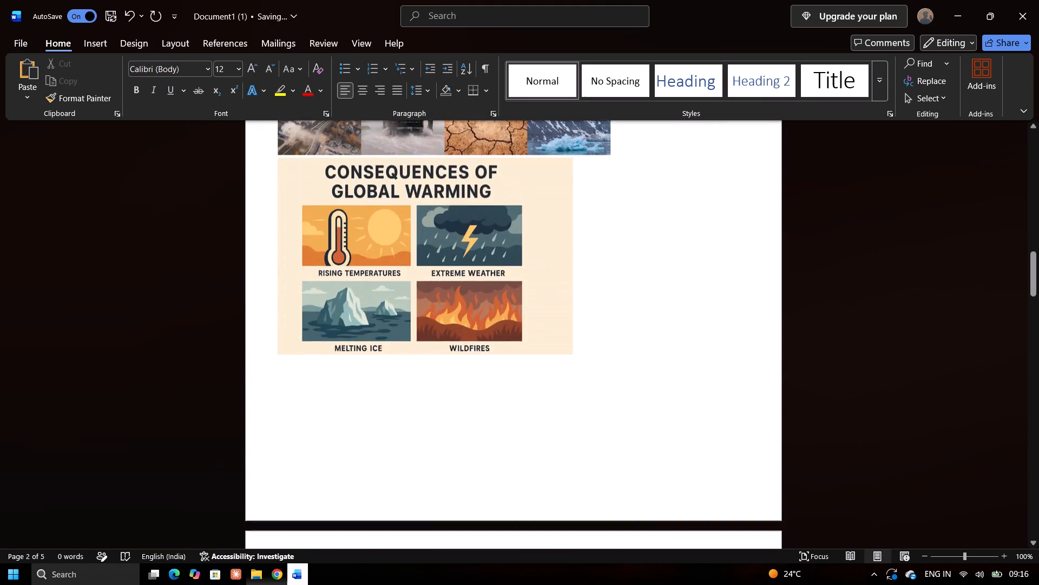
pyautogui.scroll(19, 480, 326)
pyautogui.scroll(7, 480, 326)
pyautogui.scroll(-11, 480, 326)
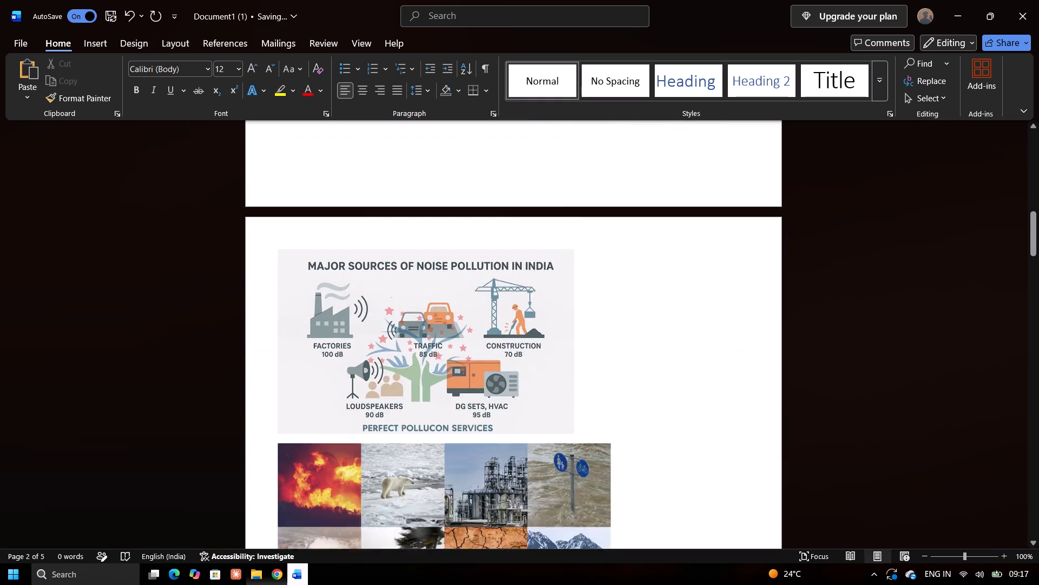
pyautogui.scroll(-19, 480, 326)
pyautogui.scroll(-11, 480, 326)
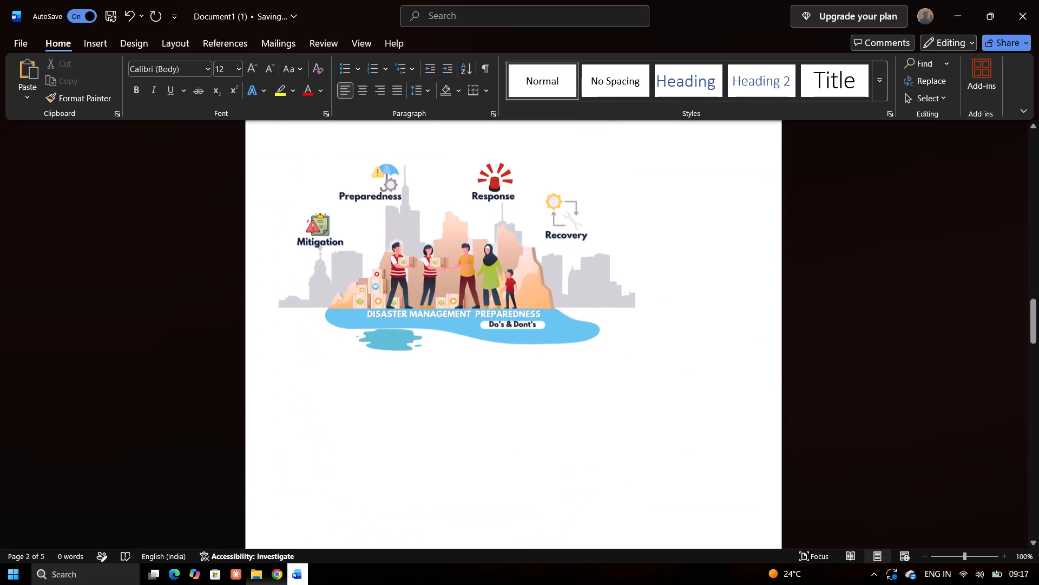
pyautogui.scroll(-7, 338, 300)
pyautogui.scroll(7, 389, 313)
# Shrink the disaster management preparedness picture on page 3 proportionally to about 94% of its size.
pyautogui.click(461, 277)
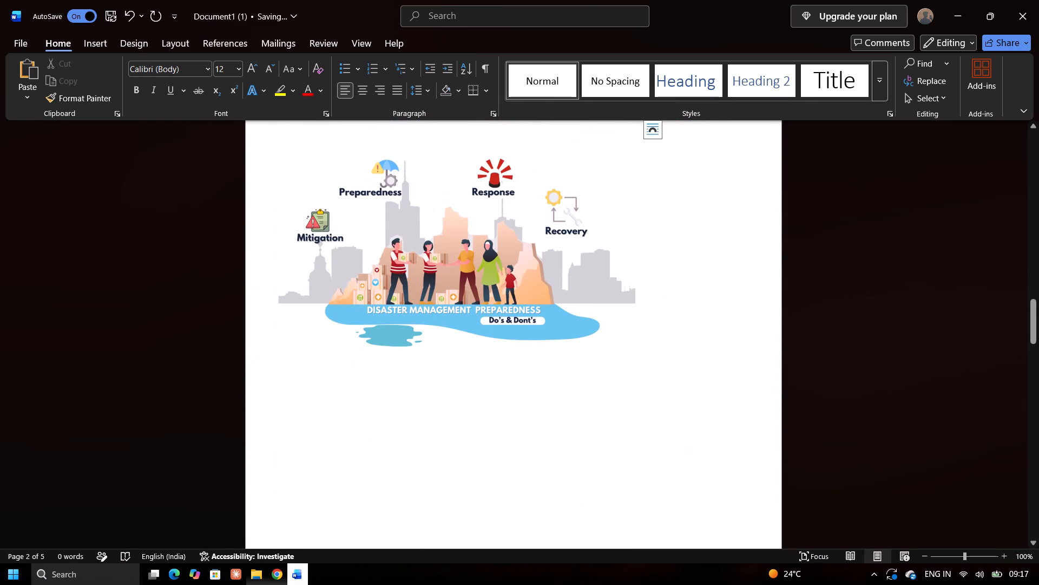
pyautogui.scroll(6, 576, 419)
pyautogui.scroll(-2, 624, 497)
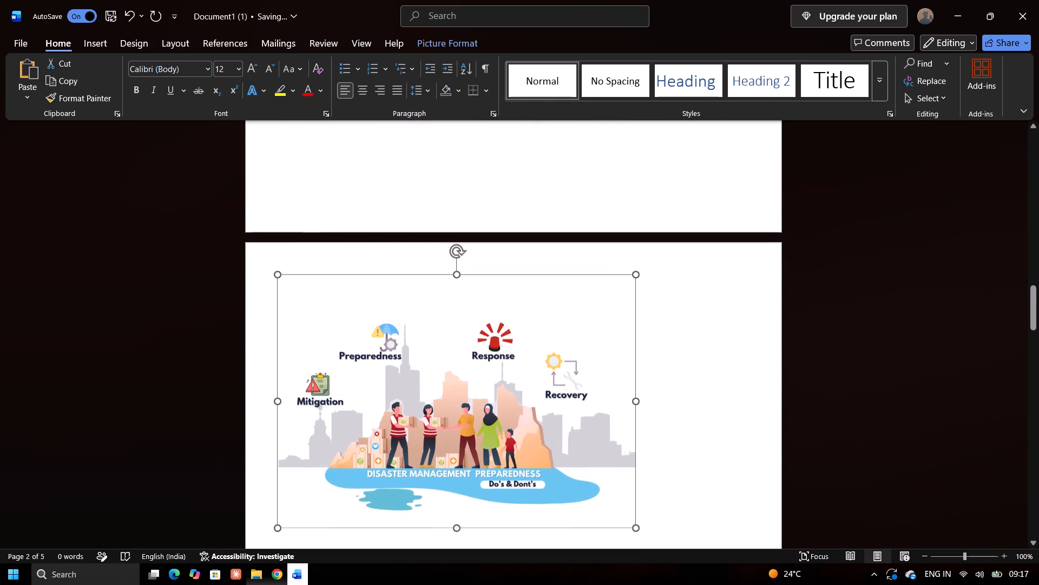
pyautogui.scroll(9, 630, 457)
pyautogui.scroll(-7, 633, 482)
pyautogui.scroll(1, 633, 482)
pyautogui.scroll(-7, 633, 482)
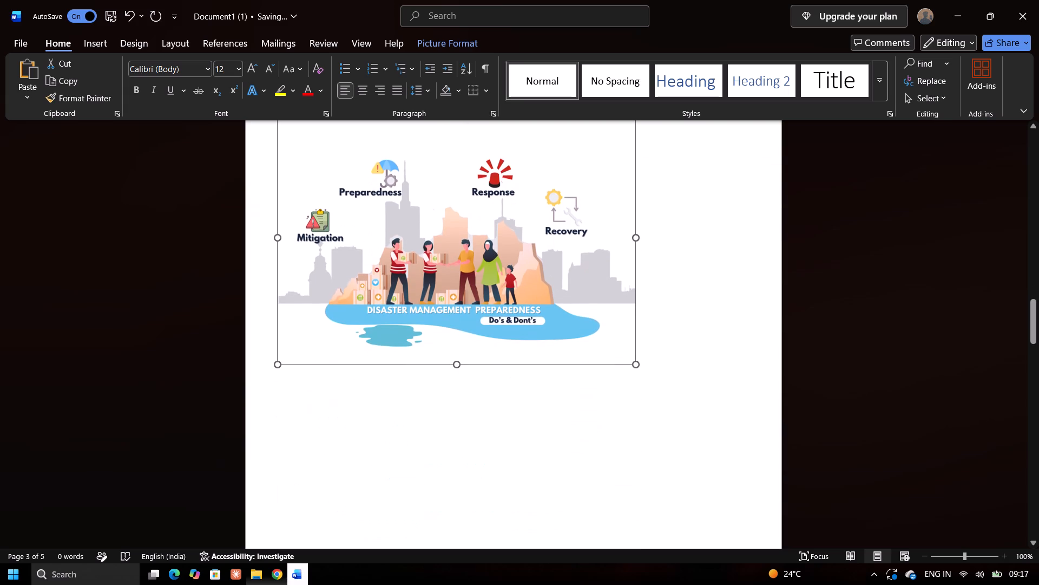
pyautogui.moveTo(636, 364); pyautogui.dragTo(609, 317)
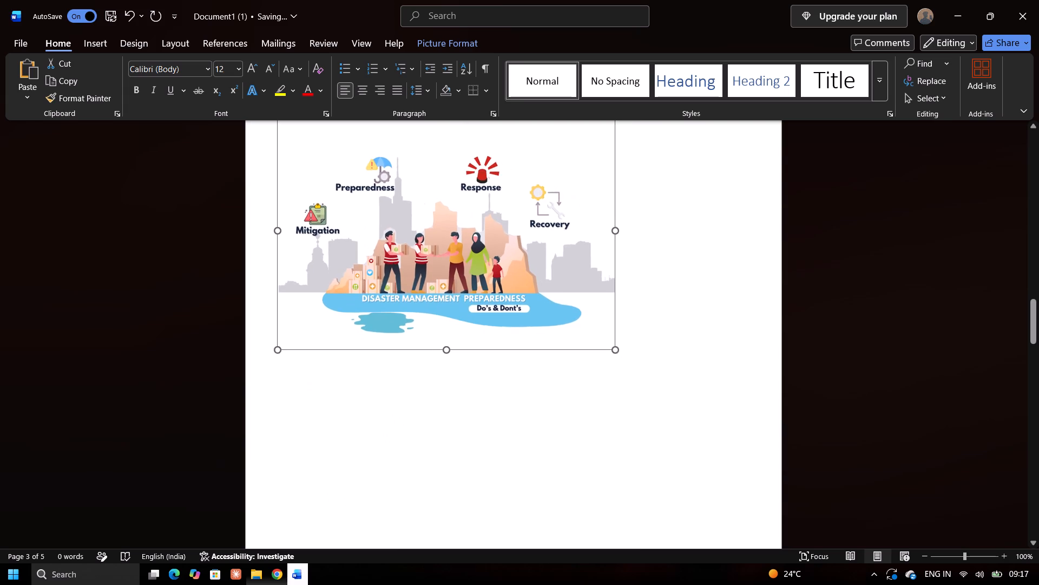
# Shrink the disaster management preparedness picture on page 3 proportionally to about 76% of its size.
pyautogui.moveTo(609, 317); pyautogui.dragTo(529, 256)
pyautogui.scroll(4, 645, 342)
pyautogui.scroll(3, 564, 372)
pyautogui.scroll(-1, 564, 372)
pyautogui.scroll(7, 564, 372)
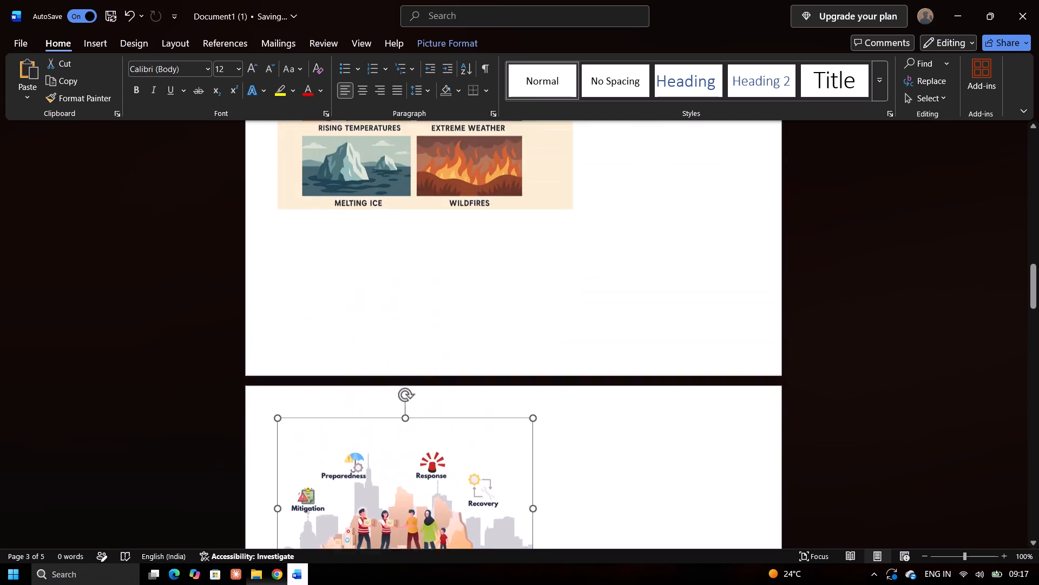
pyautogui.scroll(15, 564, 372)
pyautogui.scroll(-15, 564, 372)
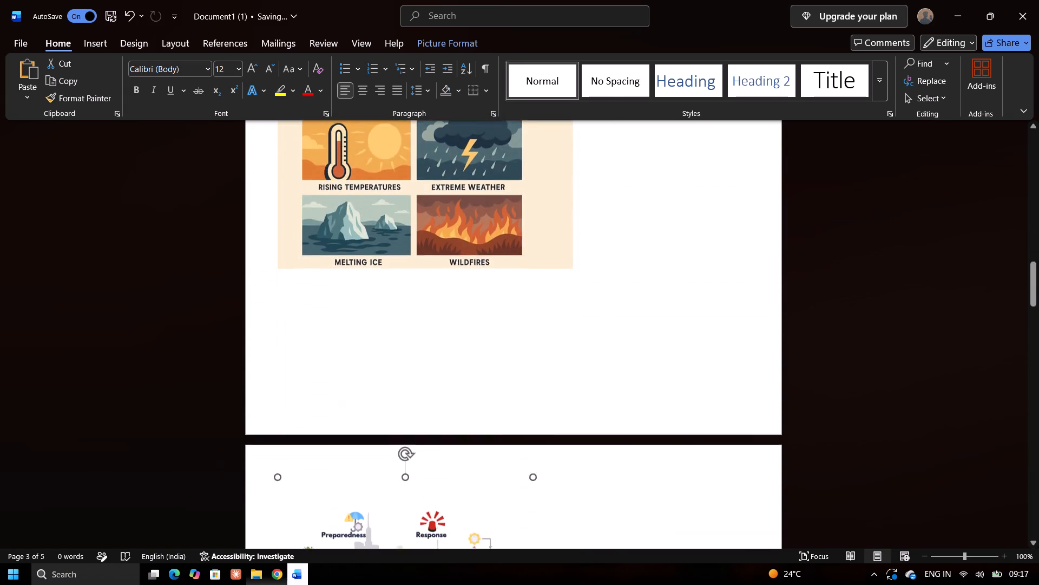
pyautogui.scroll(-14, 564, 372)
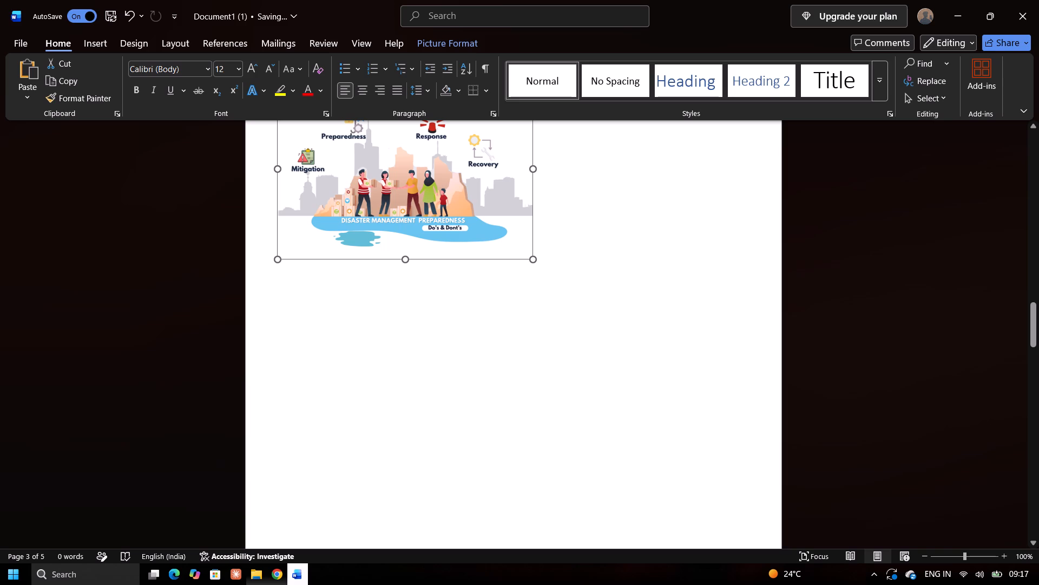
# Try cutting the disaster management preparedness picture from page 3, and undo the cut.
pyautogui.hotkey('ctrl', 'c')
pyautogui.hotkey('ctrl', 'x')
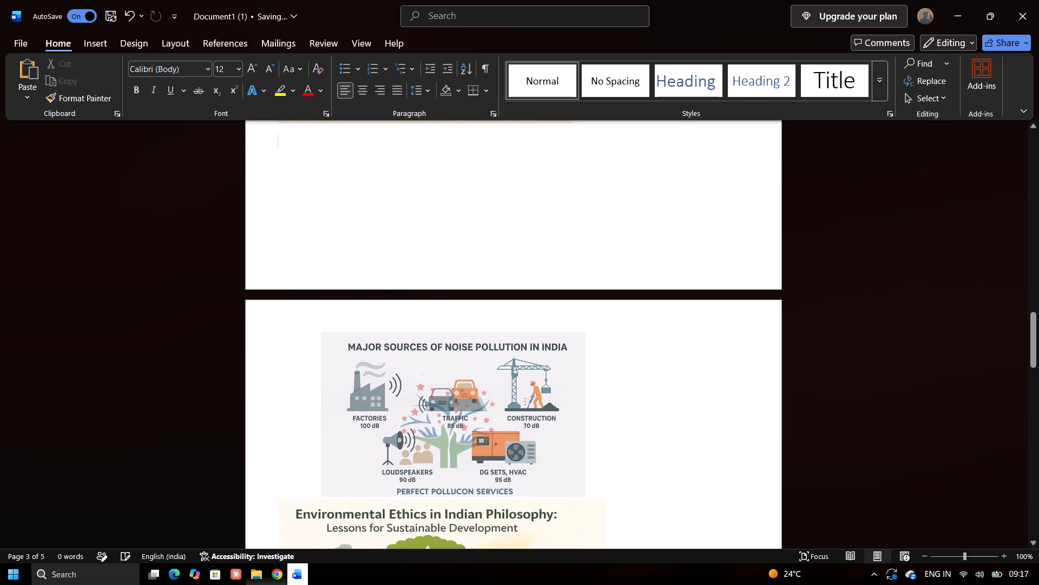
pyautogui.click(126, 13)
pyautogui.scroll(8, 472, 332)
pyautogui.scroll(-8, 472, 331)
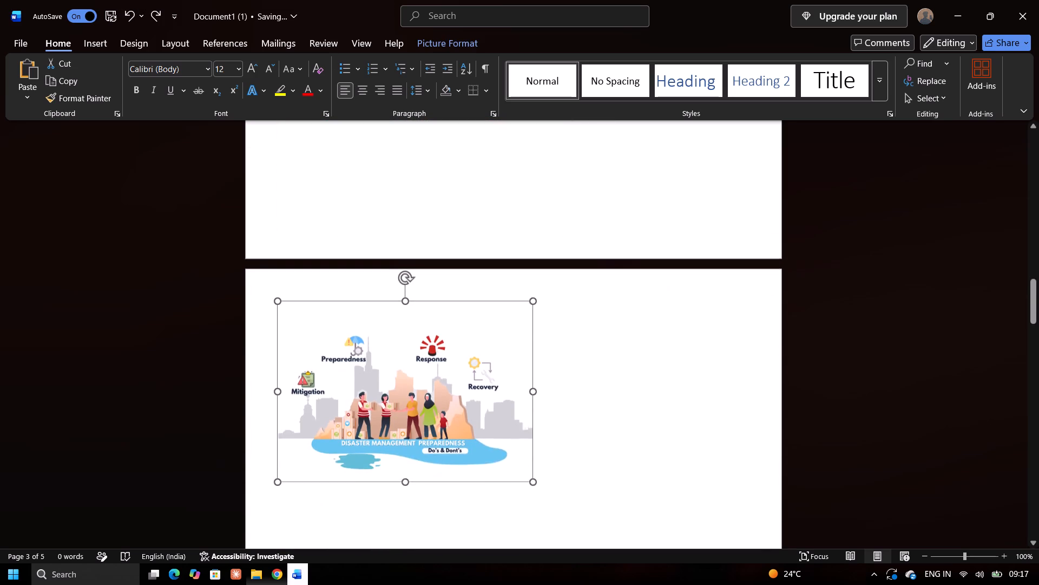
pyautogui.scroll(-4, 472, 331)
# Move the disaster management preparedness picture from page 3 to the blank last page after the sustainable development diagram.
pyautogui.hotkey('ctrl', 'c')
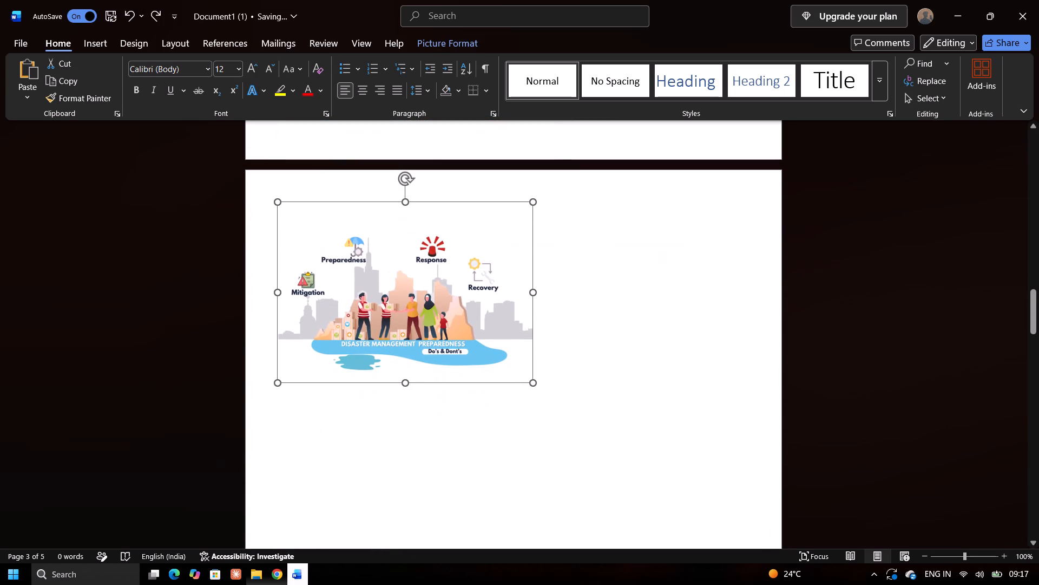
pyautogui.click(463, 333)
pyautogui.hotkey('ctrl', 'c')
pyautogui.press('Delete')
pyautogui.scroll(6, 463, 333)
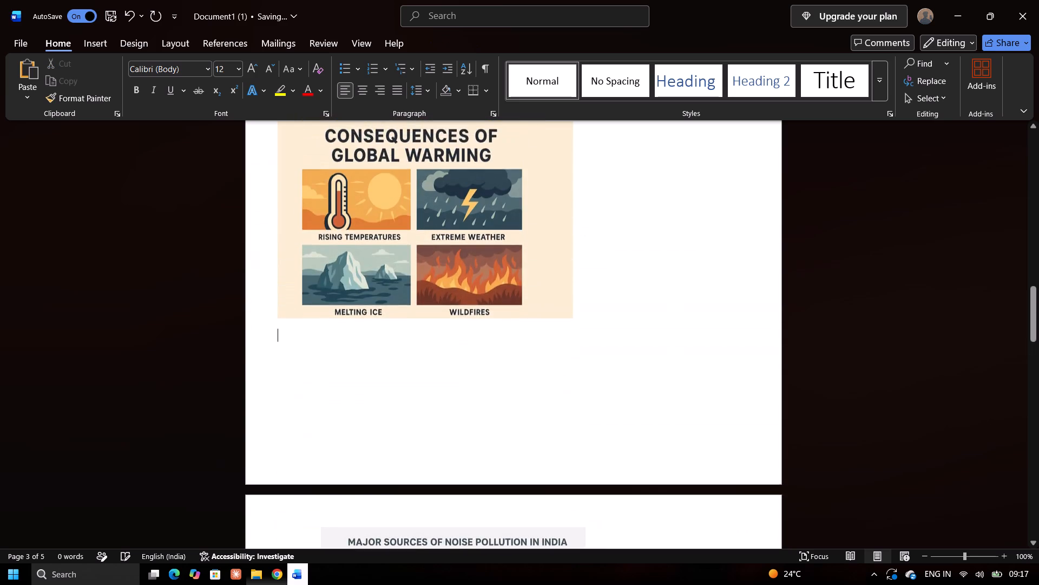
pyautogui.scroll(-20, 463, 333)
pyautogui.scroll(-12, 463, 333)
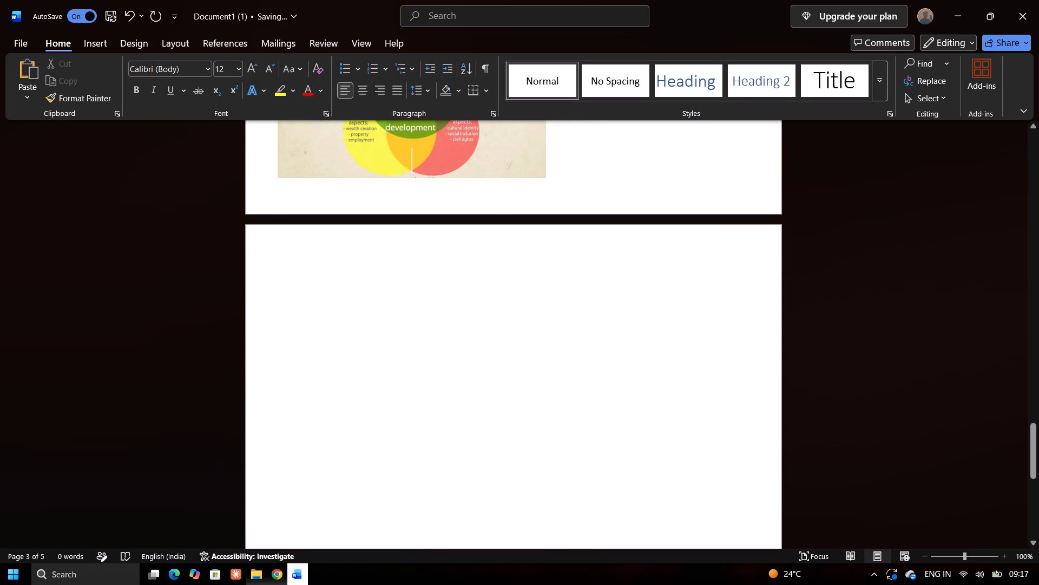
pyautogui.click(546, 276)
pyautogui.hotkey('ctrl', 'v')
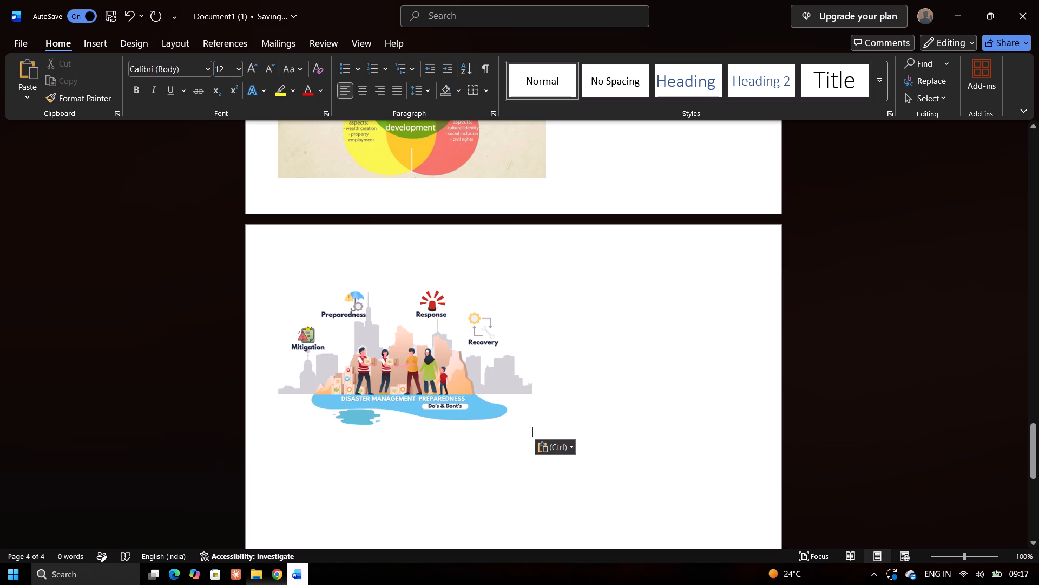
# Switch to Chrome and search Google Images for "link between environmental ethics and sustainability".
pyautogui.click(277, 575)
pyautogui.moveTo(384, 75); pyautogui.dragTo(295, 81)
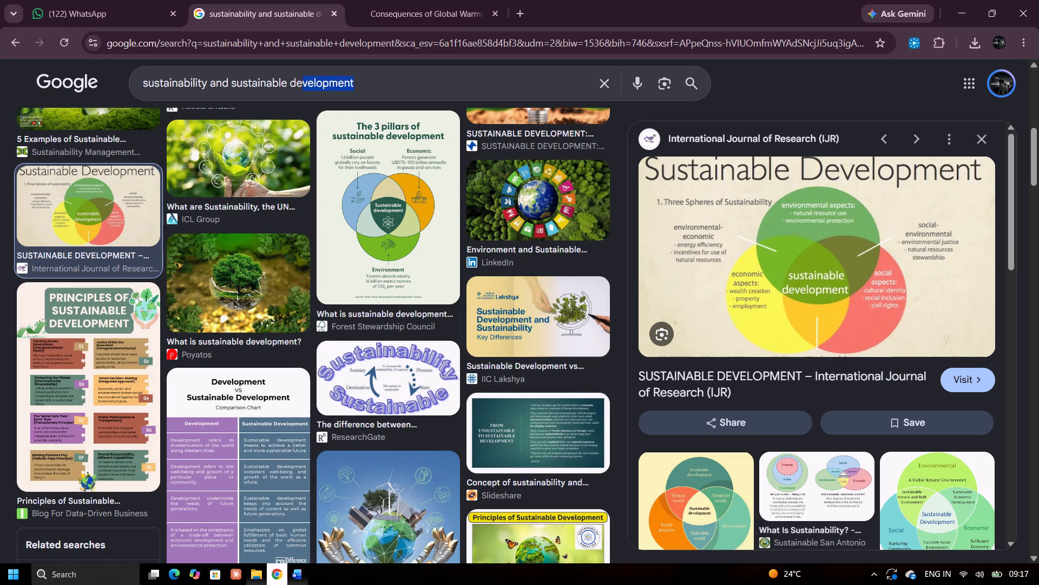
pyautogui.moveTo(295, 81); pyautogui.dragTo(134, 77)
pyautogui.press('BackSpace')
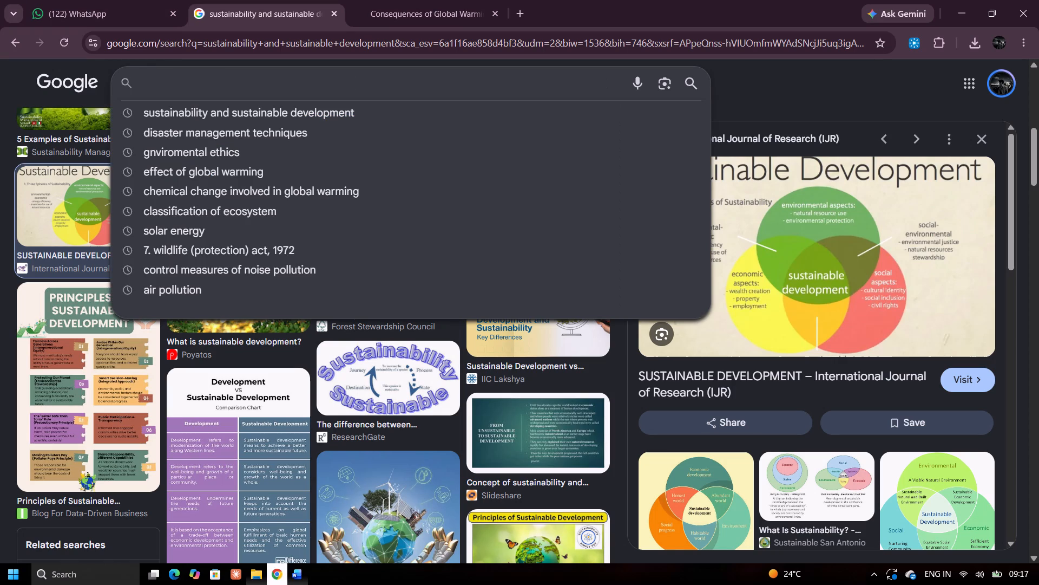
pyautogui.write('link')
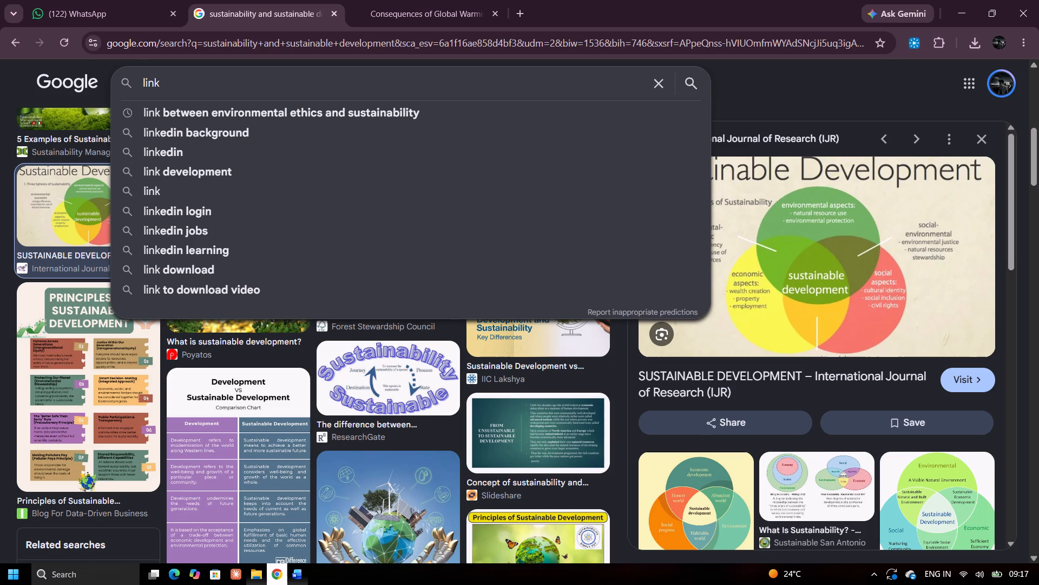
pyautogui.press('space')
pyautogui.write('wet')
pyautogui.press('BackSpace')
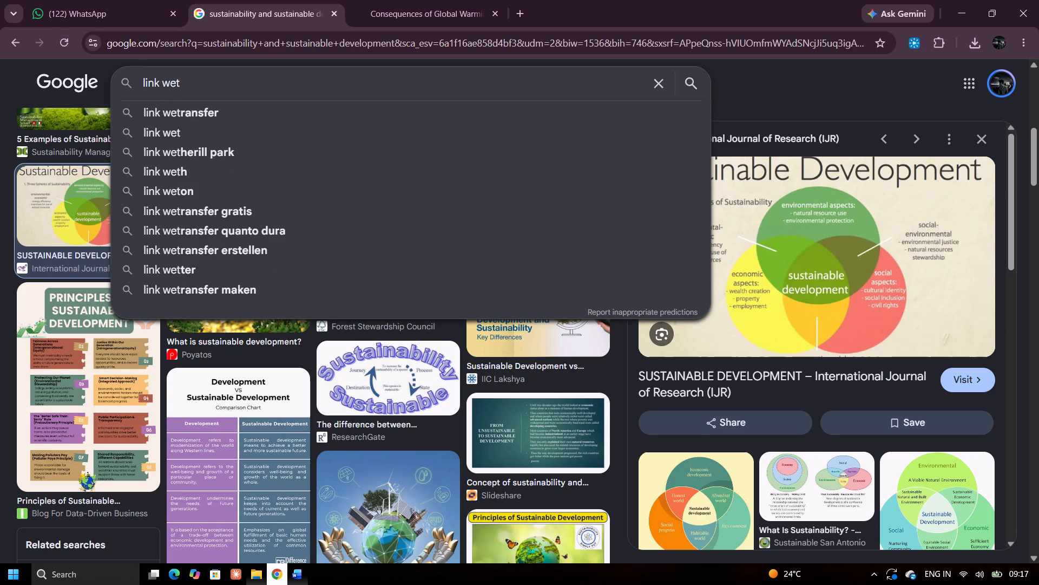
pyautogui.press('BackSpace')
pyautogui.press('BackSpace')
pyautogui.write('betwee')
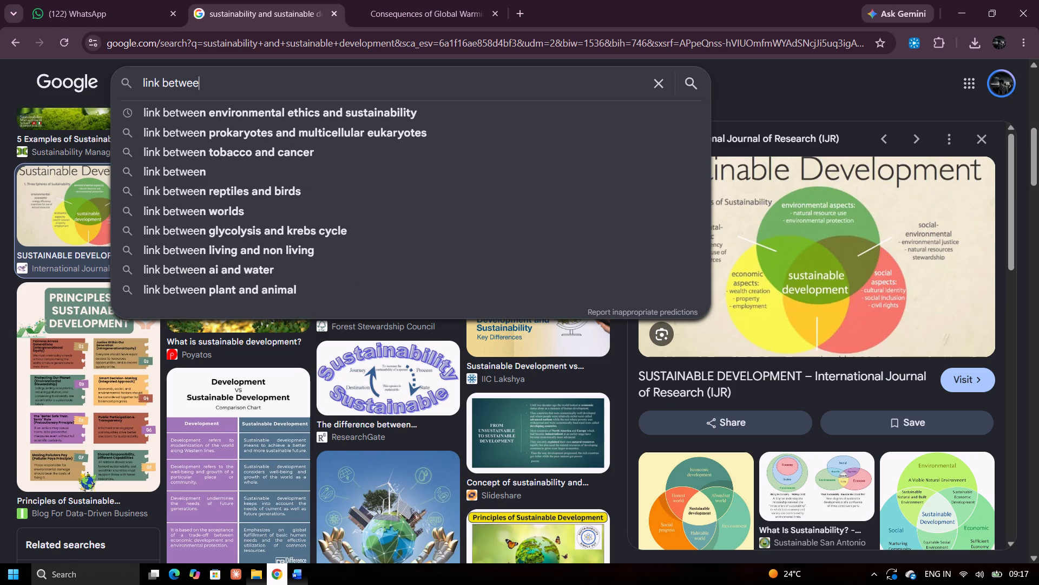
pyautogui.press('n')
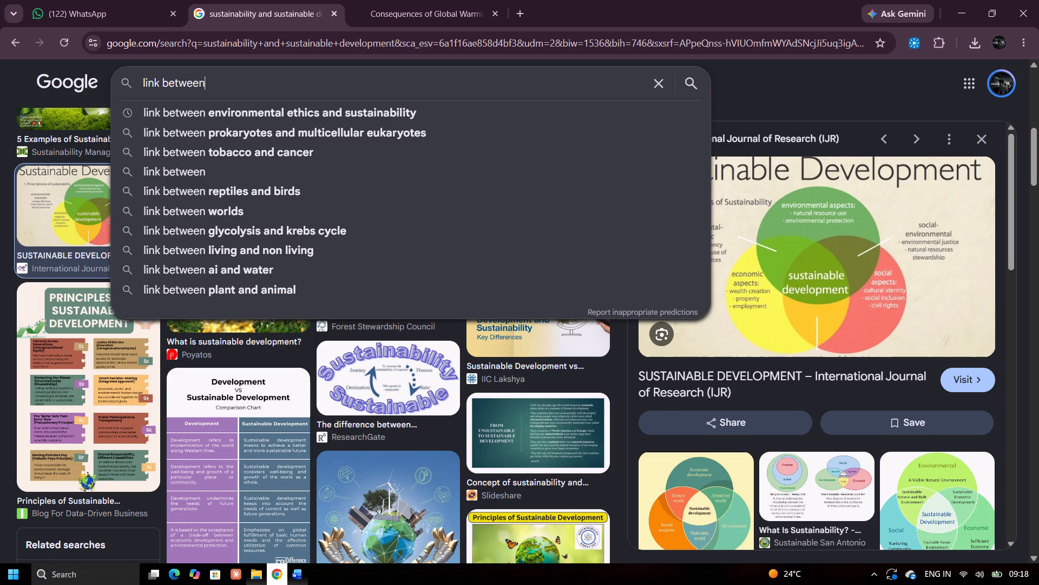
pyautogui.press('Down')
pyautogui.press('Return')
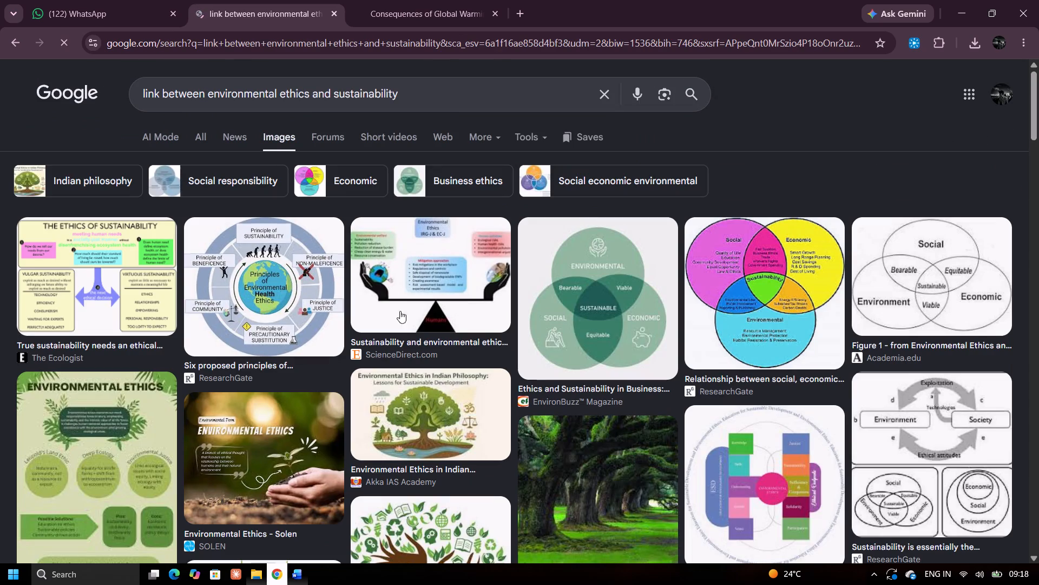
# Browse the image results for a suitable picture linking environmental ethics and sustainability.
pyautogui.scroll(-1, 423, 391)
pyautogui.scroll(1, 423, 391)
pyautogui.scroll(-1, 423, 391)
pyautogui.scroll(1, 423, 391)
pyautogui.scroll(-1, 423, 391)
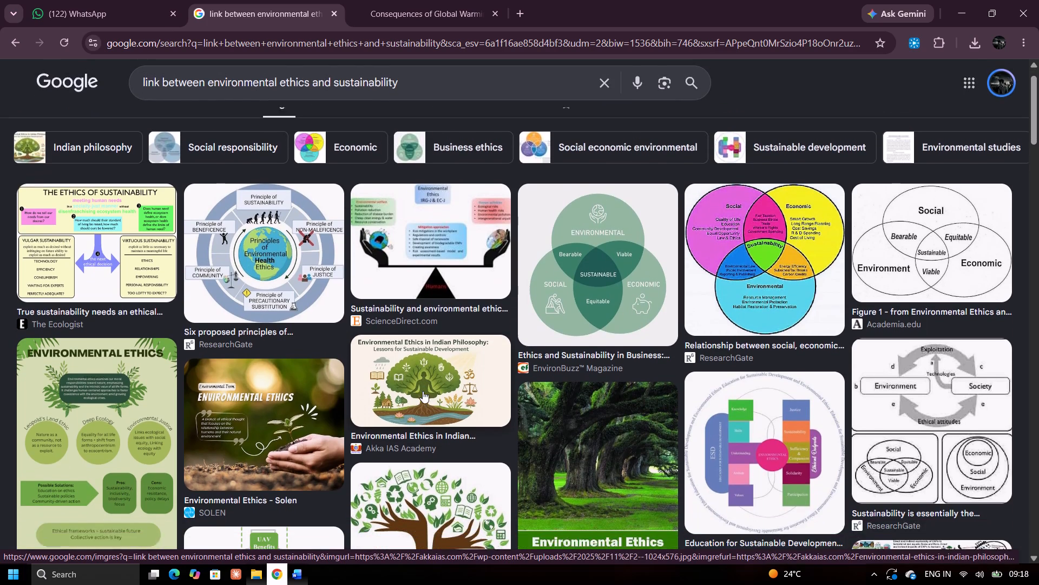
pyautogui.scroll(-3, 394, 360)
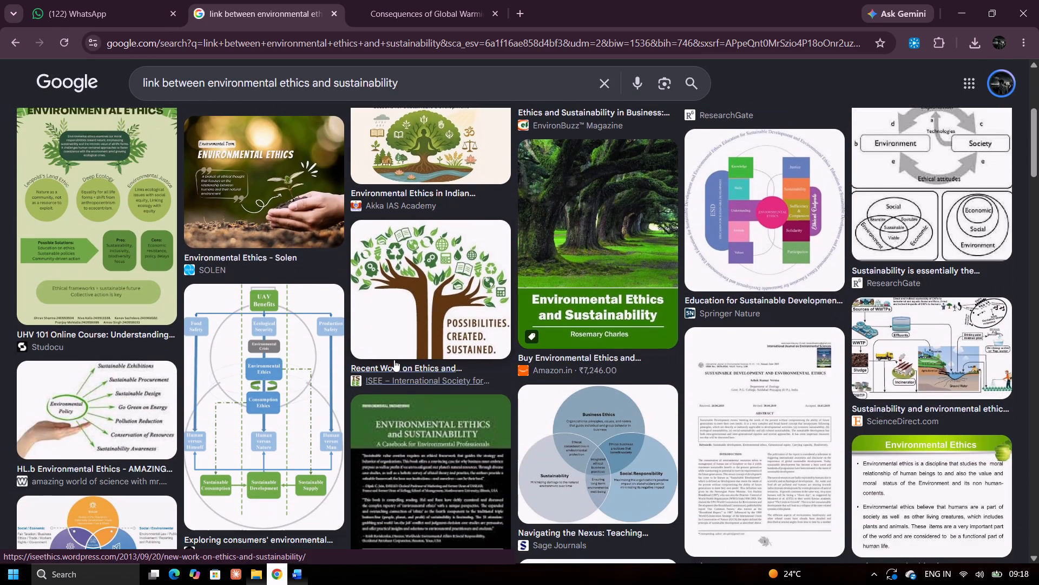
pyautogui.scroll(-2, 411, 358)
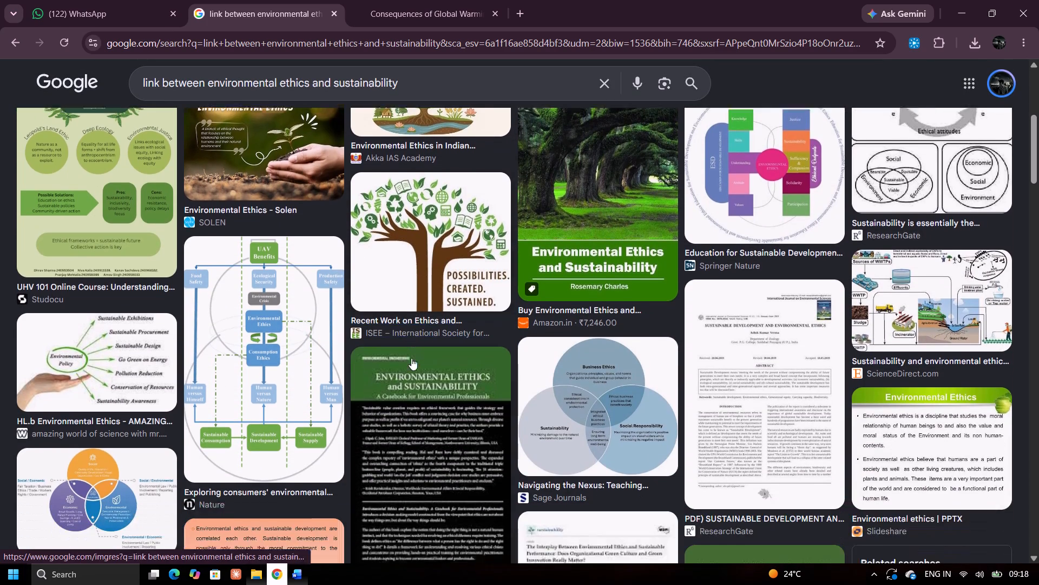
pyautogui.scroll(-4, 411, 358)
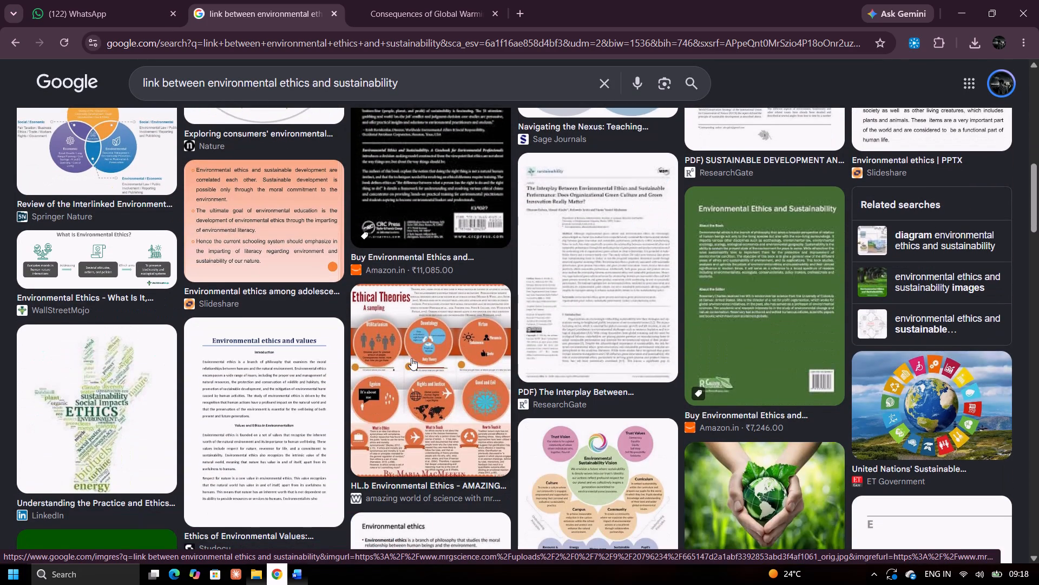
pyautogui.scroll(-6, 411, 358)
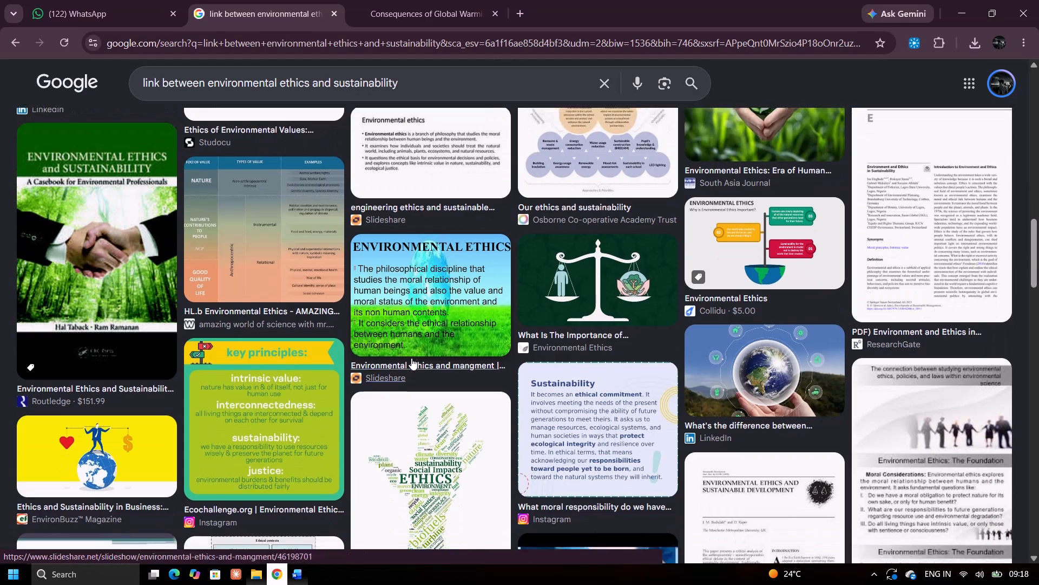
pyautogui.scroll(-5, 411, 358)
pyautogui.scroll(11, 411, 358)
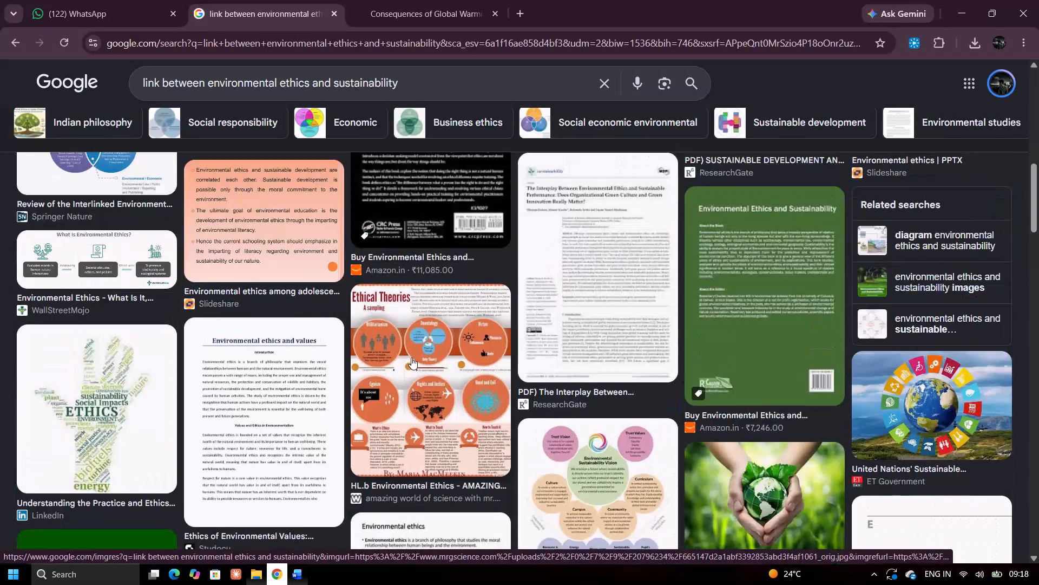
pyautogui.scroll(10, 411, 357)
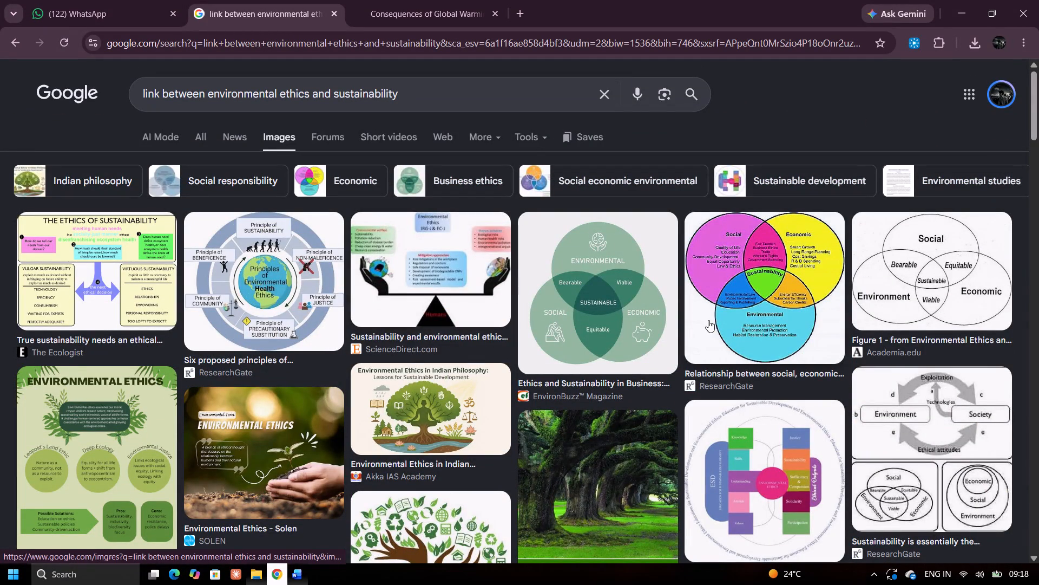
pyautogui.scroll(-1, 726, 401)
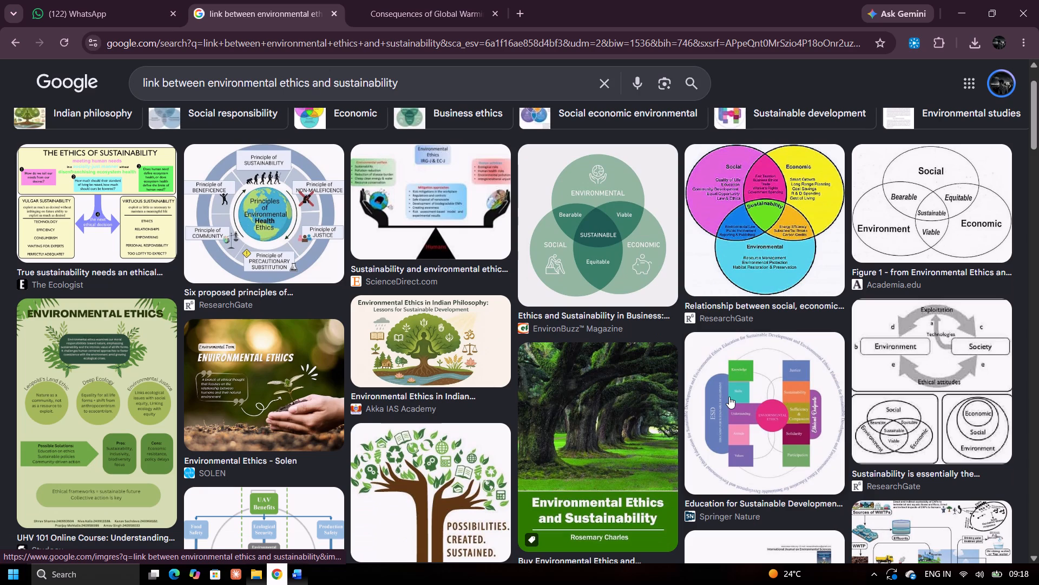
pyautogui.scroll(-3, 472, 398)
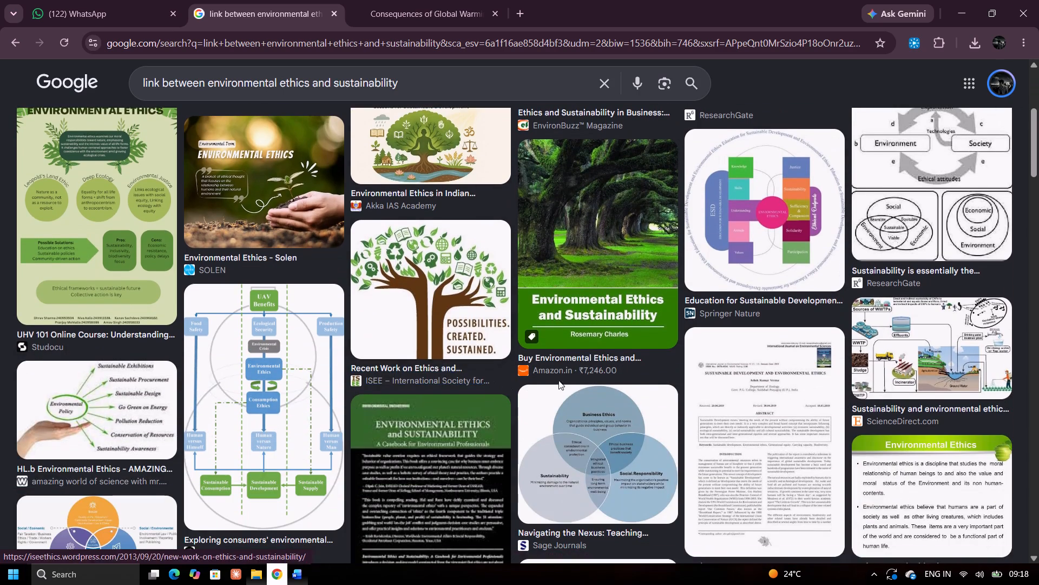
# Copy the ScienceDirect wastewater and sludge diagram and paste it in Word on a new line below the disaster management picture.
pyautogui.click(883, 372)
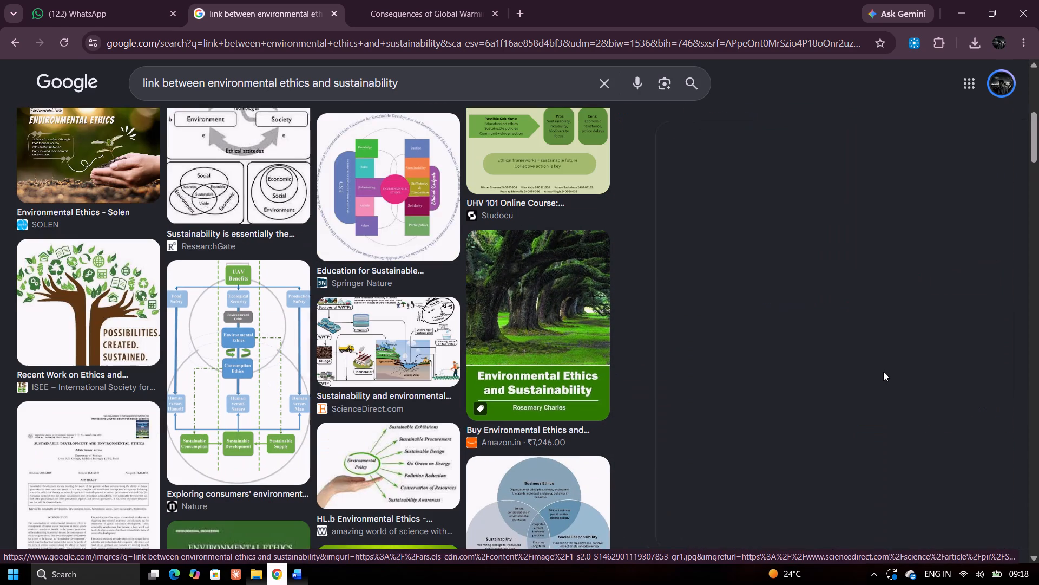
pyautogui.rightClick(788, 282)
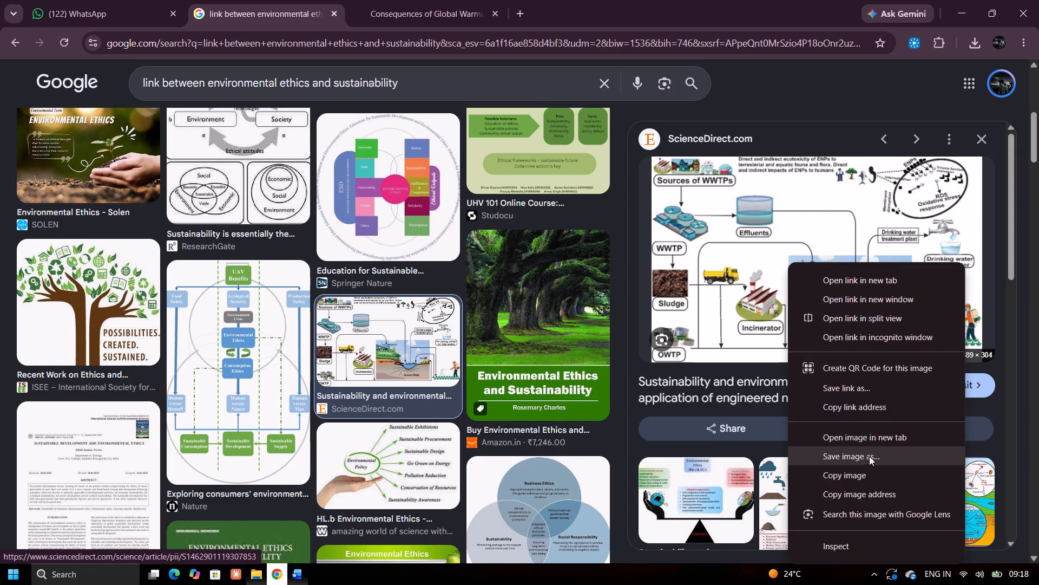
pyautogui.click(865, 469)
pyautogui.click(297, 576)
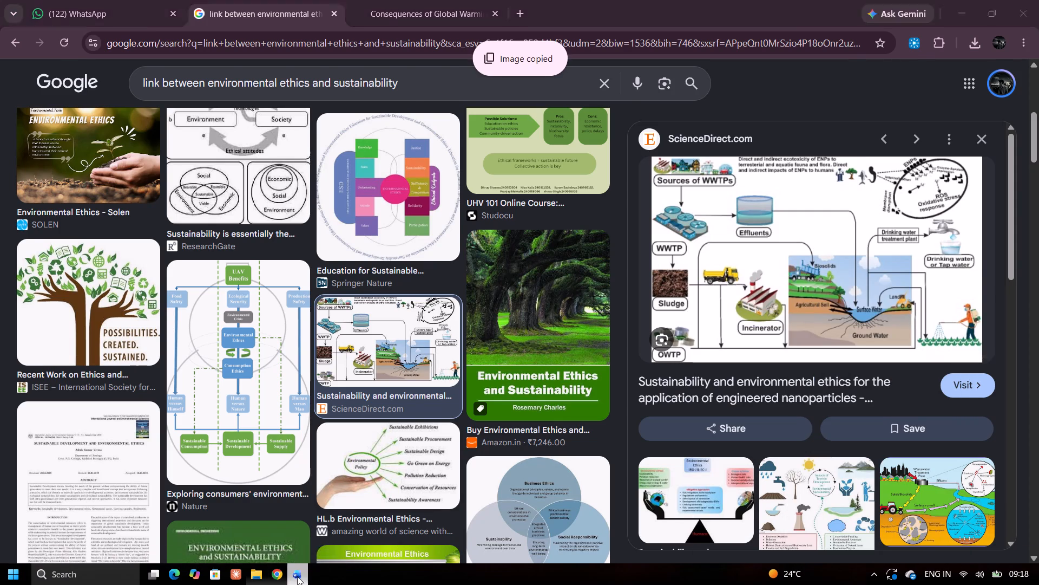
pyautogui.press('Return')
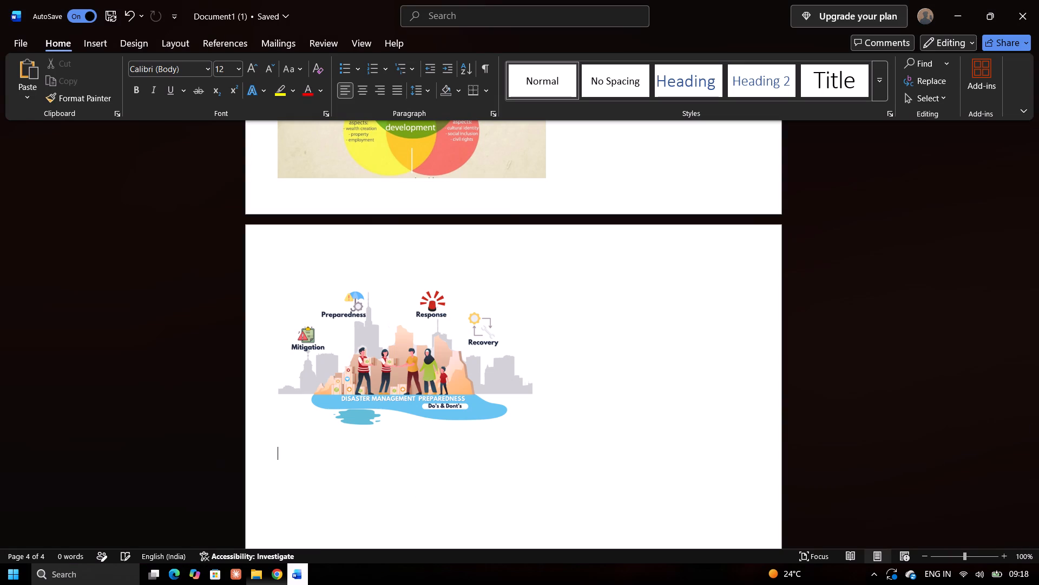
pyautogui.hotkey('ctrl', 'v')
pyautogui.scroll(-4, 454, 461)
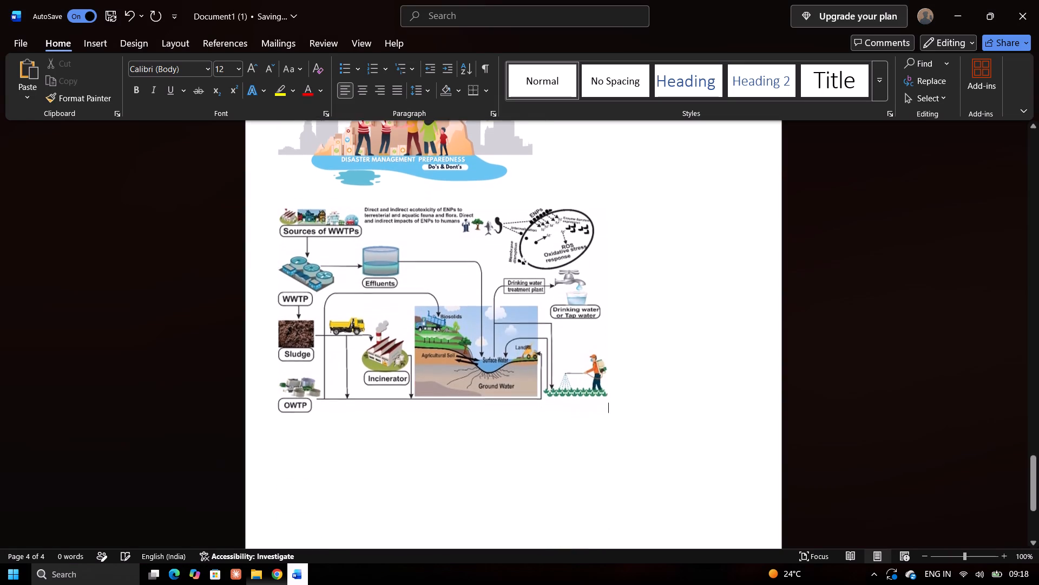
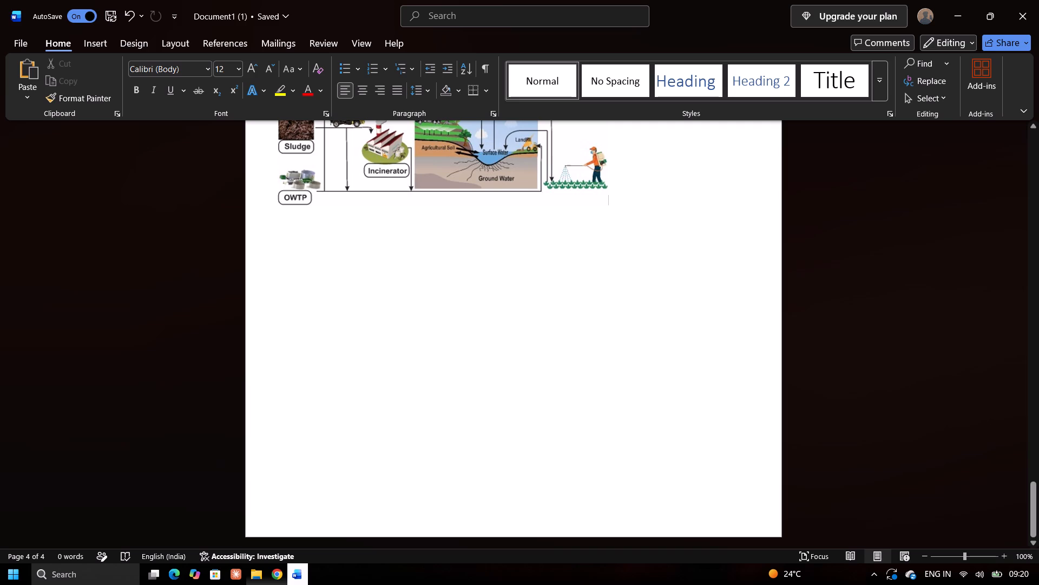
# Switch to Chrome and search Google Images for "water act 1974".
pyautogui.click(285, 569)
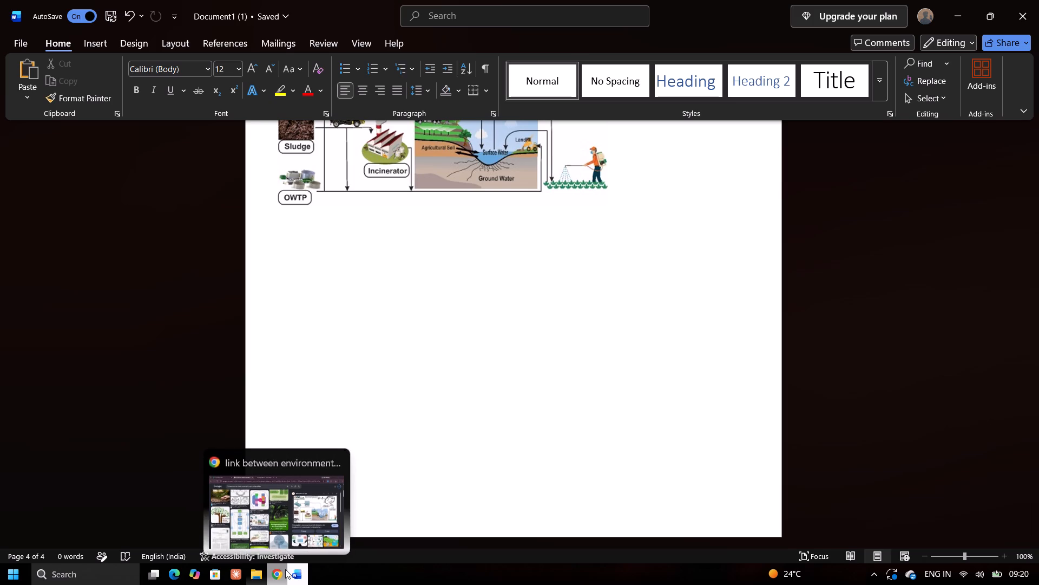
pyautogui.moveTo(436, 76); pyautogui.dragTo(70, 58)
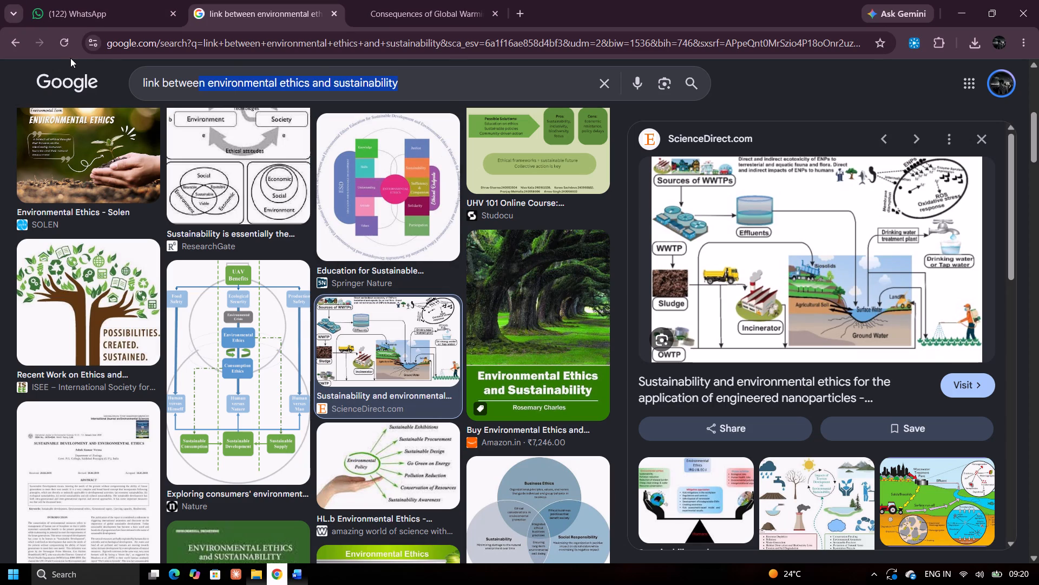
pyautogui.press('BackSpace')
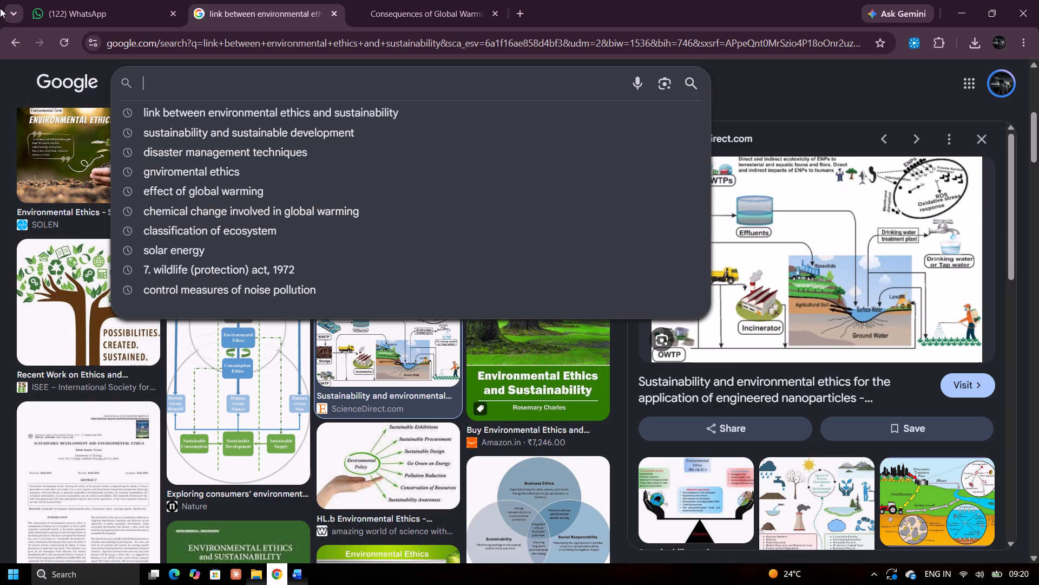
pyautogui.write('water act')
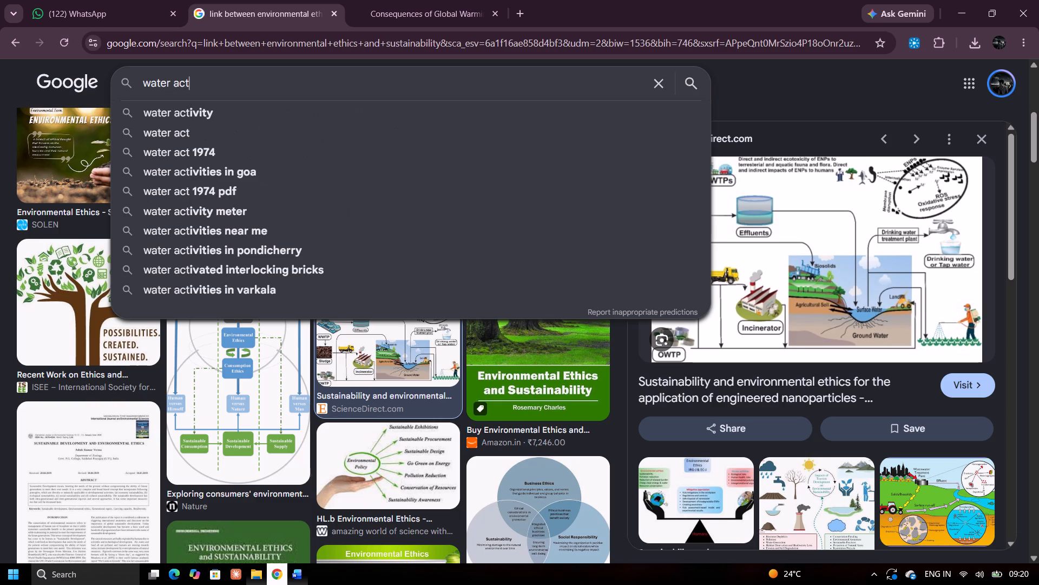
pyautogui.press('Down')
pyautogui.press('Down')
pyautogui.press('Down')
pyautogui.press('Return')
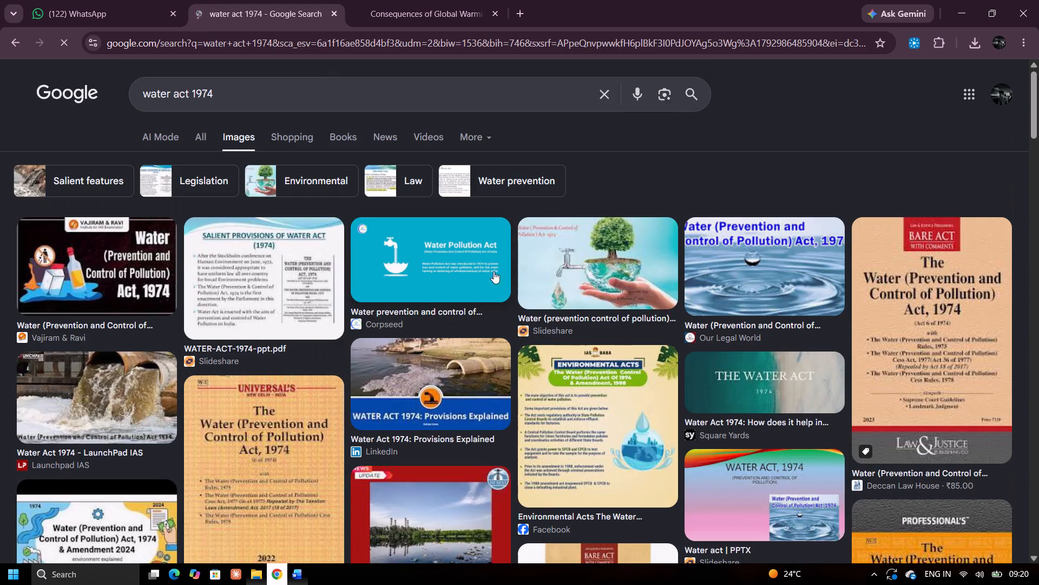
# Copy the Launchpad IAS Water Act 1974 picture and paste it in Word below the wastewater and sludge diagram.
pyautogui.scroll(-1, 503, 368)
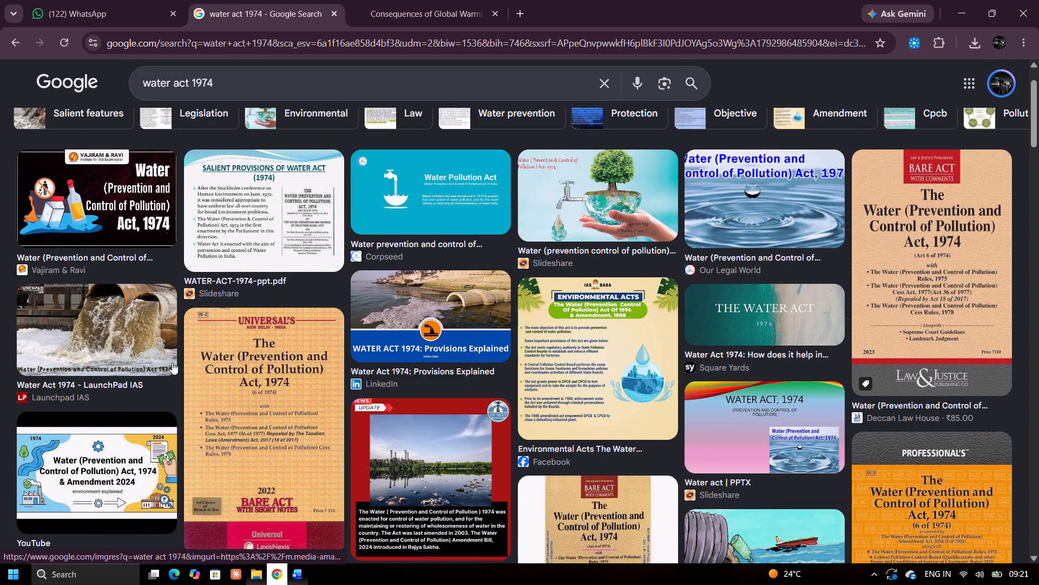
pyautogui.click(142, 346)
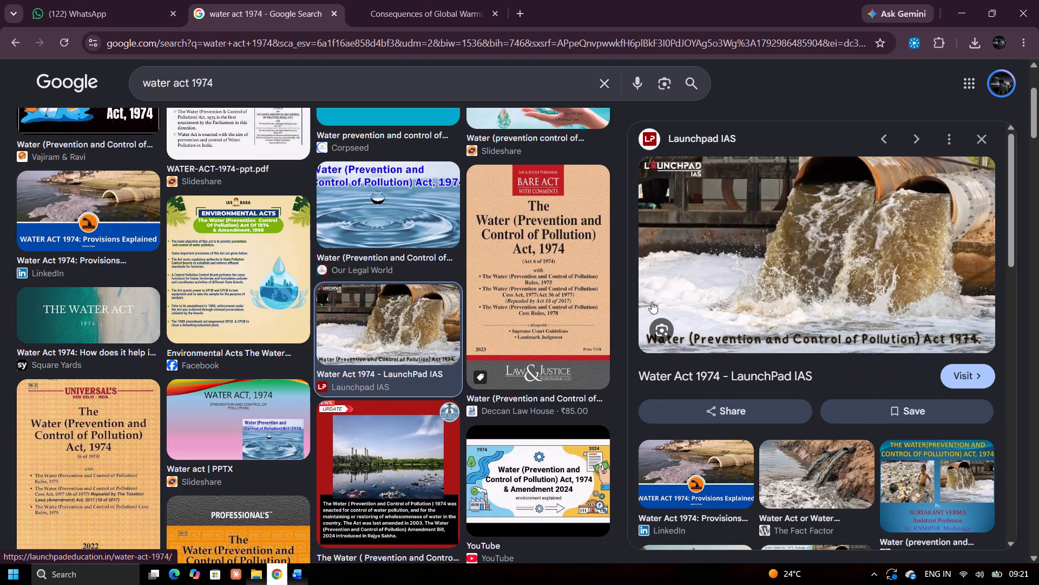
pyautogui.rightClick(767, 283)
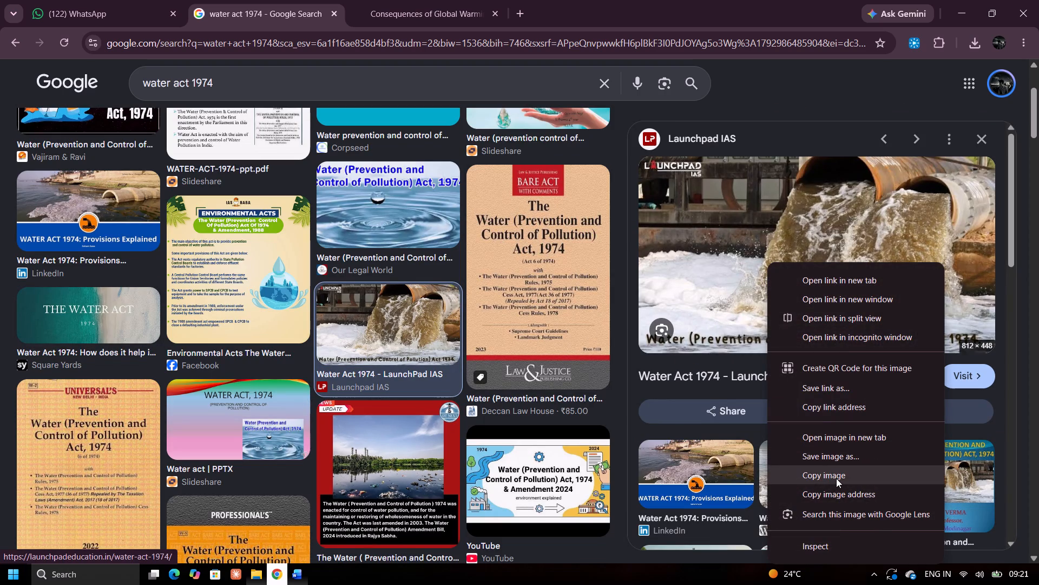
pyautogui.click(836, 478)
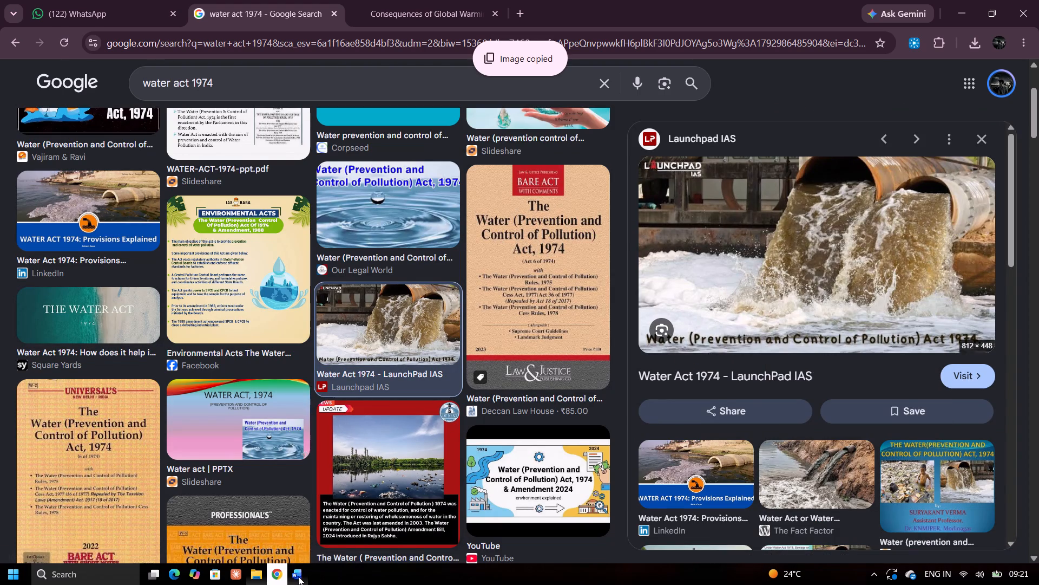
pyautogui.click(297, 576)
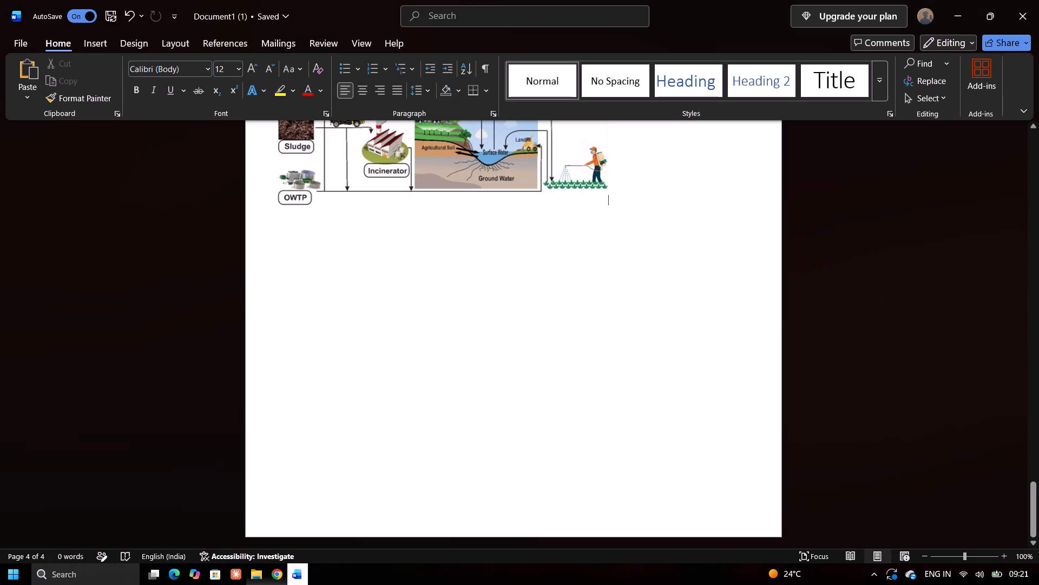
pyautogui.hotkey('ctrl', 'v')
# Shrink the pasted Water Act 1974 picture proportionally to about four-fifths of the text width on page 4.
pyautogui.click(654, 290)
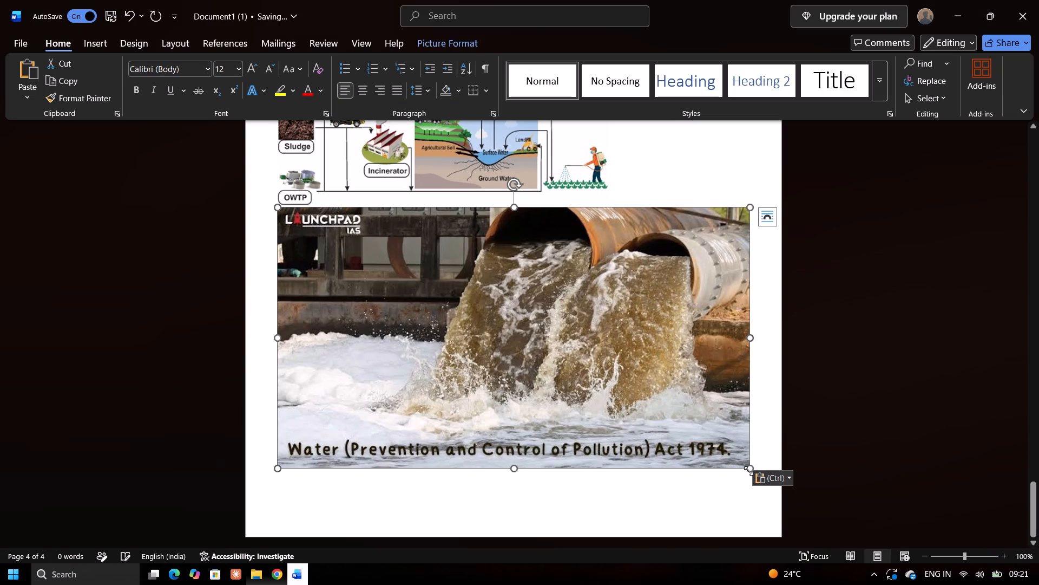
pyautogui.moveTo(748, 471); pyautogui.dragTo(647, 401)
pyautogui.scroll(-9, 691, 393)
pyautogui.scroll(1, 742, 405)
pyautogui.scroll(-1, 742, 405)
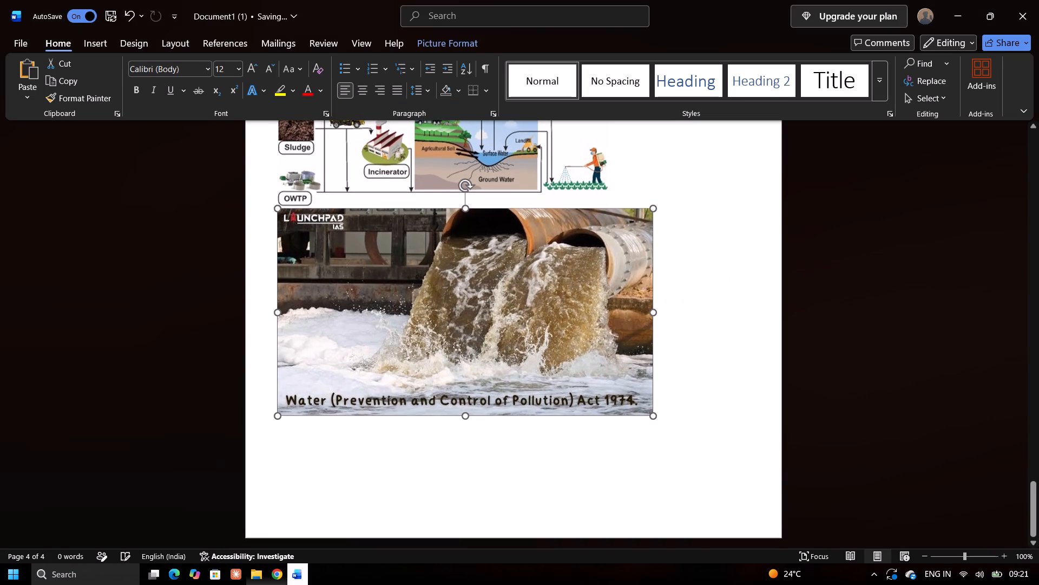
pyautogui.scroll(-3, 742, 405)
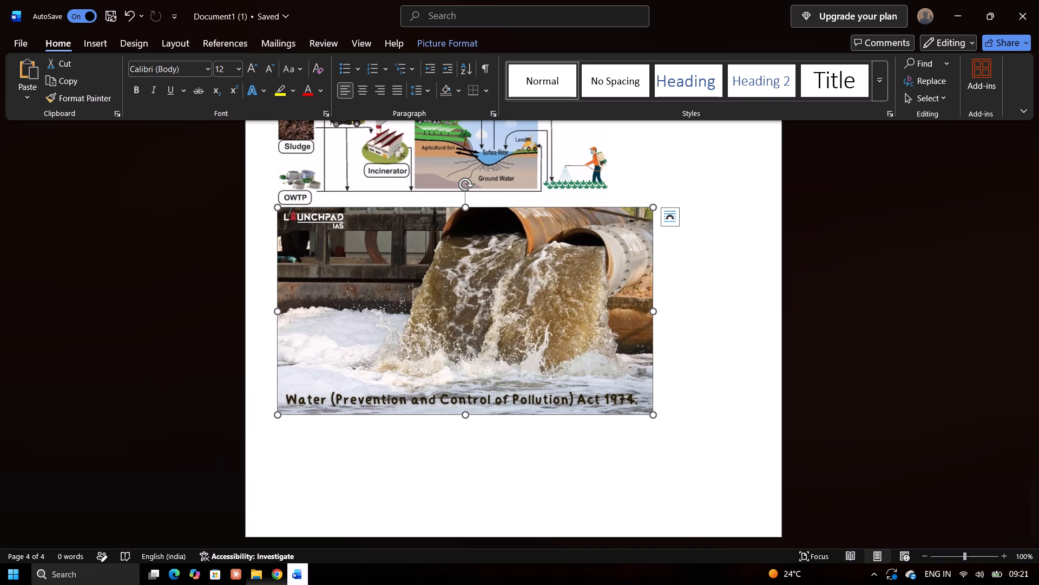
pyautogui.scroll(-6, 742, 405)
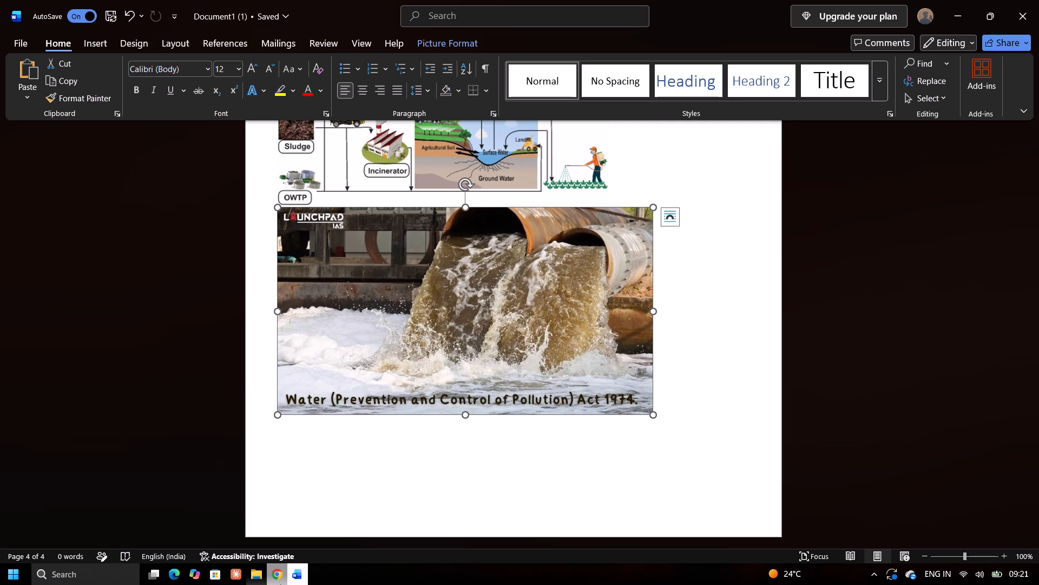
# Switch to Chrome and replace the Google Images search with "environment act 1986".
pyautogui.click(280, 584)
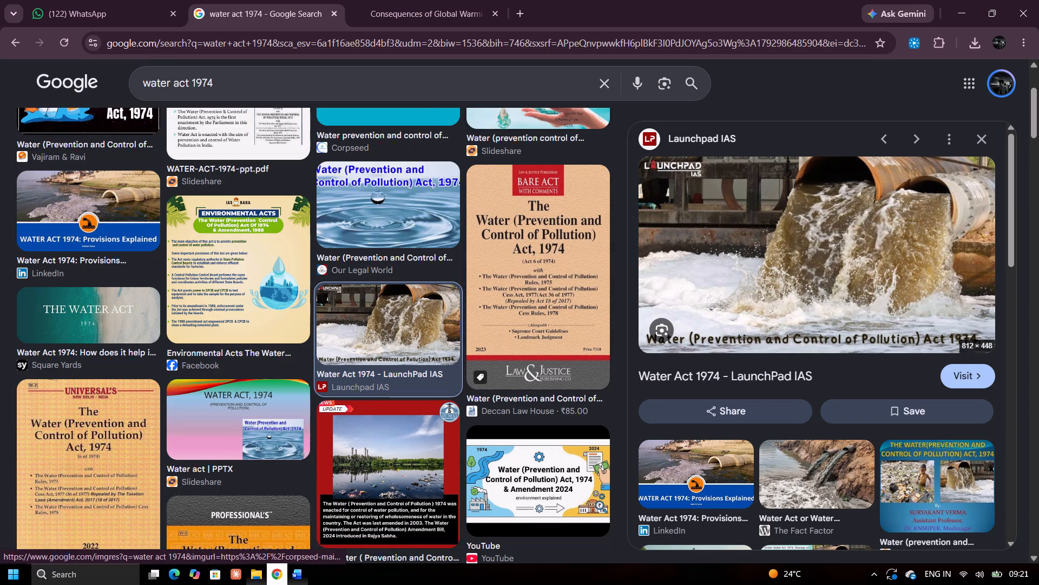
pyautogui.click(424, 82)
pyautogui.press('BackSpace')
pyautogui.press('BackSpace')
pyautogui.press('BackSpace')
pyautogui.press('BackSpace')
pyautogui.press('BackSpace')
pyautogui.press('BackSpace')
pyautogui.press('BackSpace')
pyautogui.press('BackSpace')
pyautogui.press('BackSpace')
pyautogui.press('BackSpace')
pyautogui.press('BackSpace')
pyautogui.press('BackSpace')
pyautogui.press('BackSpace')
pyautogui.press('BackSpace')
pyautogui.press('BackSpace')
pyautogui.press('BackSpace')
pyautogui.press('BackSpace')
pyautogui.press('BackSpace')
pyautogui.press('BackSpace')
pyautogui.press('BackSpace')
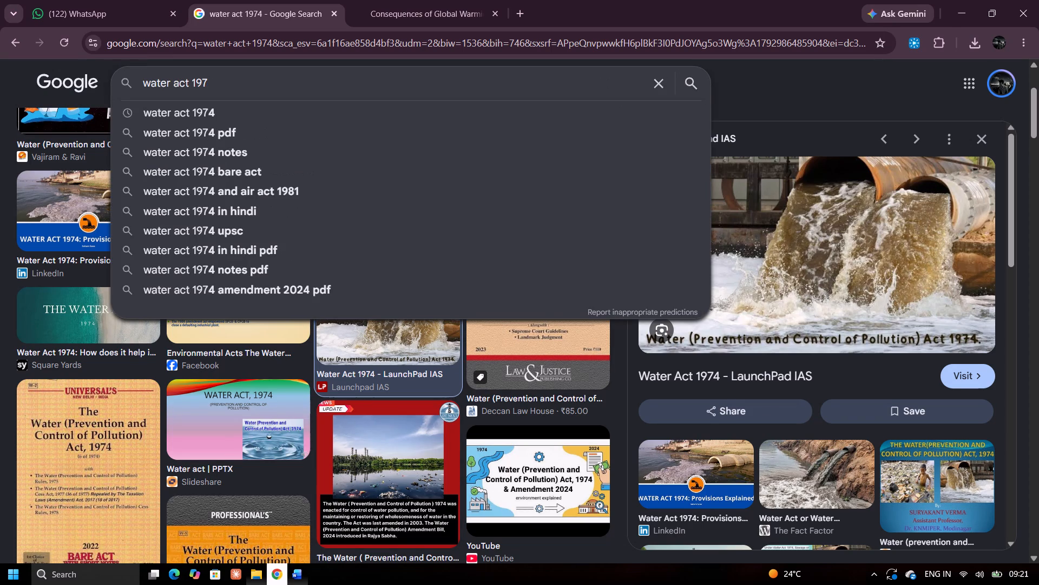
pyautogui.write('en')
pyautogui.write('viro')
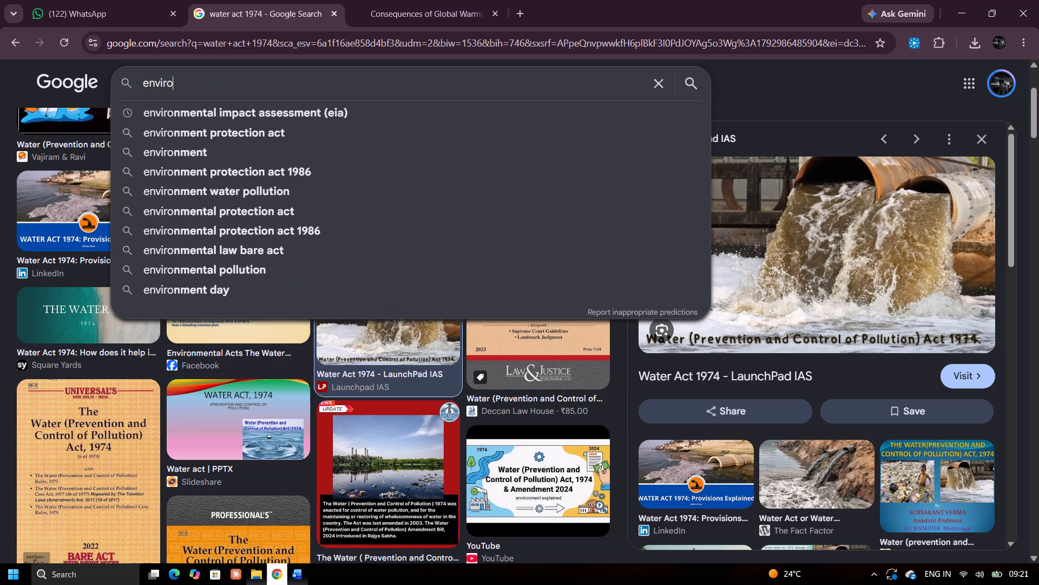
pyautogui.press('n')
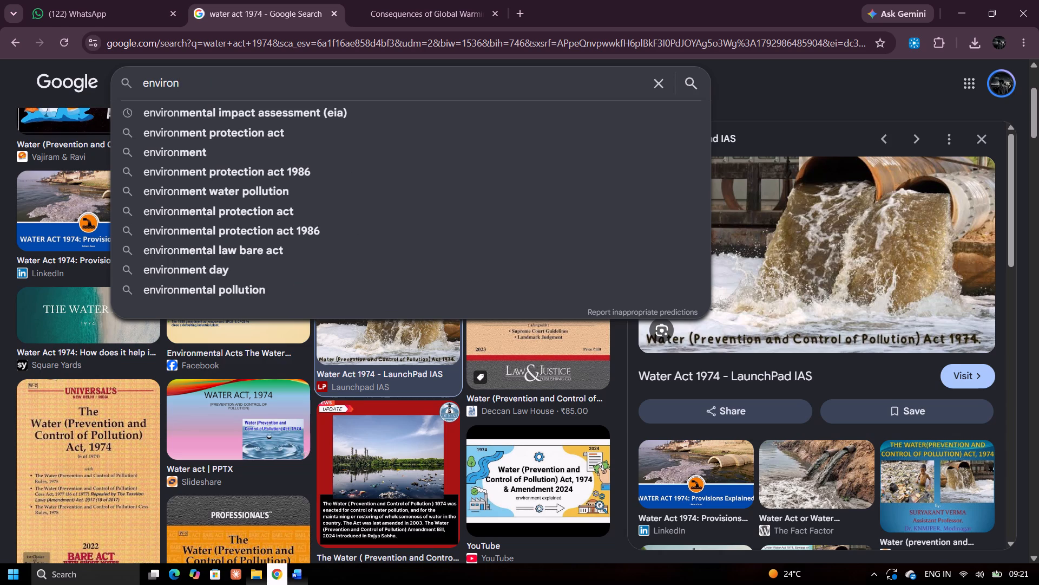
pyautogui.write('ment')
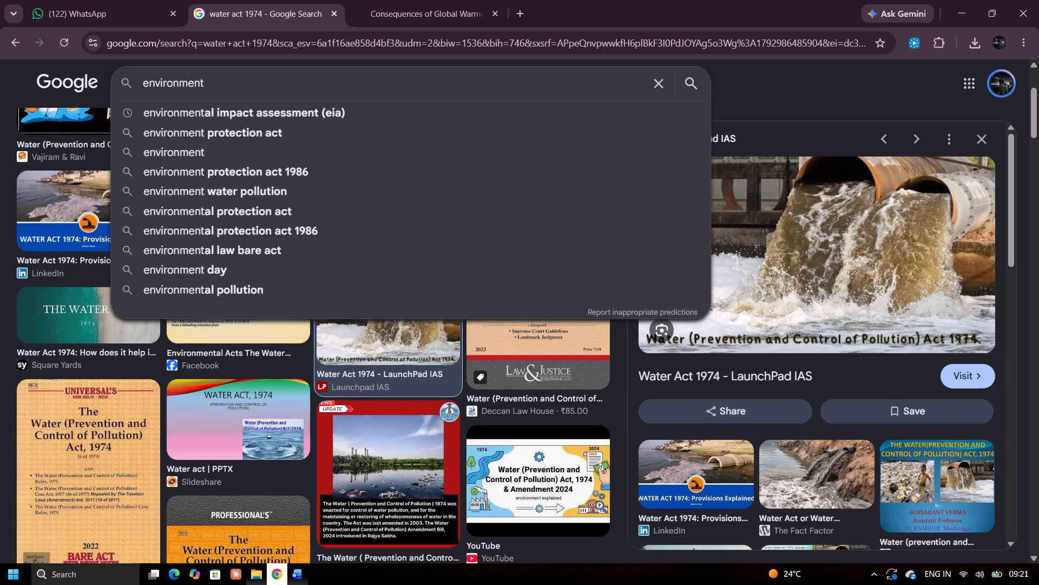
pyautogui.press('space')
pyautogui.write('act')
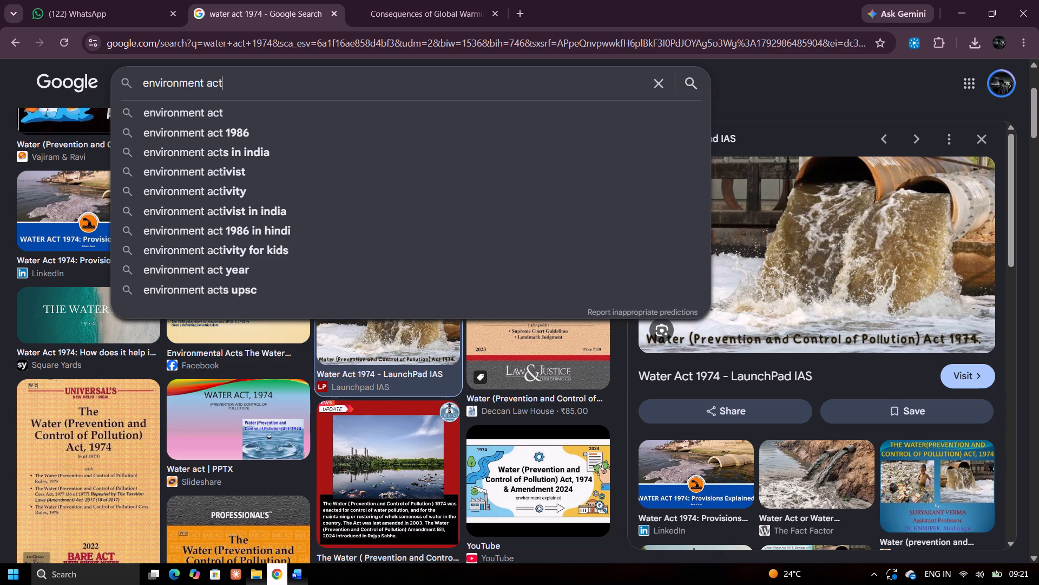
pyautogui.press('Down')
pyautogui.press('Down')
pyautogui.press('Return')
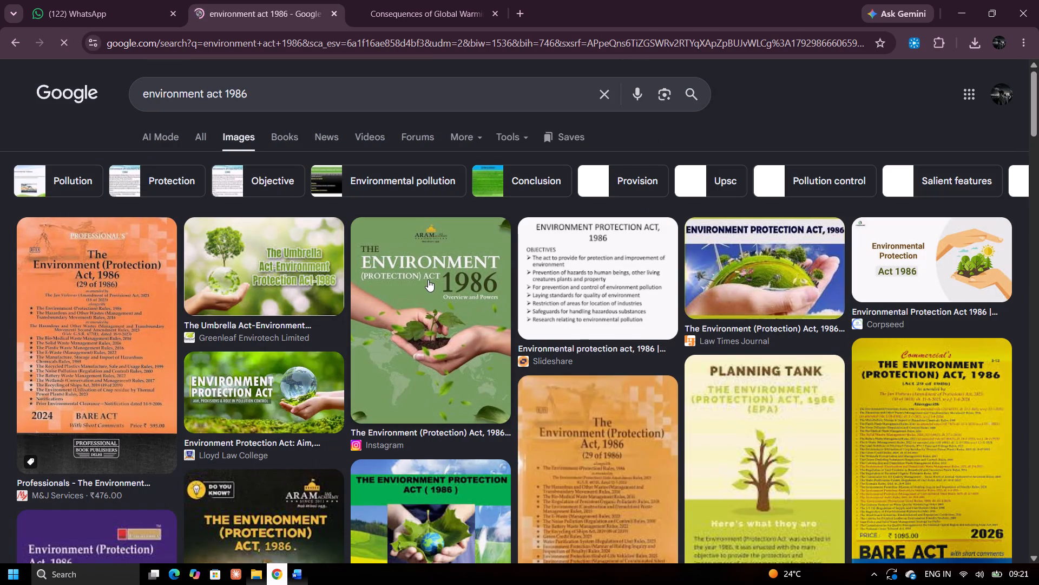
# Look through the "environment act 1986" image results for a suitable picture for the document.
pyautogui.scroll(-2, 428, 279)
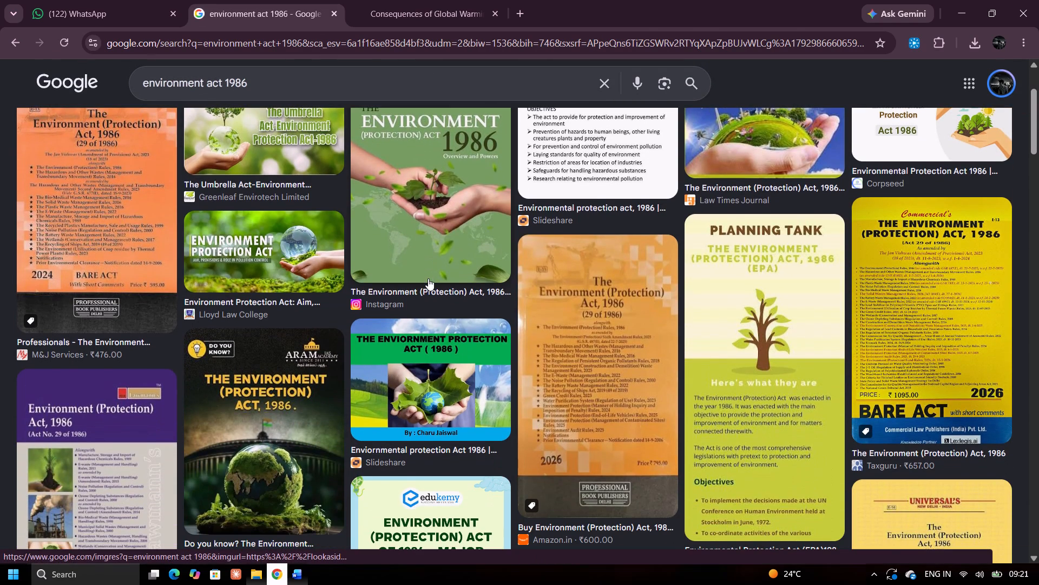
pyautogui.scroll(-3, 428, 278)
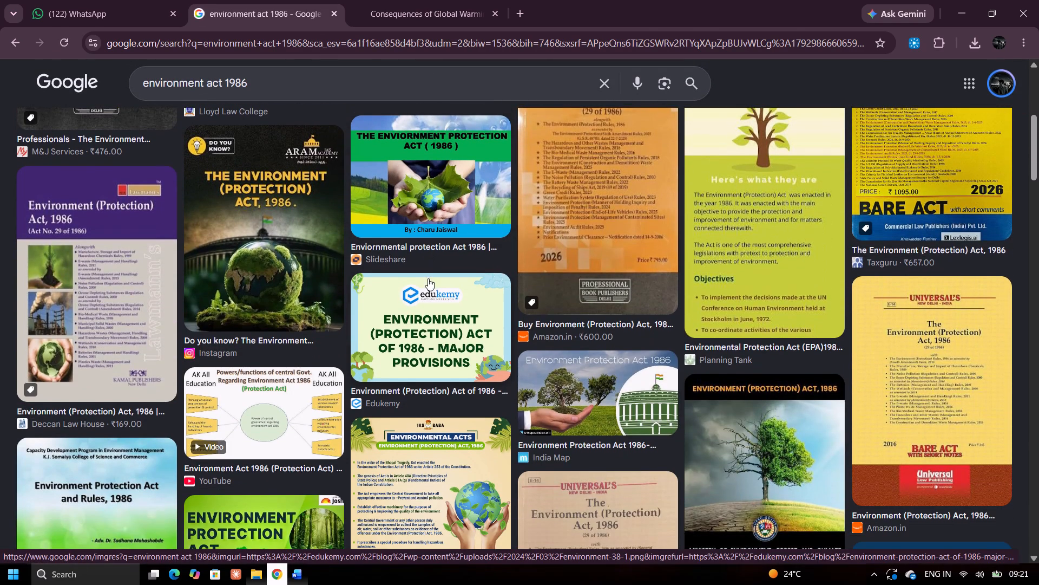
pyautogui.scroll(-4, 428, 278)
pyautogui.scroll(2, 426, 276)
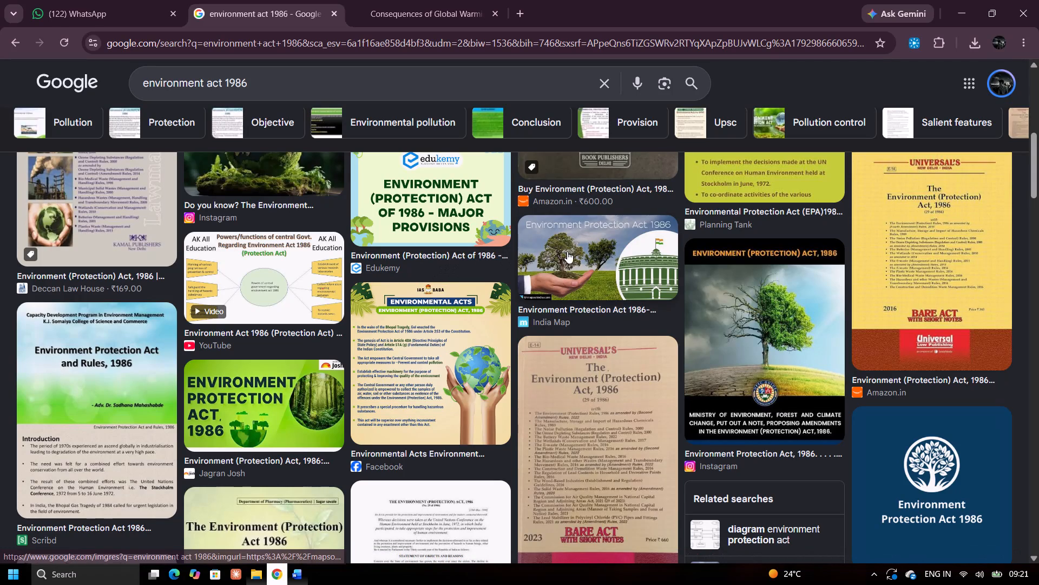
pyautogui.scroll(-4, 567, 251)
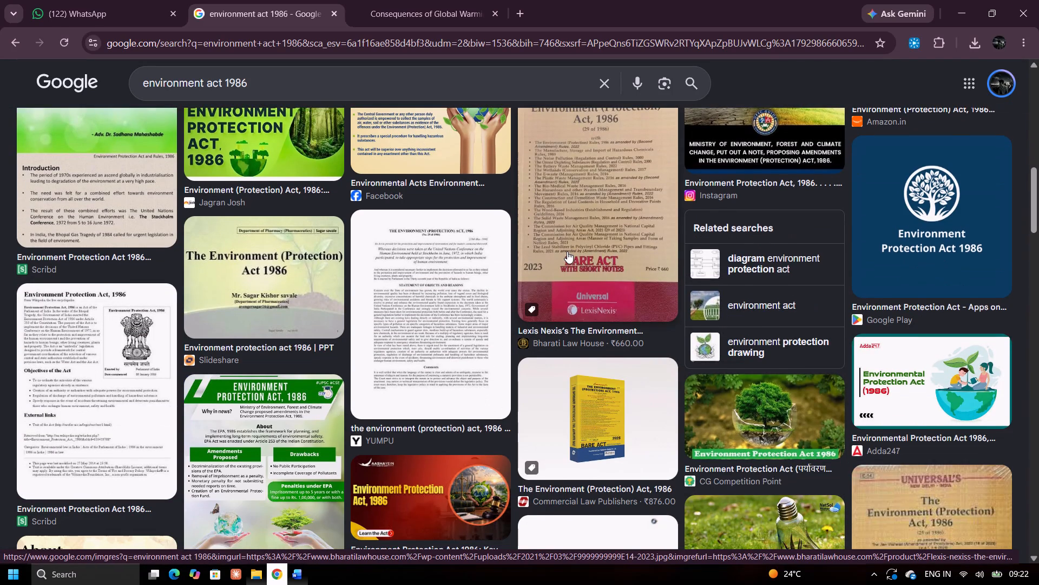
pyautogui.scroll(-3, 567, 251)
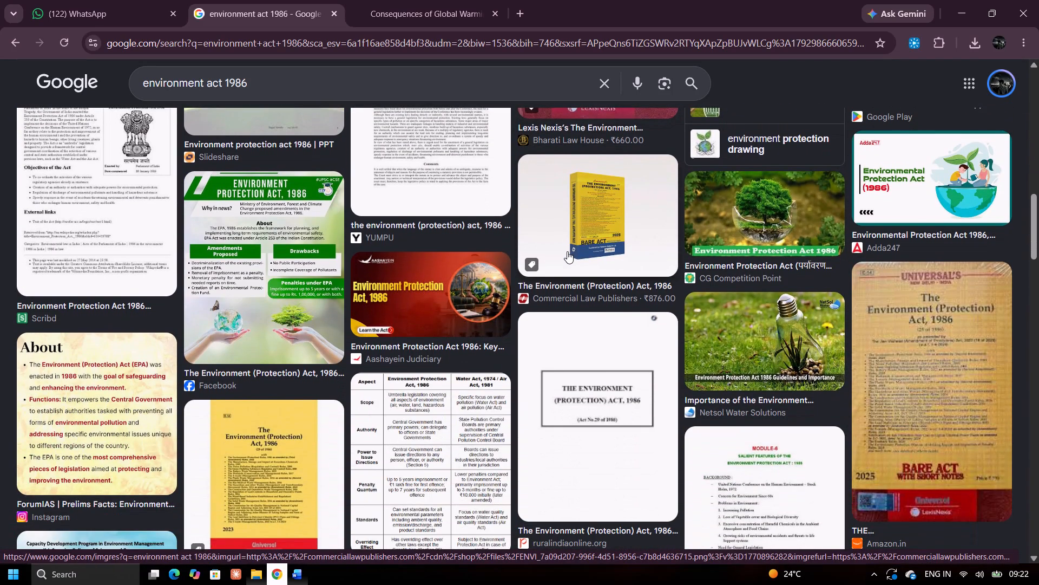
pyautogui.scroll(1, 567, 251)
pyautogui.scroll(-1, 567, 251)
pyautogui.scroll(5, 567, 251)
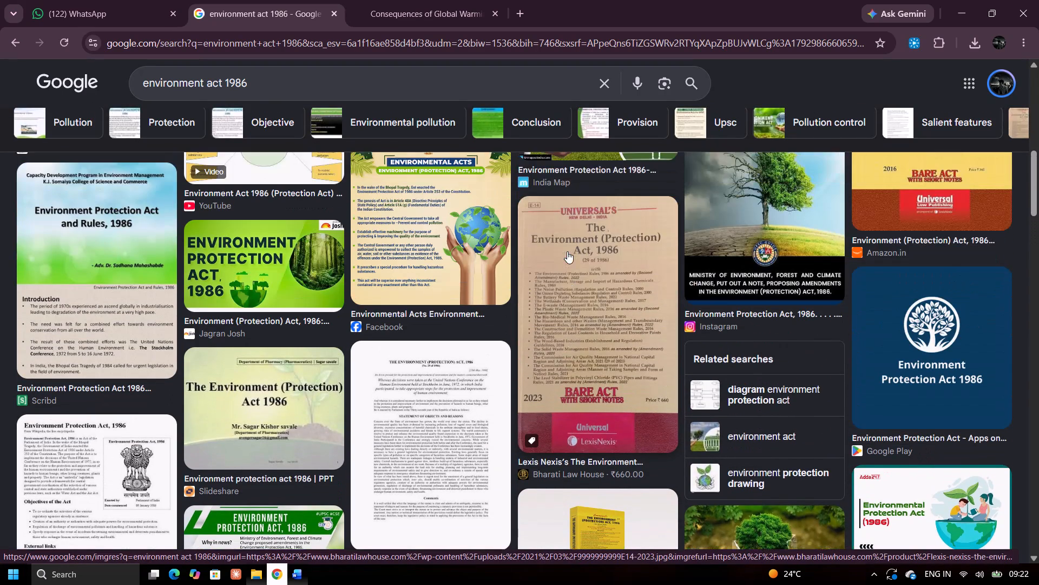
pyautogui.scroll(2, 567, 251)
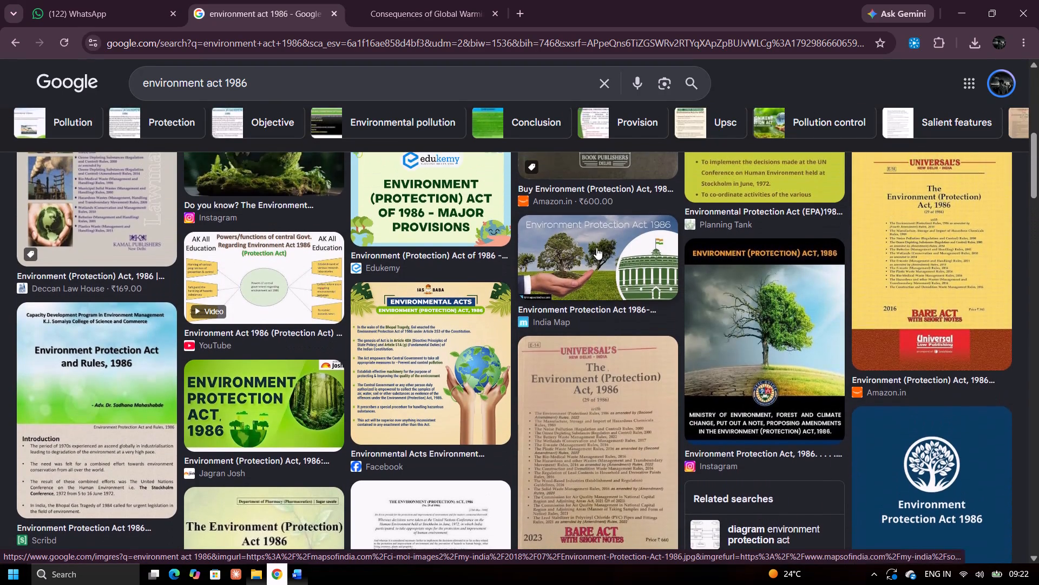
# Preview the India Map picture titled "Environment Protection Act 1986" and check its related images.
pyautogui.click(591, 262)
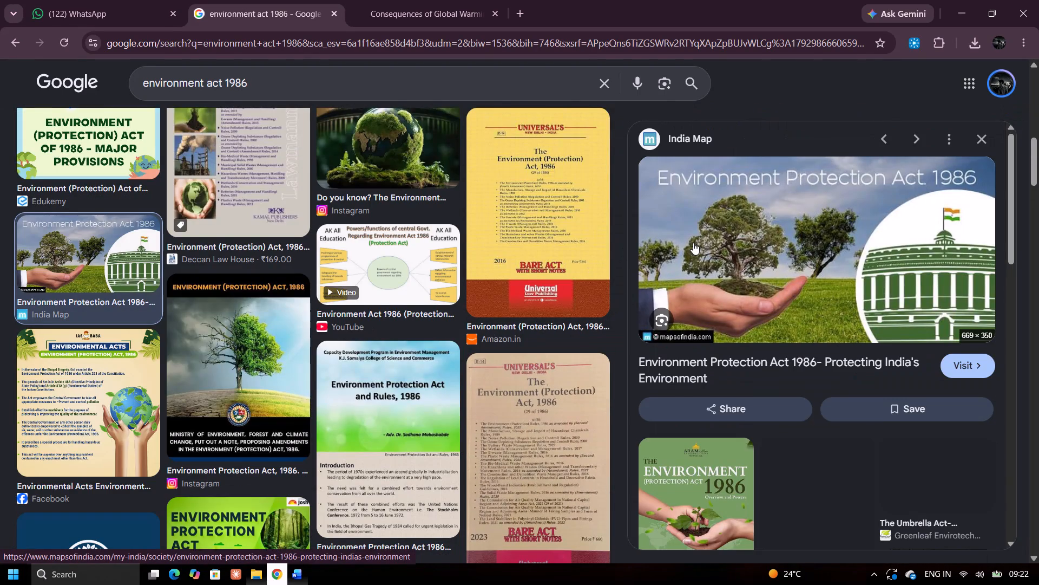
pyautogui.scroll(-4, 693, 243)
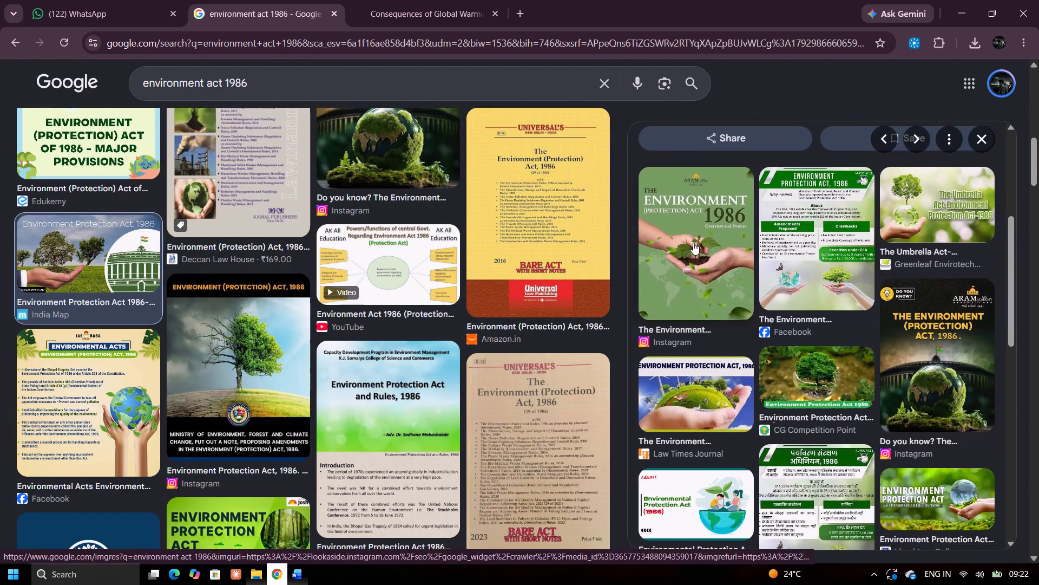
# Compare the other Environment Protection Act 1986 image results with the India Map picture, from the first results onward.
pyautogui.scroll(11, 366, 316)
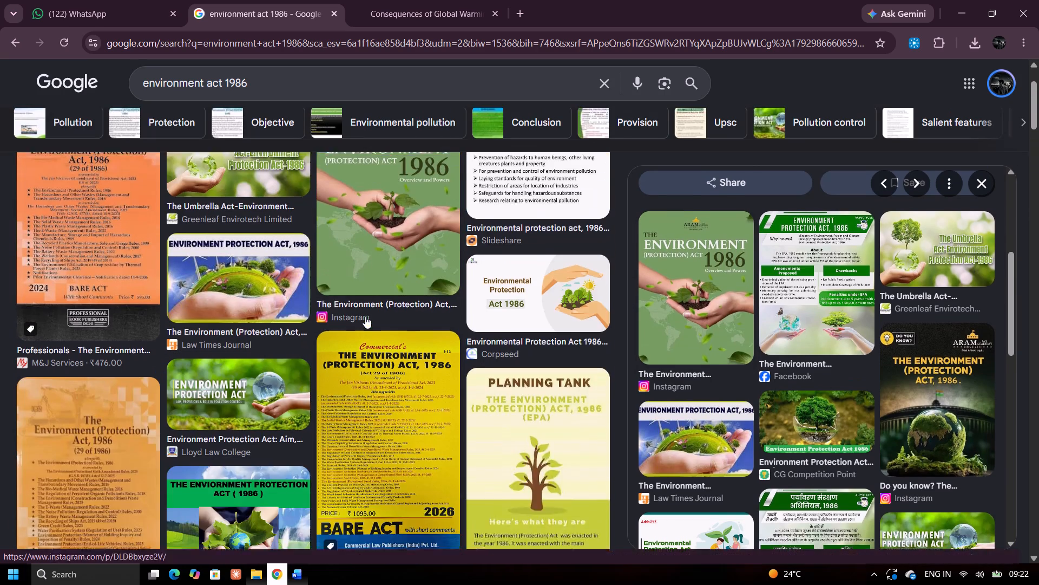
pyautogui.scroll(2, 365, 316)
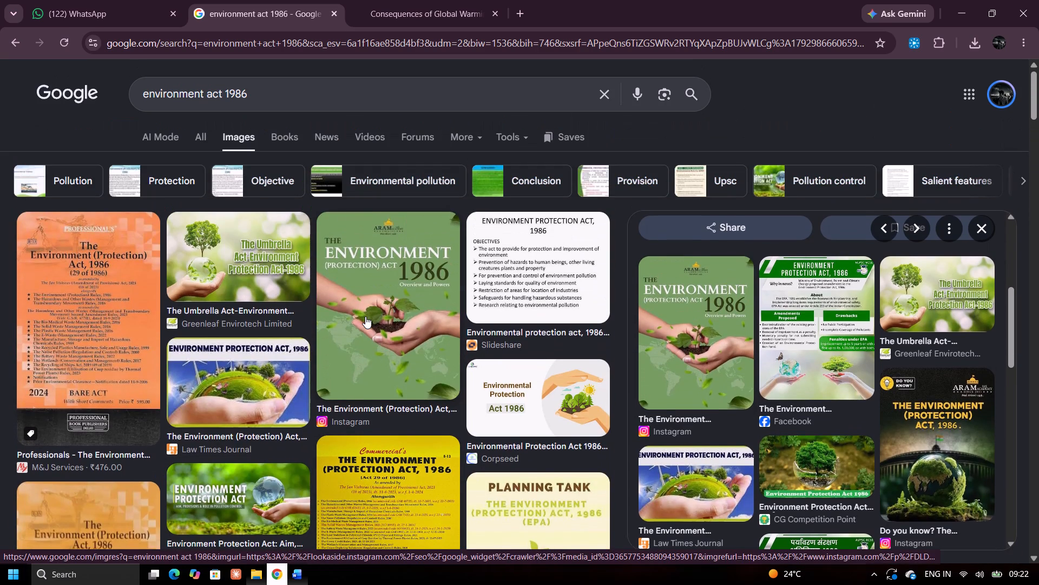
pyautogui.scroll(-14, 365, 316)
pyautogui.scroll(1, 365, 316)
pyautogui.scroll(-1, 365, 316)
pyautogui.scroll(1, 365, 316)
pyautogui.scroll(-1, 365, 316)
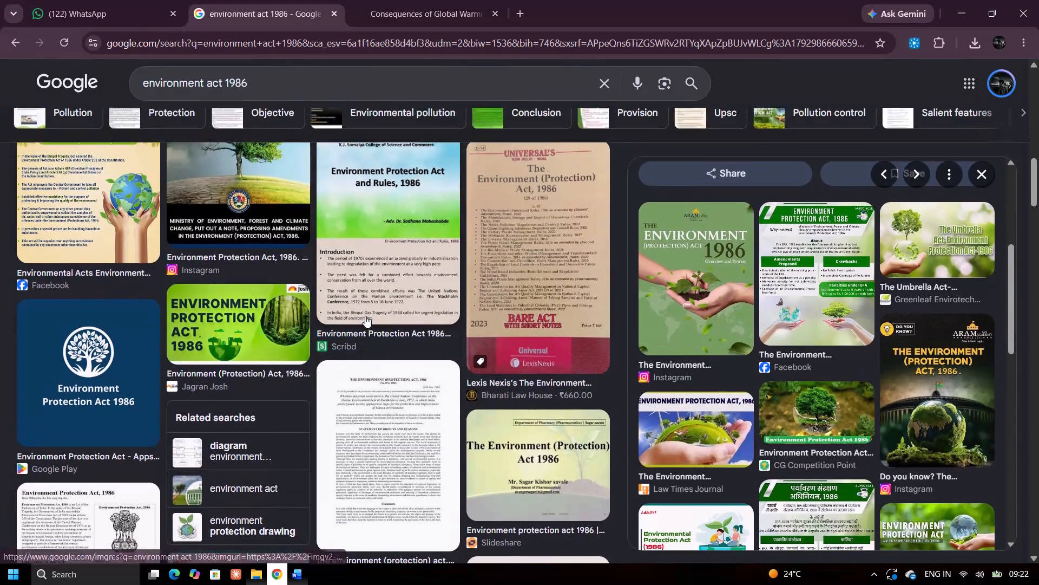
pyautogui.scroll(-6, 365, 316)
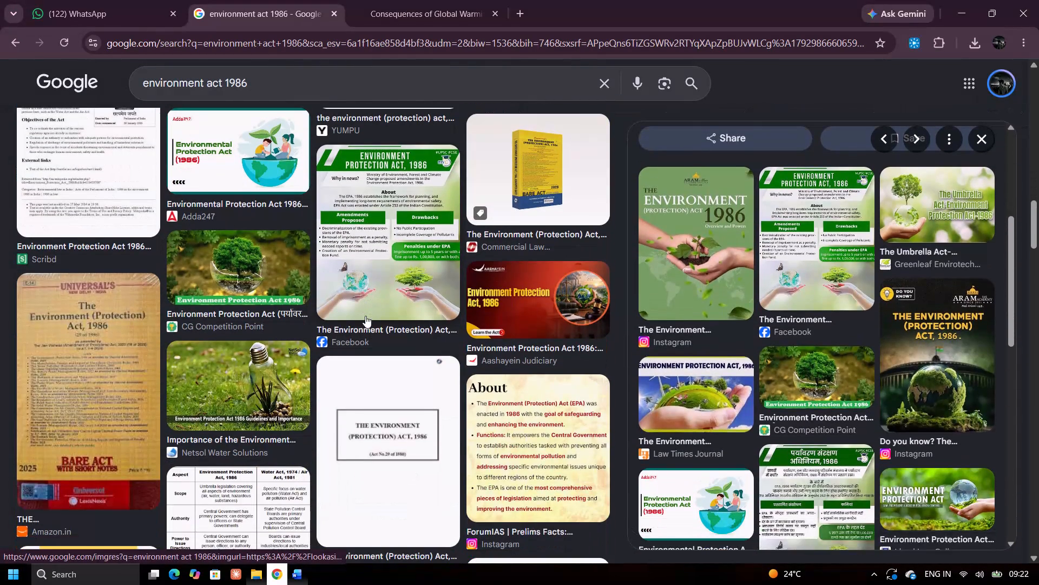
pyautogui.scroll(7, 366, 316)
pyautogui.scroll(-1, 366, 316)
pyautogui.scroll(3, 366, 316)
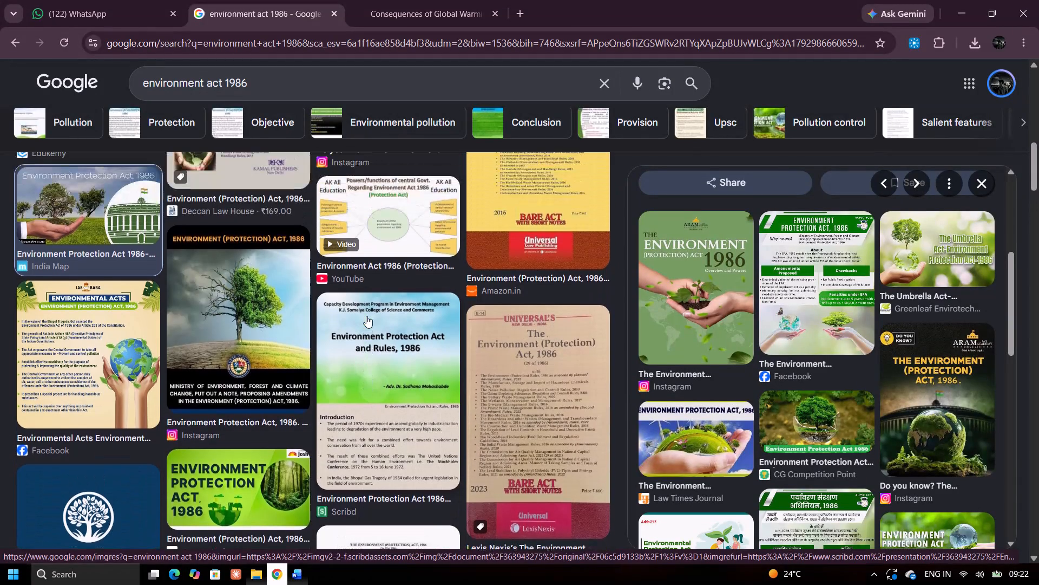
pyautogui.scroll(-1, 366, 316)
pyautogui.scroll(1, 366, 316)
pyautogui.scroll(-11, 366, 316)
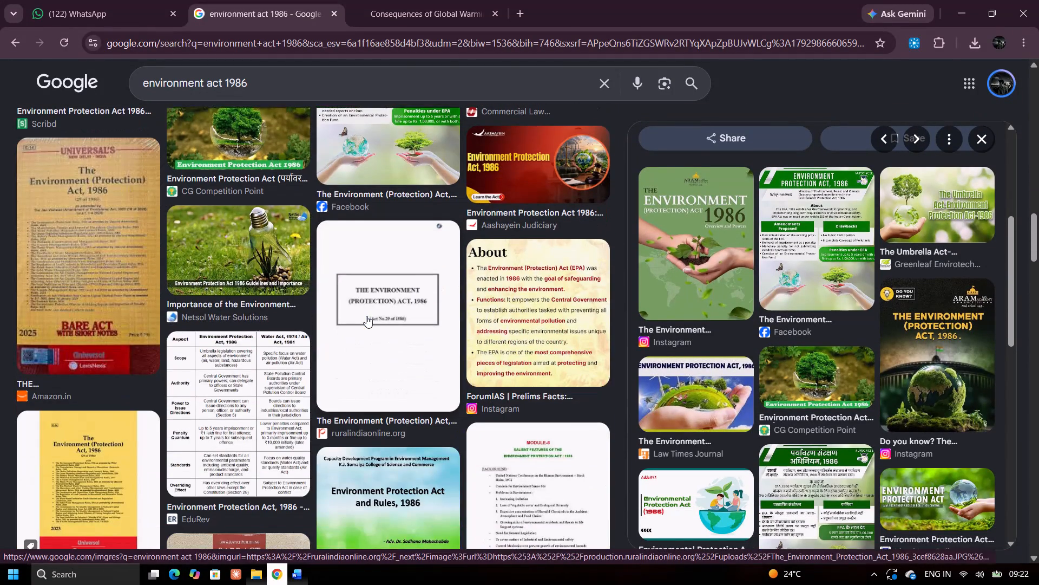
pyautogui.scroll(-10, 366, 316)
pyautogui.scroll(1, 366, 316)
pyautogui.scroll(-6, 366, 316)
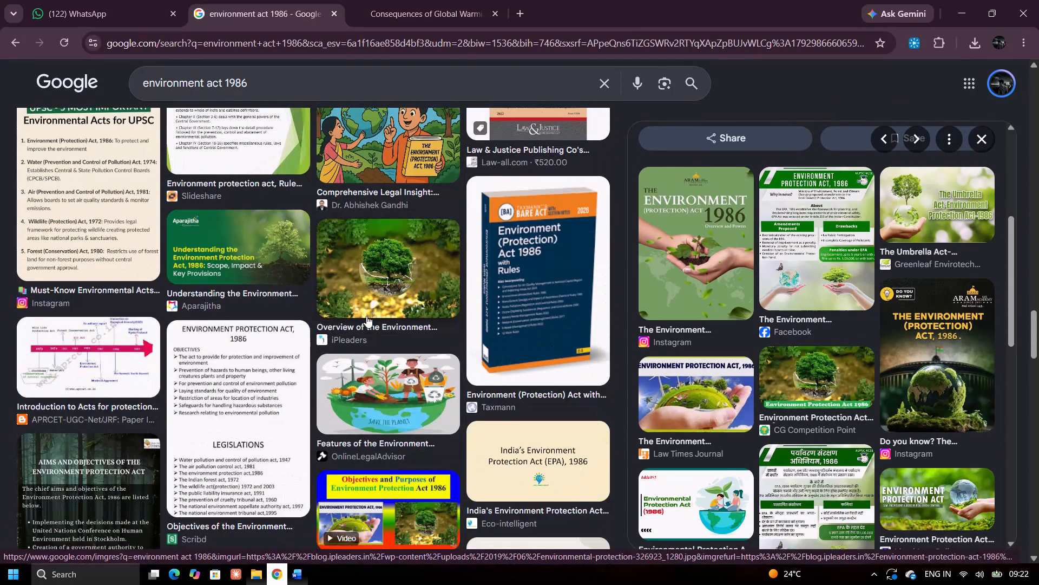
pyautogui.scroll(2, 366, 316)
pyautogui.scroll(-6, 366, 316)
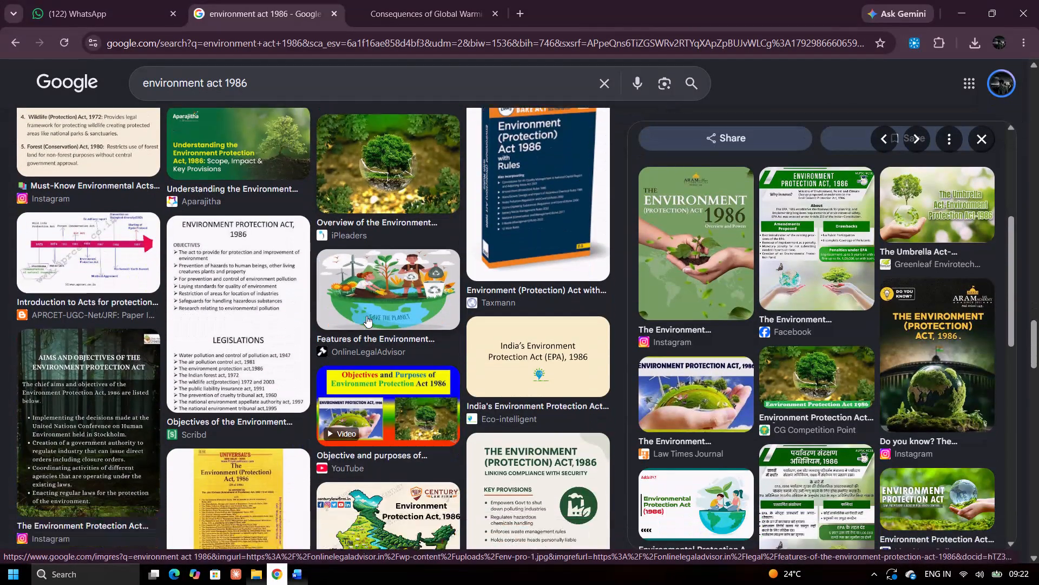
pyautogui.scroll(-5, 366, 316)
pyautogui.scroll(-6, 648, 322)
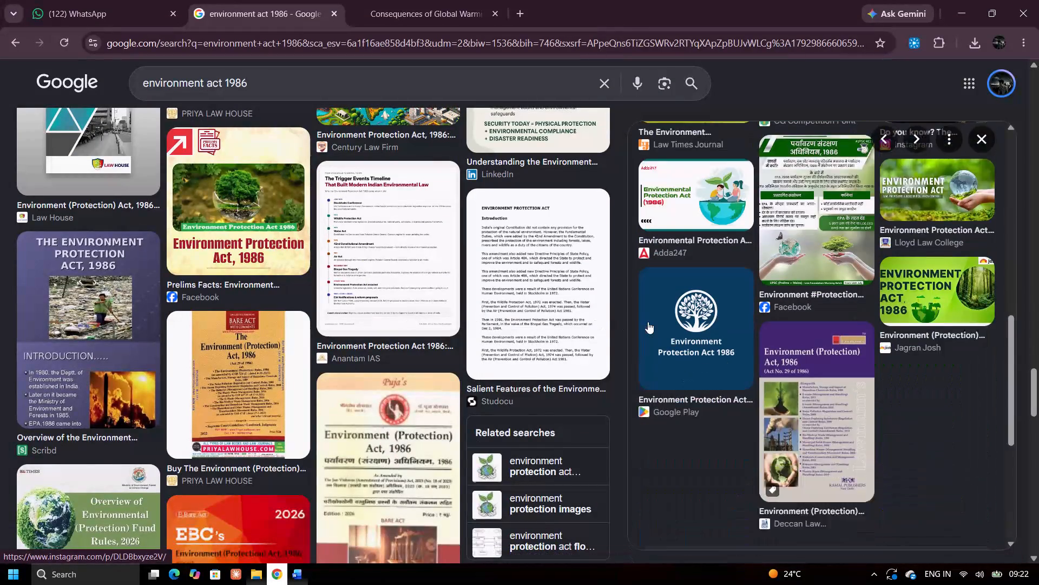
# Review the related images under the India Map preview and return to its main picture.
pyautogui.scroll(4, 648, 322)
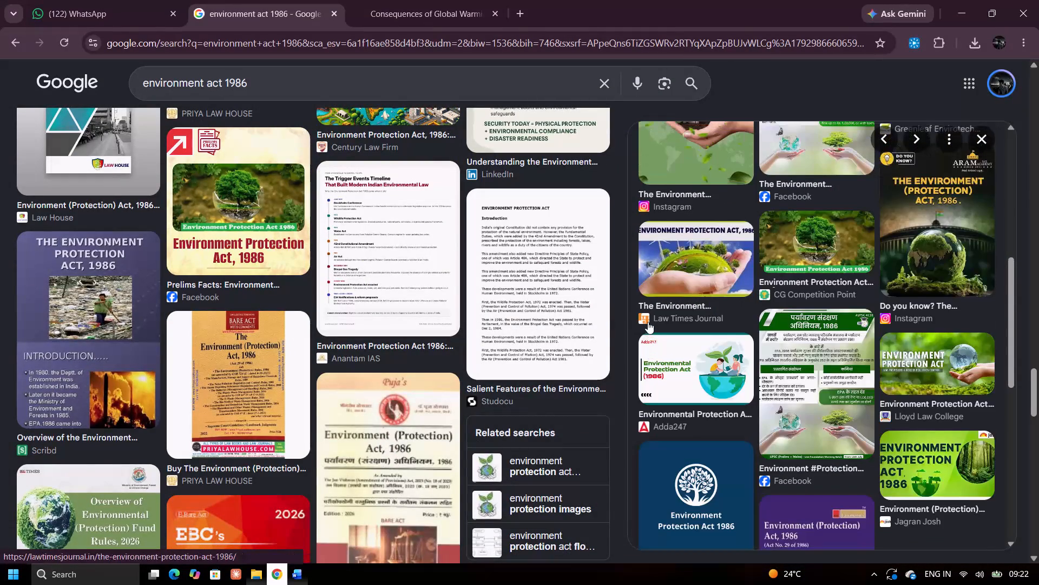
pyautogui.scroll(1, 648, 322)
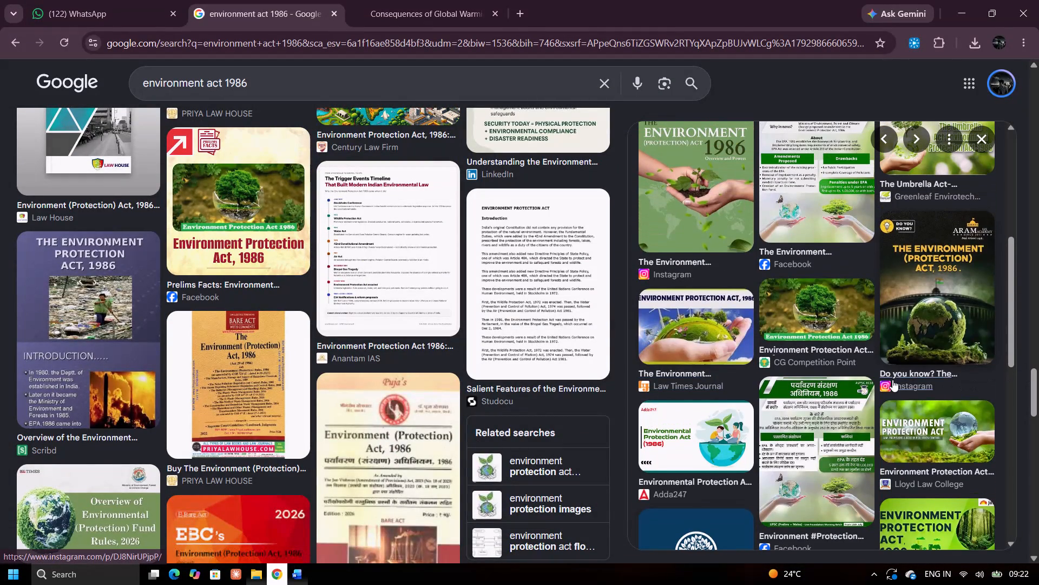
pyautogui.scroll(3, 892, 380)
pyautogui.scroll(2, 784, 373)
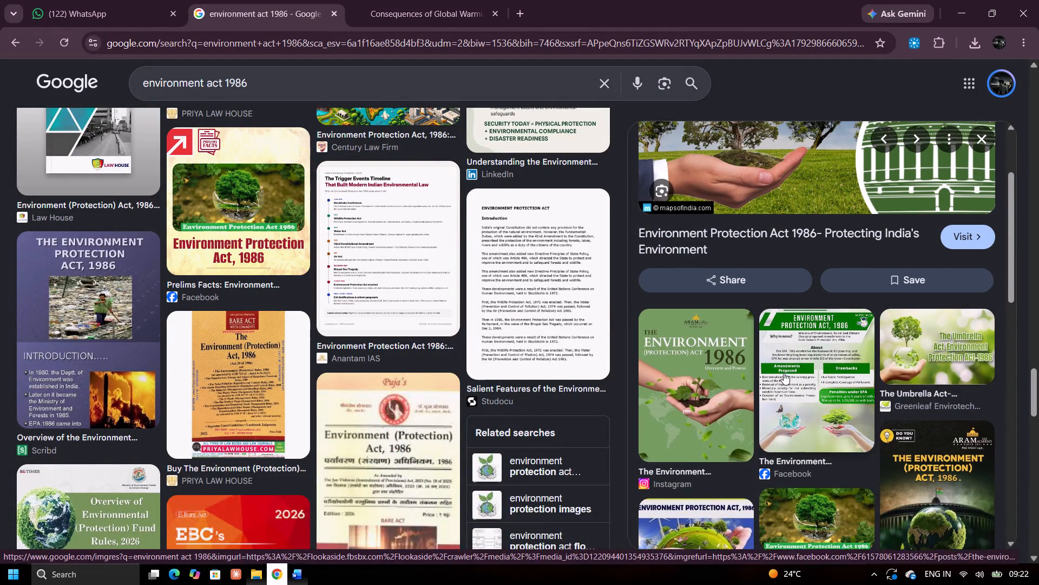
pyautogui.scroll(1, 784, 373)
# Examine the further Environment Protection Act 1986 image results, and recheck the earlier ones back to the first row.
pyautogui.scroll(-9, 347, 389)
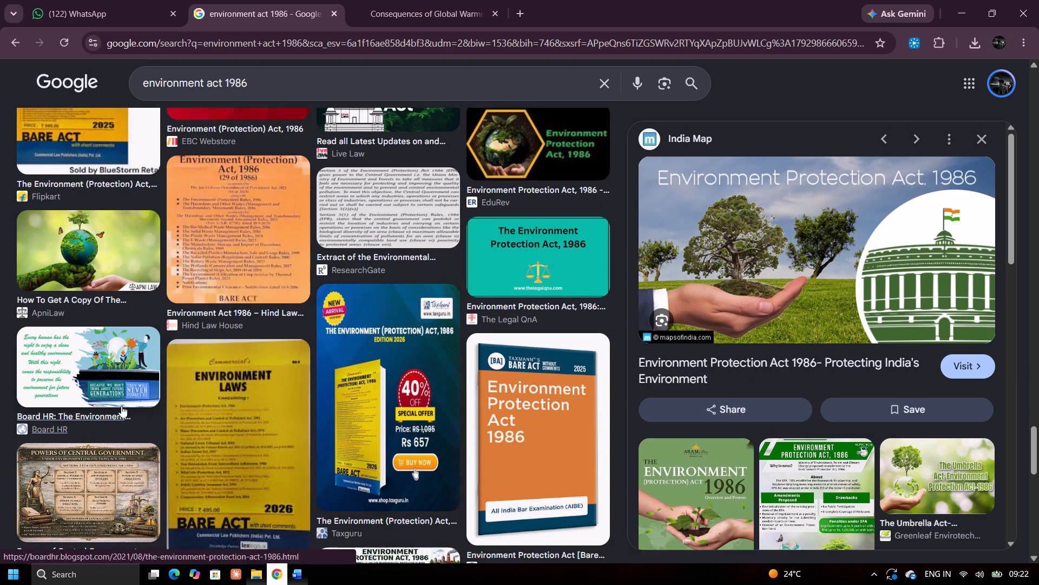
pyautogui.scroll(-2, 190, 331)
pyautogui.scroll(1, 190, 331)
pyautogui.scroll(-5, 190, 331)
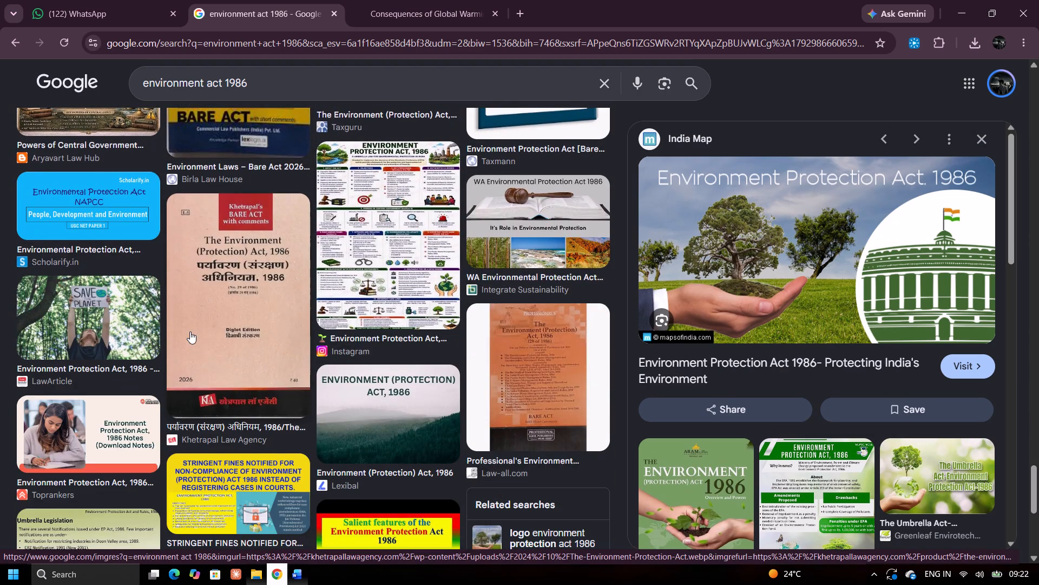
pyautogui.scroll(-5, 190, 331)
pyautogui.scroll(10, 190, 331)
pyautogui.scroll(-1, 197, 334)
pyautogui.scroll(5, 202, 333)
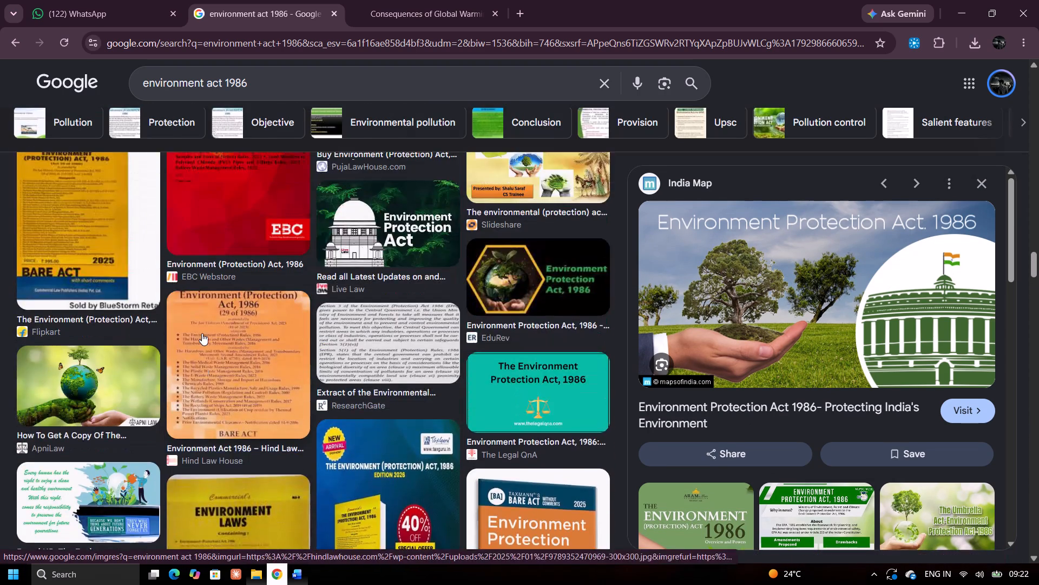
pyautogui.scroll(15, 202, 333)
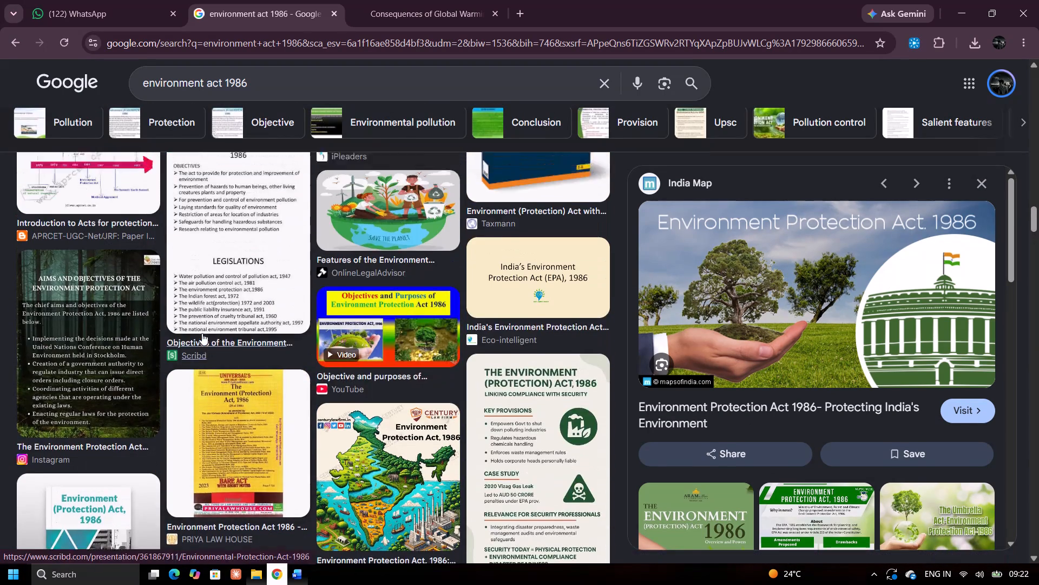
pyautogui.scroll(3, 202, 333)
pyautogui.scroll(-1, 202, 333)
pyautogui.scroll(6, 202, 333)
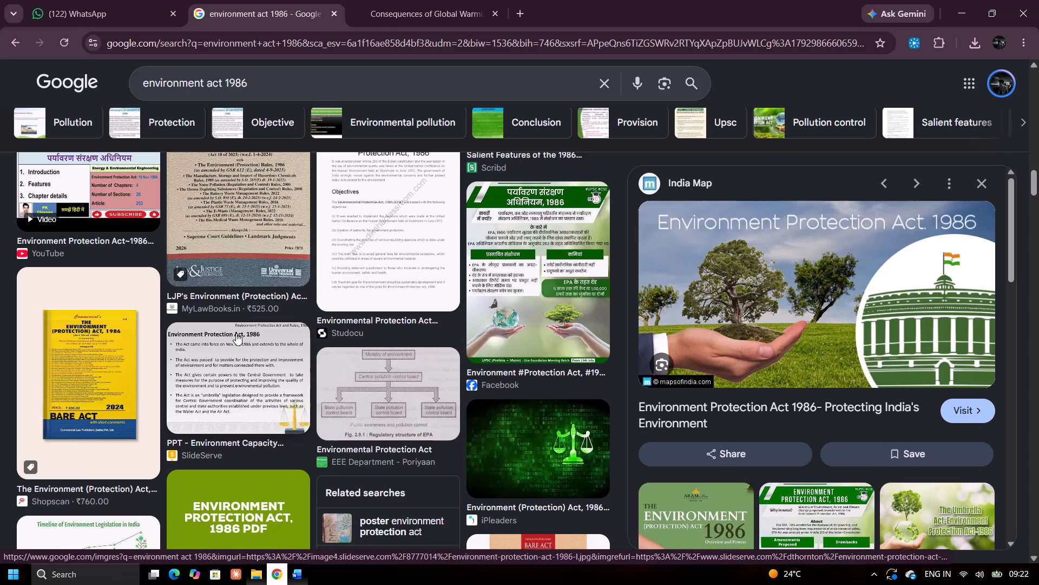
pyautogui.scroll(6, 236, 333)
pyautogui.scroll(4, 290, 329)
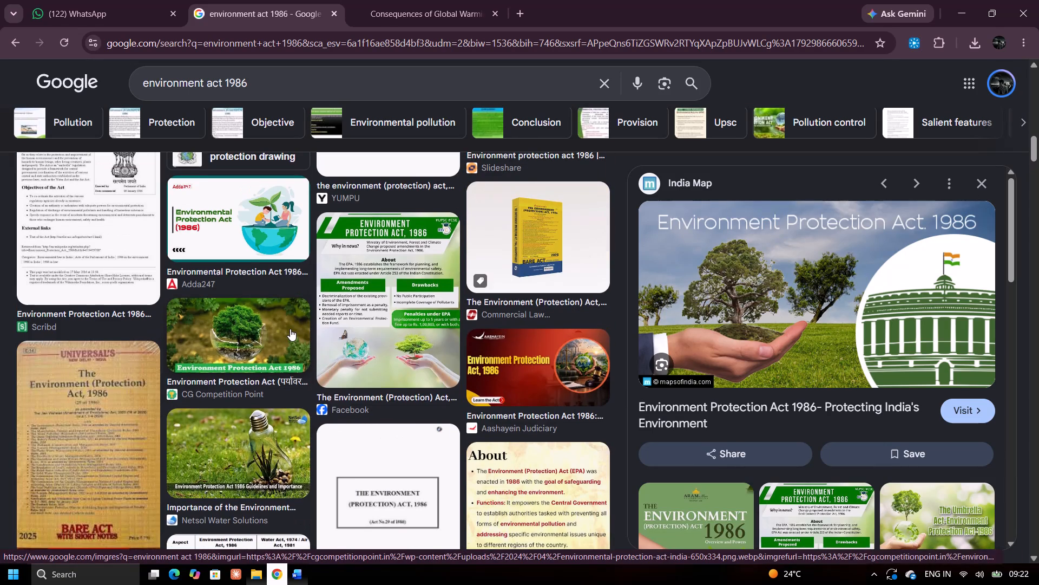
pyautogui.scroll(7, 290, 329)
pyautogui.scroll(-1, 290, 329)
pyautogui.scroll(1, 290, 329)
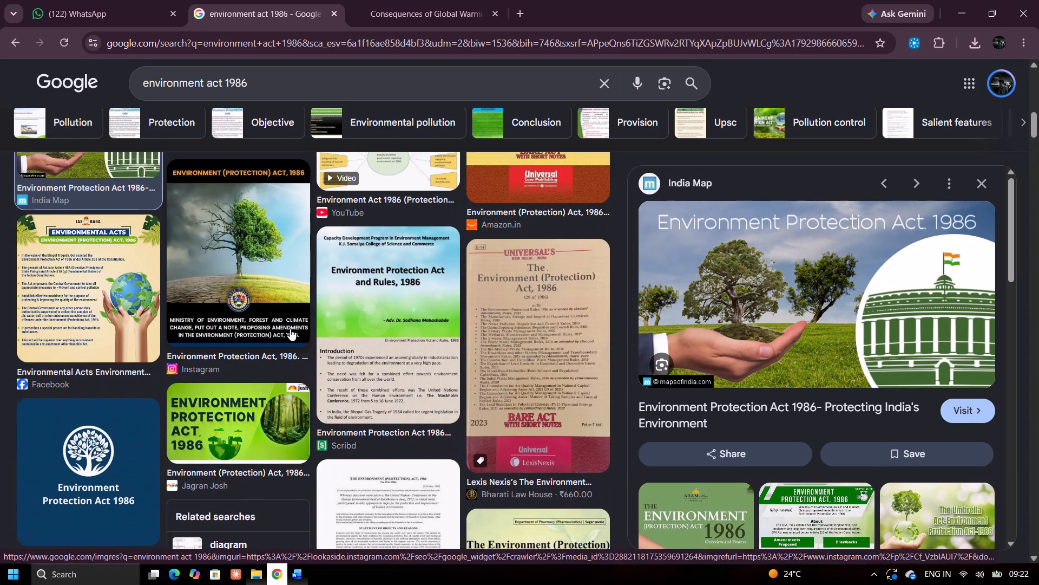
pyautogui.scroll(7, 290, 329)
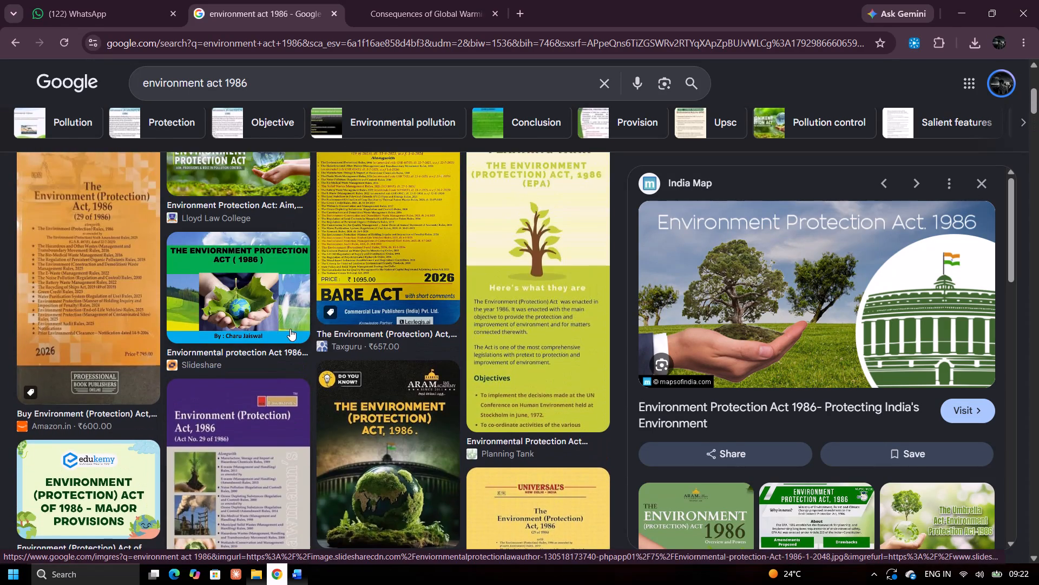
pyautogui.scroll(4, 290, 329)
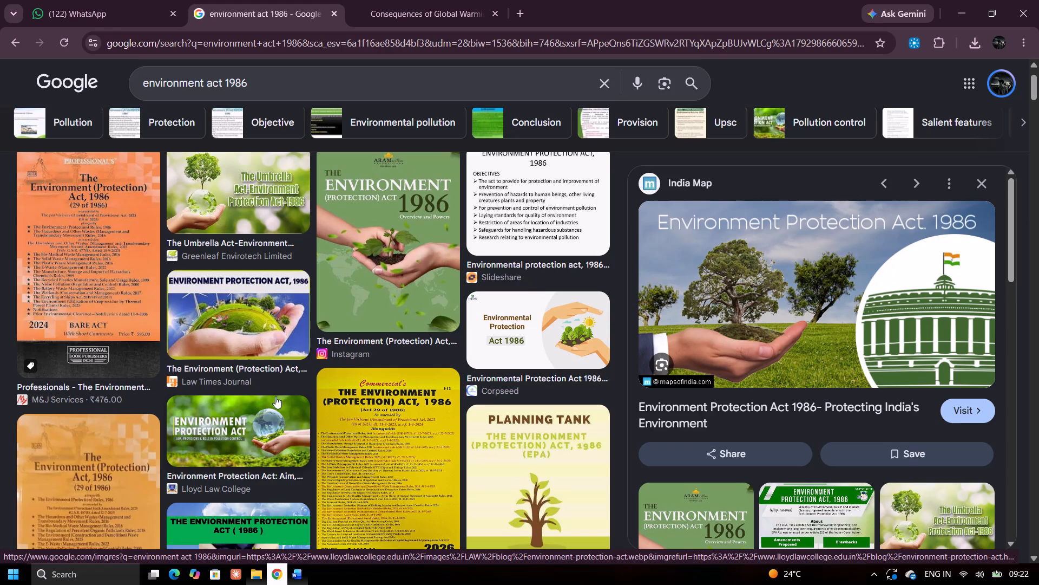
pyautogui.scroll(5, 277, 396)
pyautogui.scroll(-1, 279, 395)
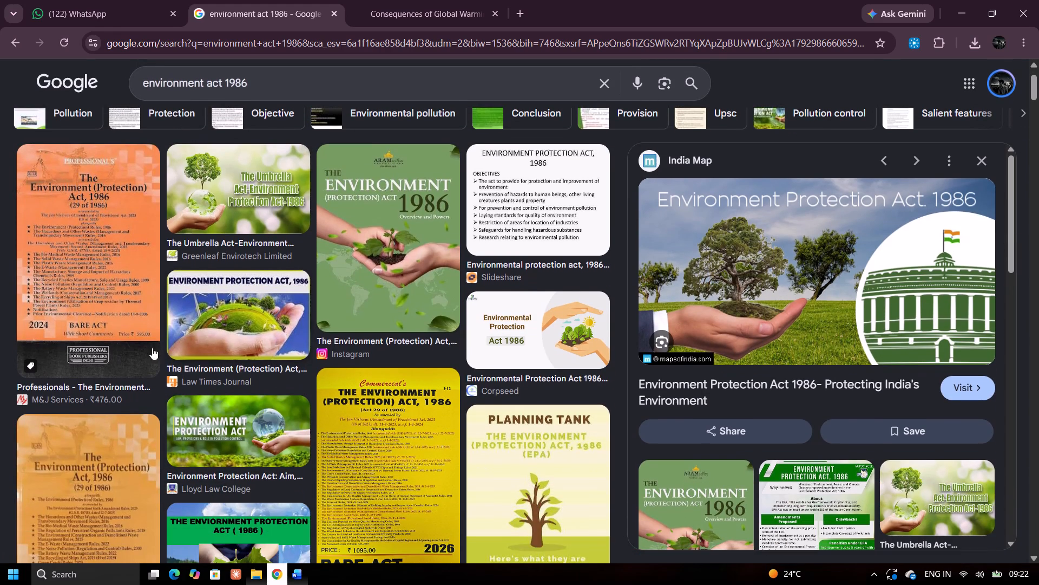
# Close the India Map picture preview and examine the Environment Protection Act 1986 image results further down the page.
pyautogui.click(17, 48)
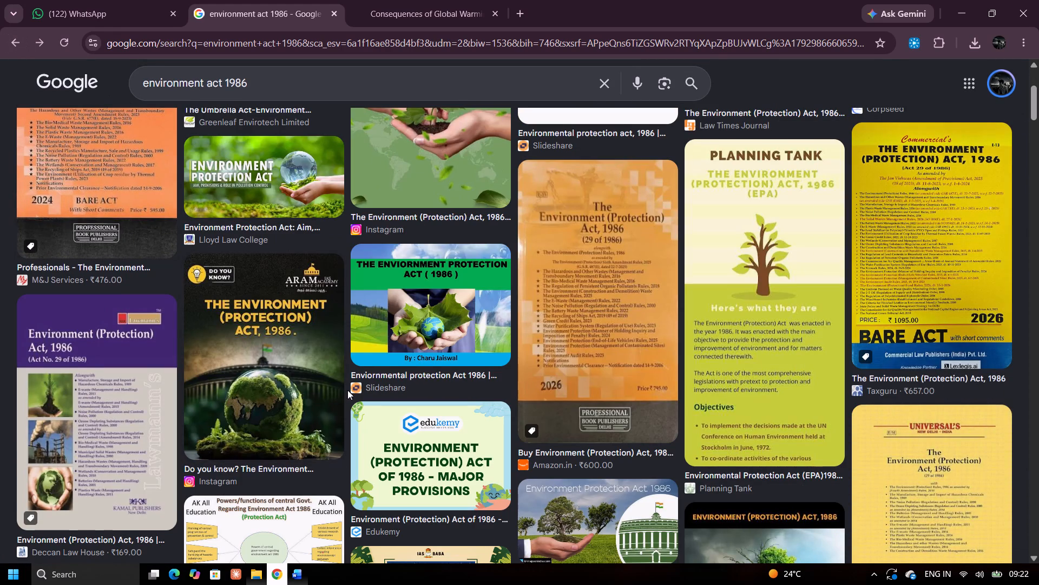
pyautogui.scroll(-4, 347, 390)
pyautogui.scroll(-2, 528, 337)
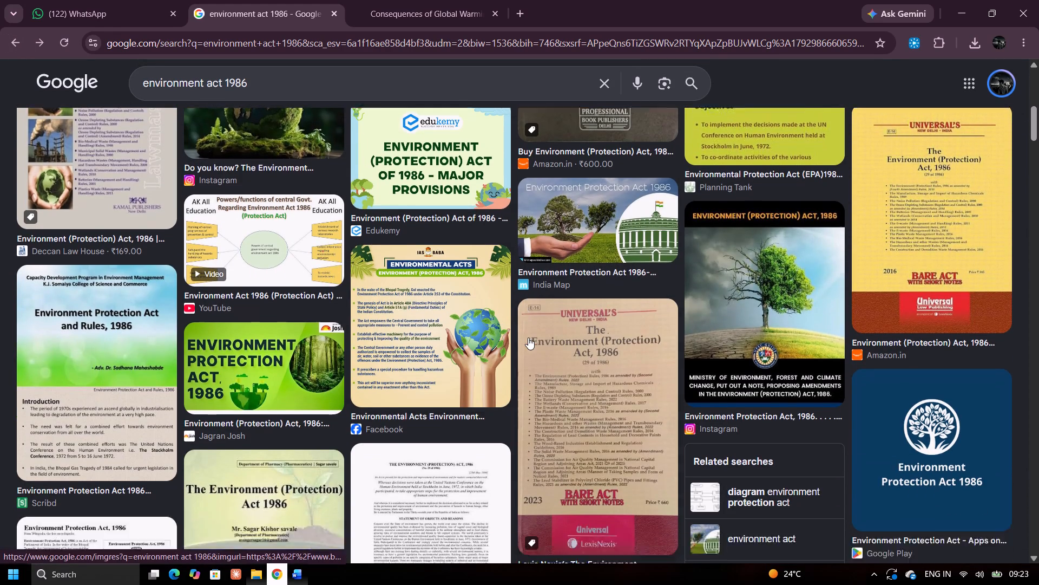
pyautogui.scroll(-8, 528, 337)
pyautogui.scroll(1, 528, 337)
pyautogui.scroll(-6, 528, 337)
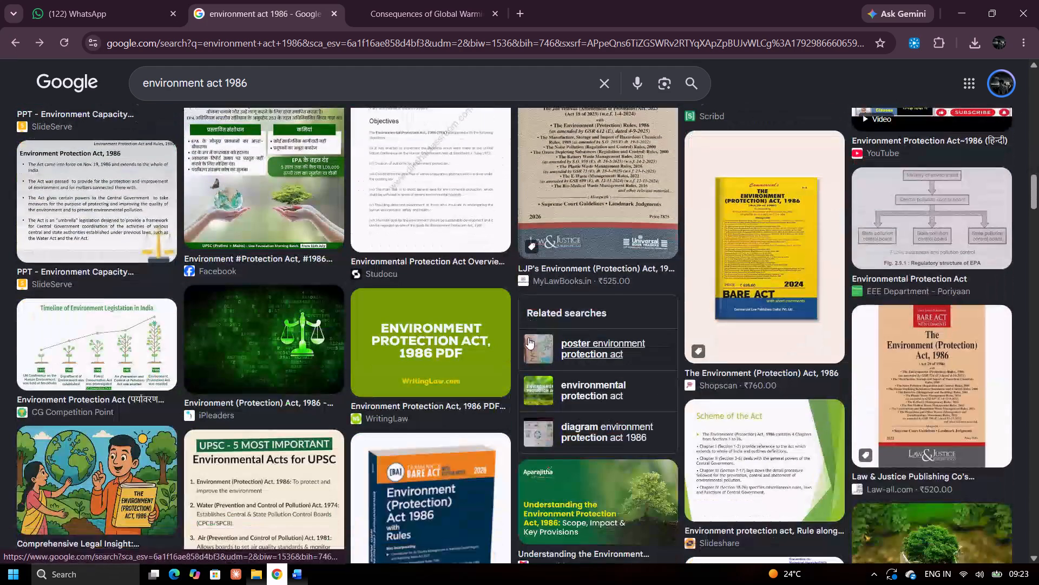
pyautogui.scroll(-3, 528, 337)
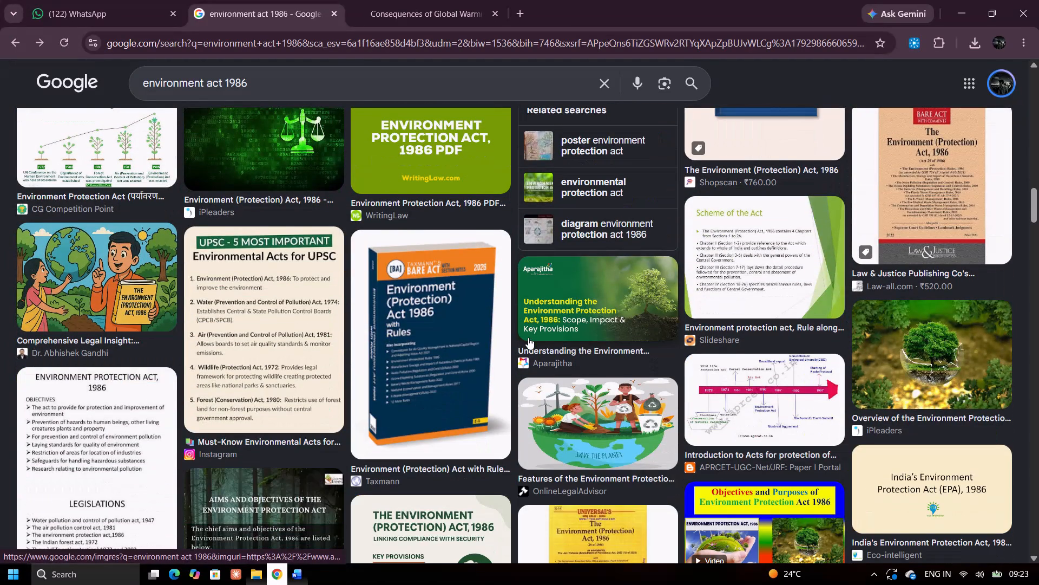
pyautogui.scroll(-5, 528, 337)
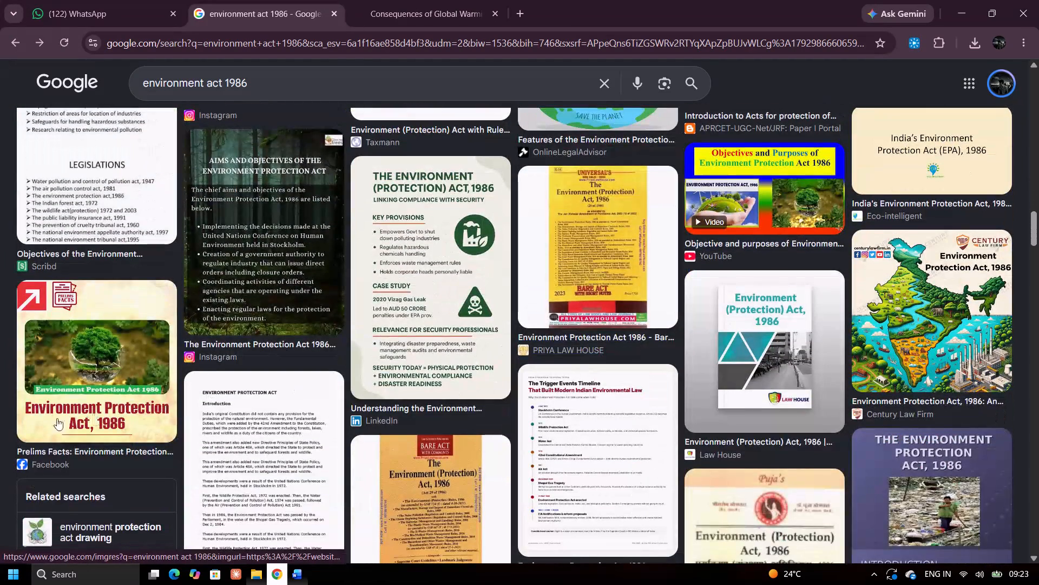
pyautogui.scroll(-7, 172, 390)
pyautogui.scroll(1, 173, 390)
pyautogui.scroll(-1, 173, 390)
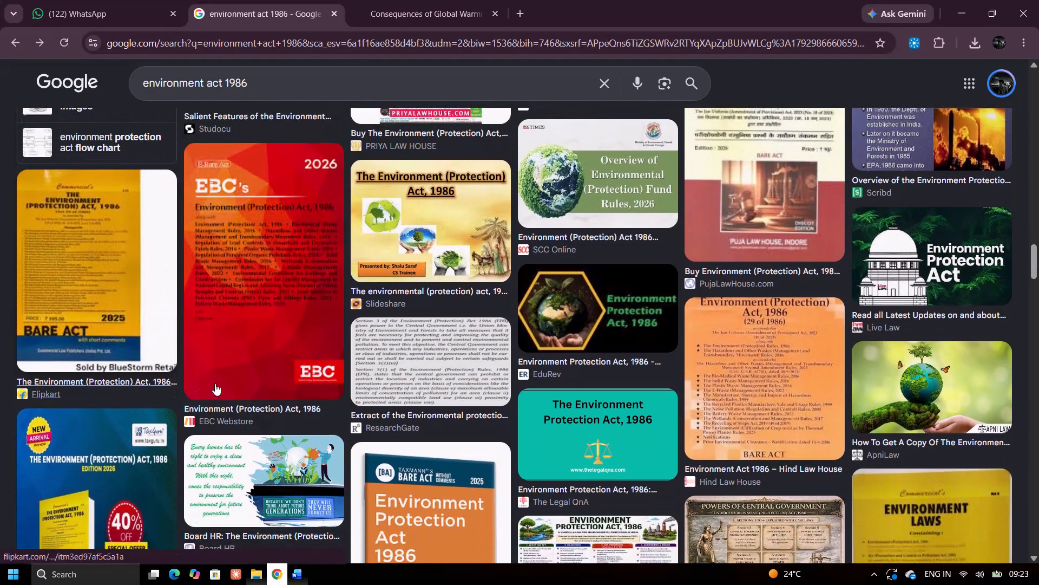
pyautogui.scroll(-2, 312, 382)
pyautogui.scroll(3, 565, 363)
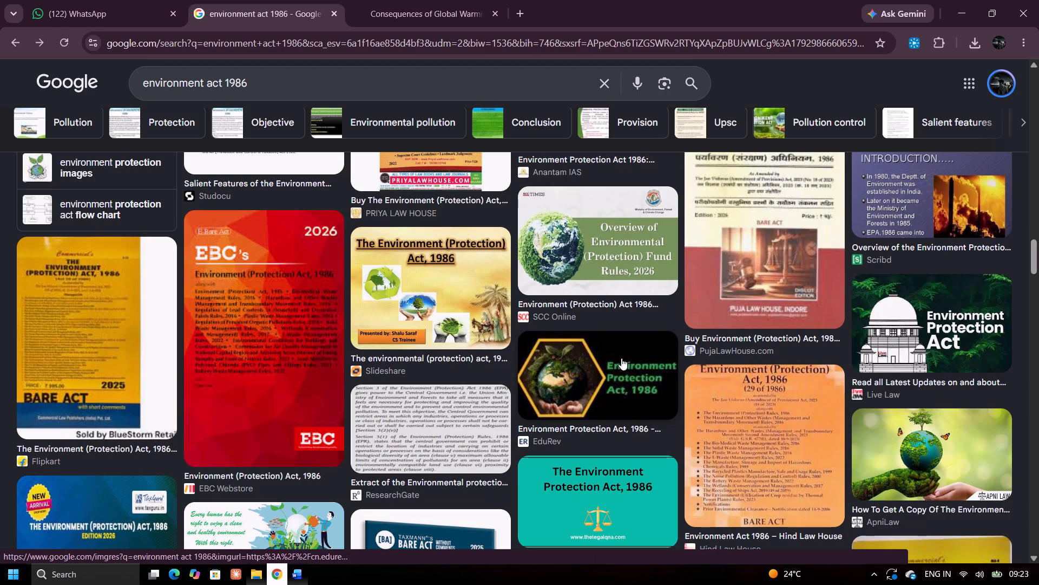
# Recheck the earlier Environment Protection Act 1986 image results back to the first row.
pyautogui.scroll(-1, 614, 367)
pyautogui.scroll(1, 614, 367)
pyautogui.scroll(-1, 614, 367)
pyautogui.scroll(19, 614, 367)
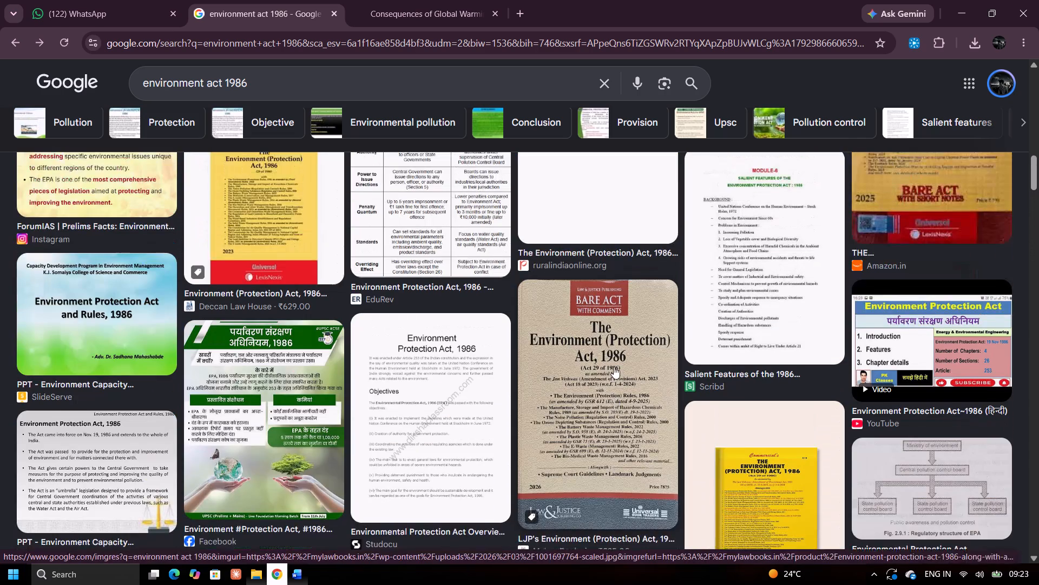
pyautogui.scroll(2, 591, 387)
pyautogui.scroll(-1, 591, 387)
pyautogui.scroll(6, 591, 387)
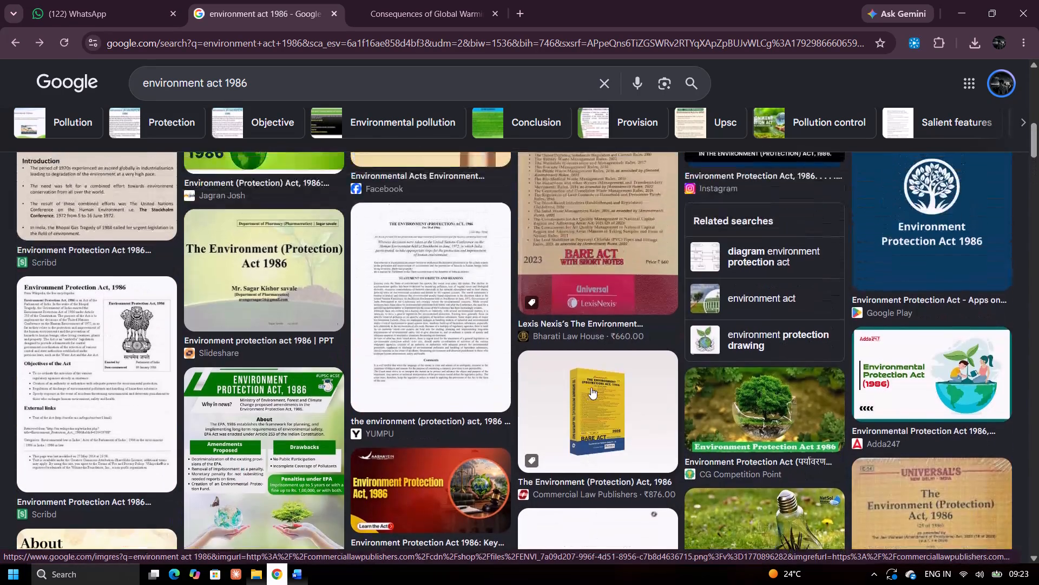
pyautogui.scroll(11, 591, 387)
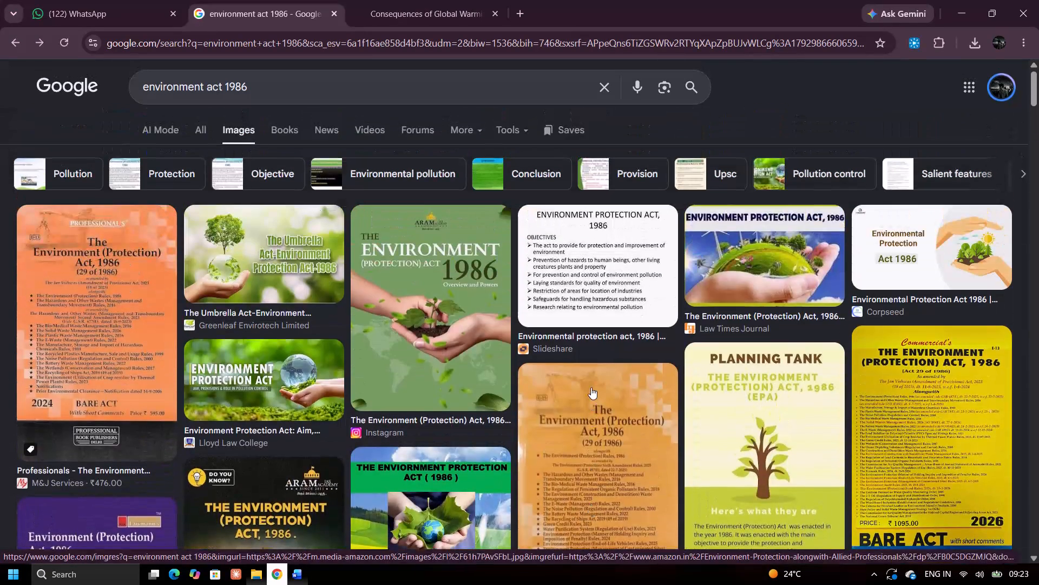
pyautogui.scroll(-5, 591, 387)
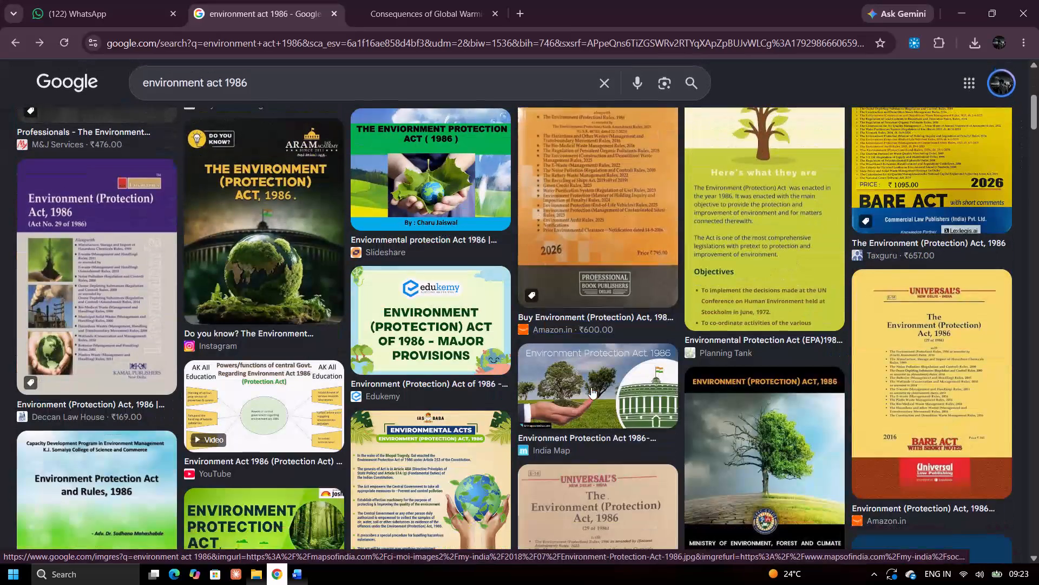
pyautogui.scroll(3, 583, 385)
pyautogui.scroll(2, 199, 347)
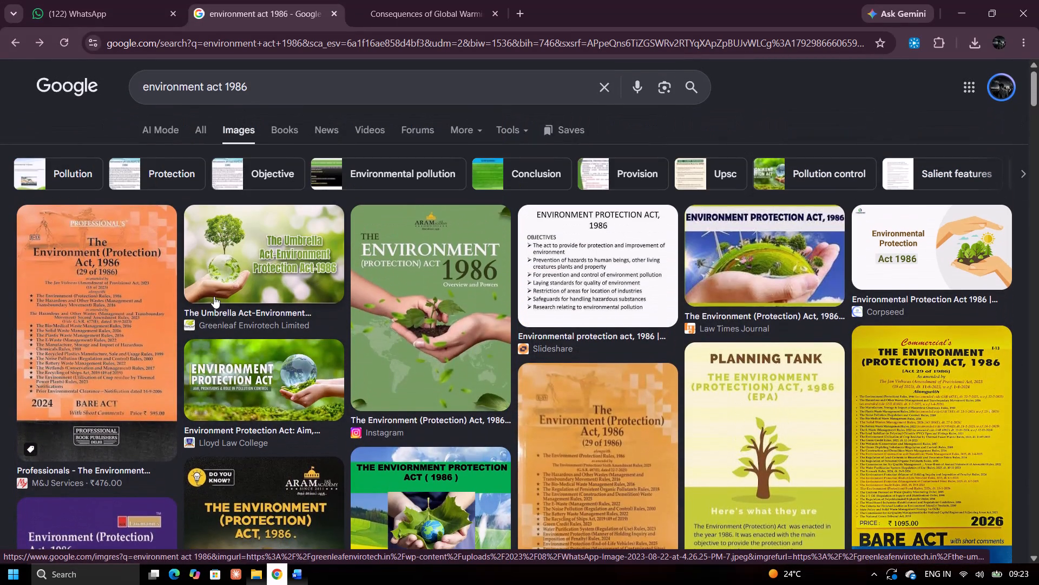
# Find and copy OnlineLegalAdvisor's "Save the Planet" picture titled "Features of the Environment Protection Act, 1986".
pyautogui.scroll(-6, 301, 363)
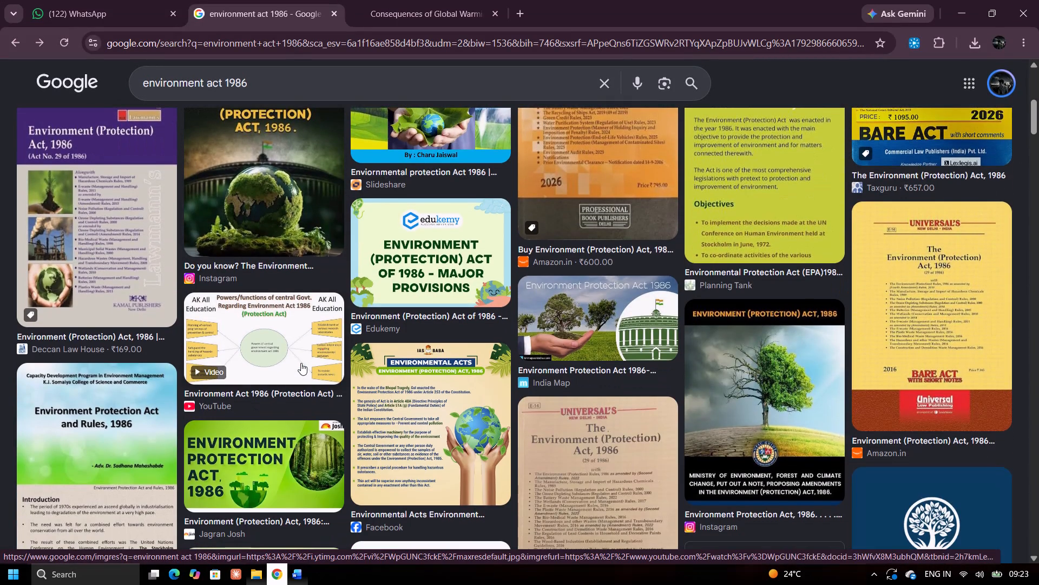
pyautogui.scroll(-8, 301, 363)
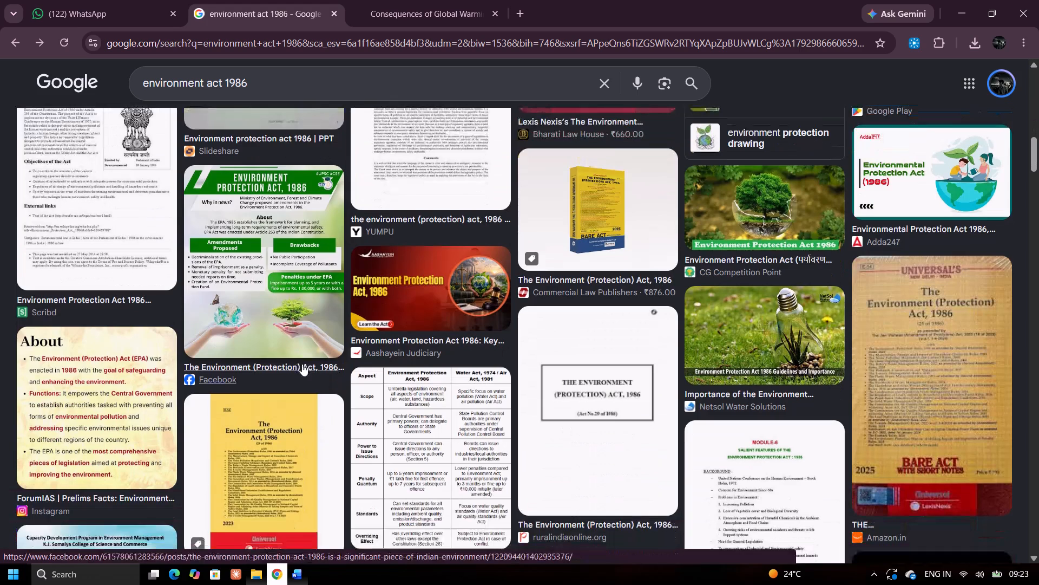
pyautogui.scroll(-1, 302, 364)
pyautogui.scroll(1, 302, 364)
pyautogui.scroll(-1, 302, 364)
pyautogui.scroll(1, 302, 364)
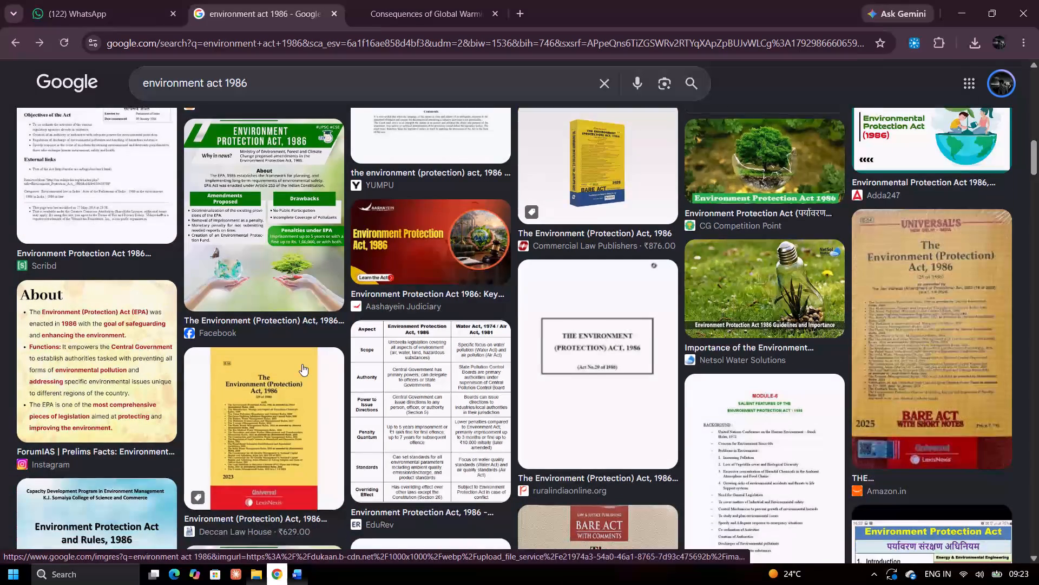
pyautogui.scroll(-9, 302, 364)
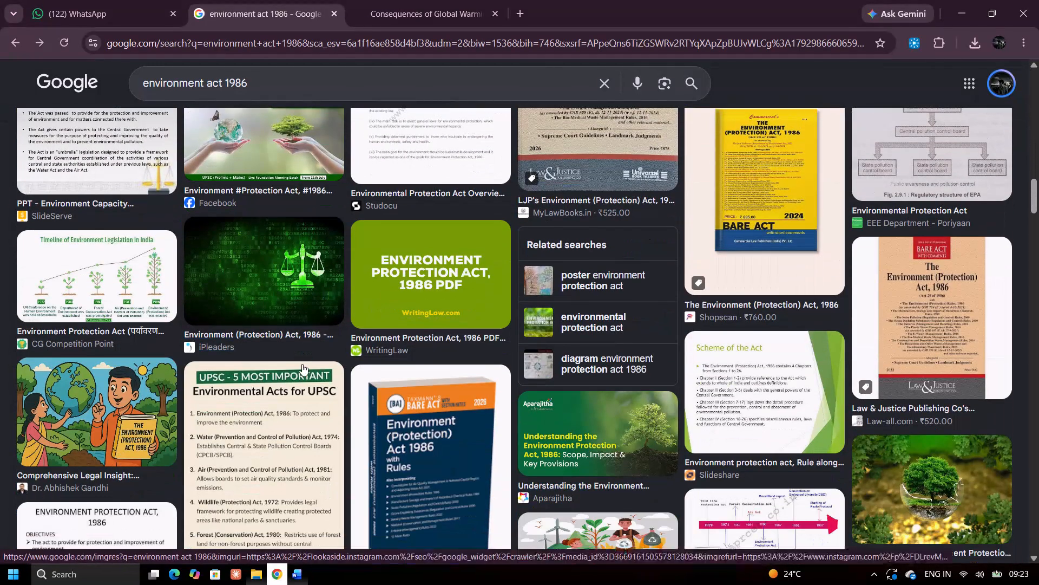
pyautogui.scroll(-5, 302, 364)
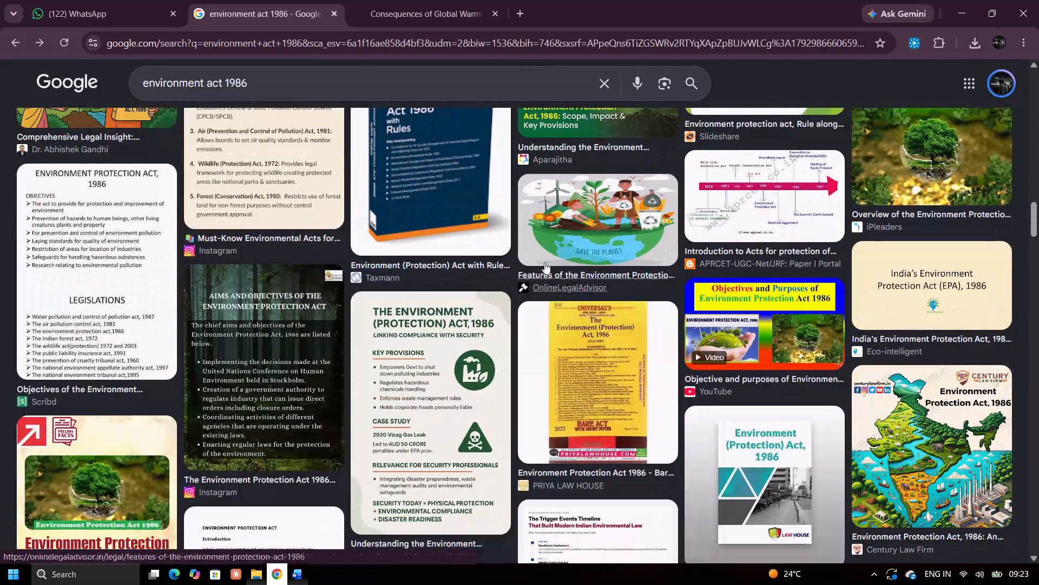
pyautogui.click(574, 254)
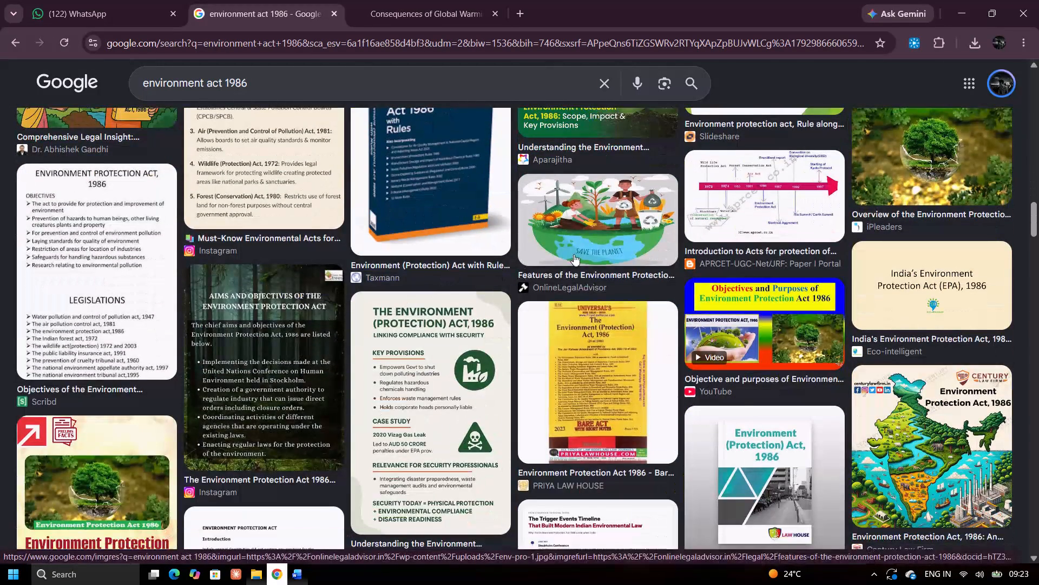
pyautogui.rightClick(935, 255)
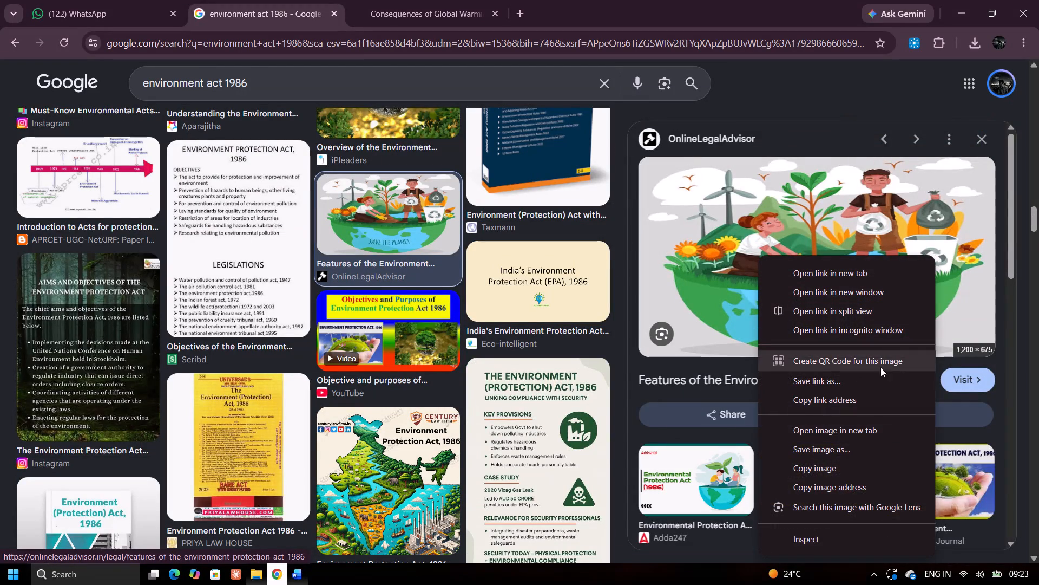
pyautogui.click(853, 474)
# Switch to Word and paste the copied picture on a new line below the Water (Prevention and Control of Pollution) Act 1974 picture.
pyautogui.click(287, 582)
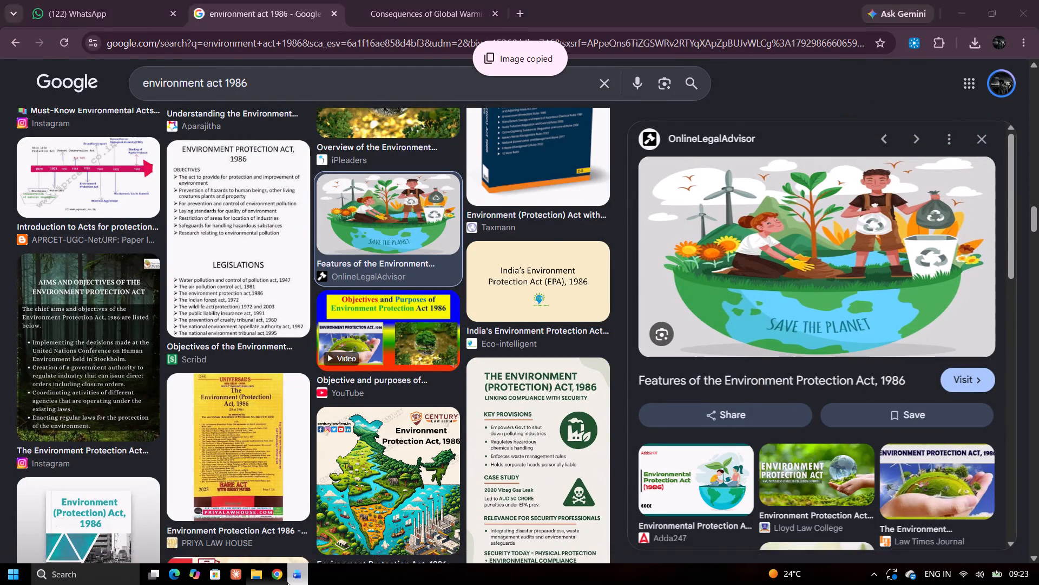
pyautogui.click(677, 421)
pyautogui.press('Return')
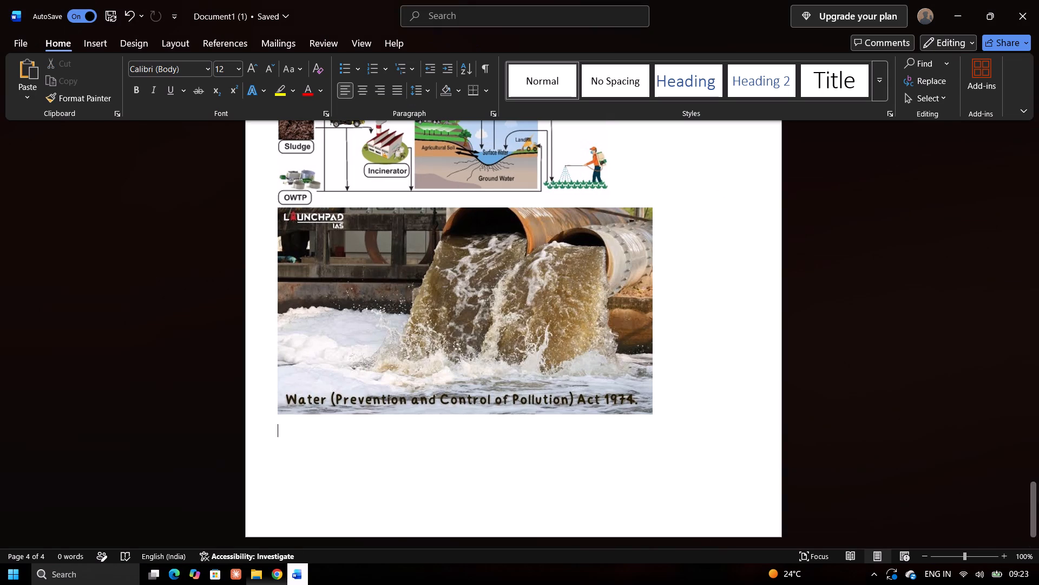
pyautogui.hotkey('ctrl', 'v')
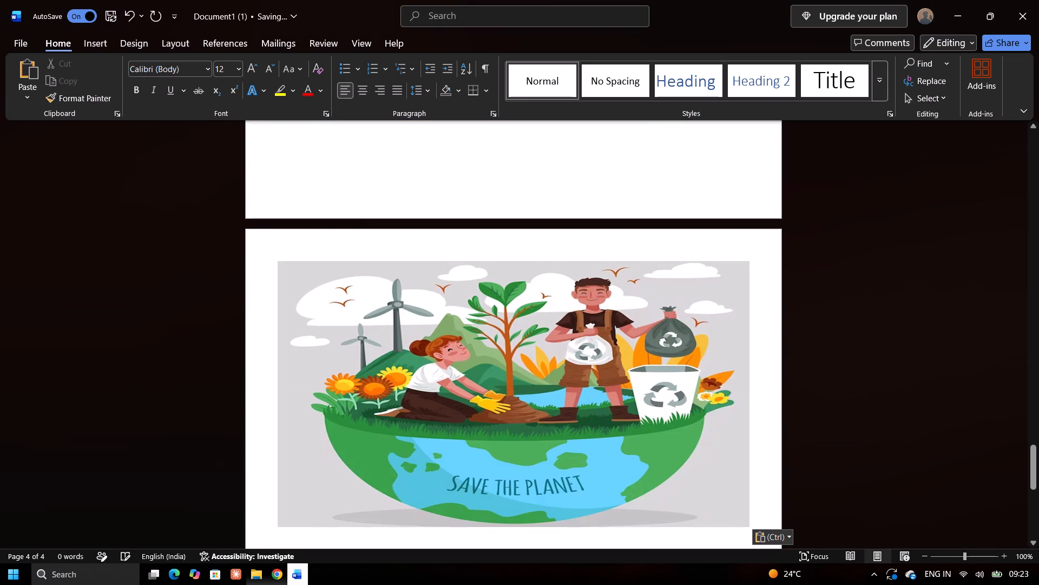
# Shrink the pasted "Save the Planet" picture proportionally so it is narrower than the text width, and start a new line after it.
pyautogui.click(702, 439)
pyautogui.scroll(-4, 702, 439)
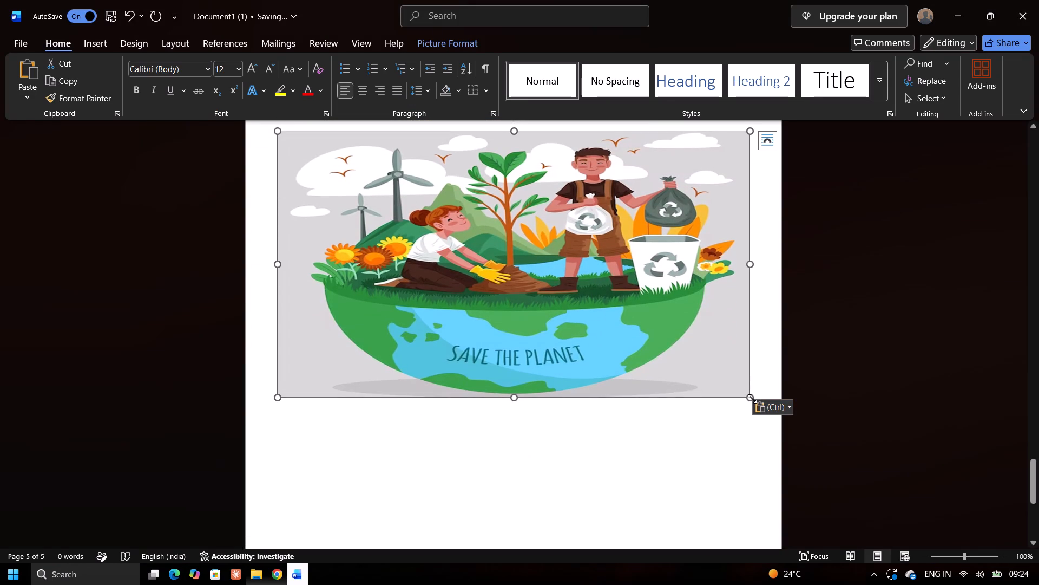
pyautogui.moveTo(752, 399); pyautogui.dragTo(684, 361)
pyautogui.scroll(-3, 648, 424)
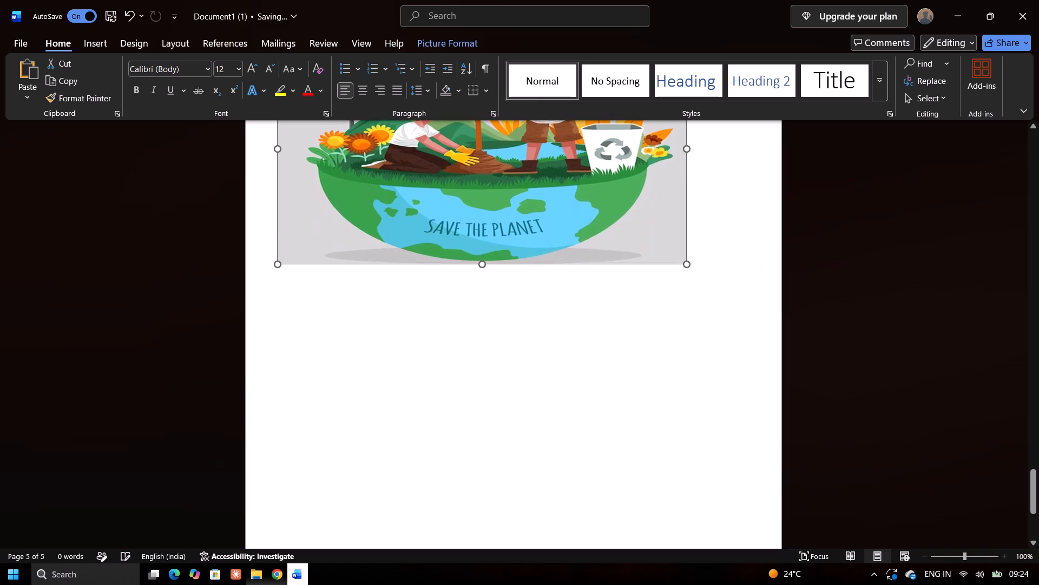
pyautogui.click(739, 257)
pyautogui.press('Return')
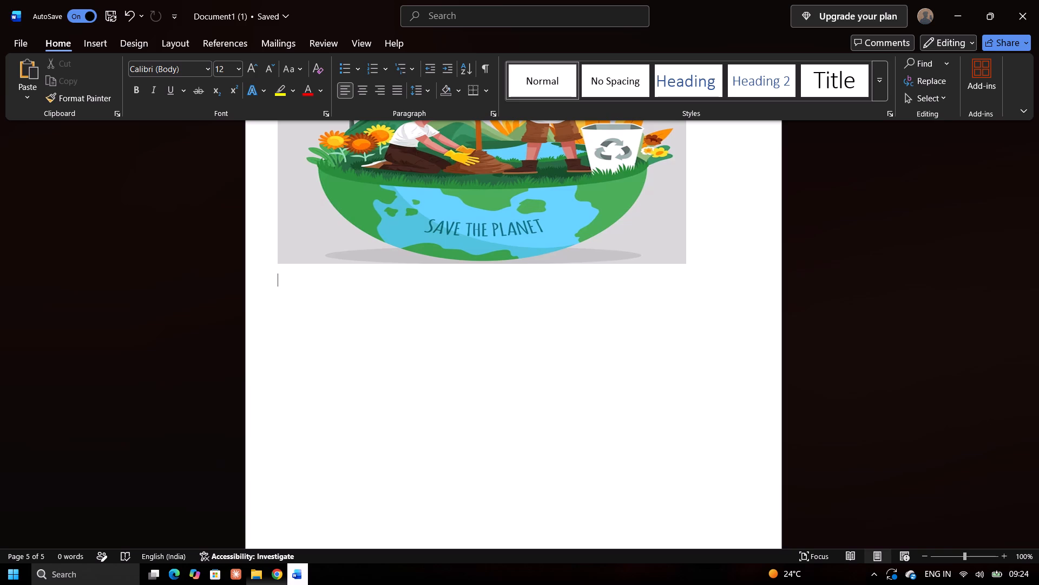
# Review the arrangement of all collected pictures from the last page of the document back to the first.
pyautogui.scroll(20, 621, 187)
pyautogui.scroll(3, 621, 187)
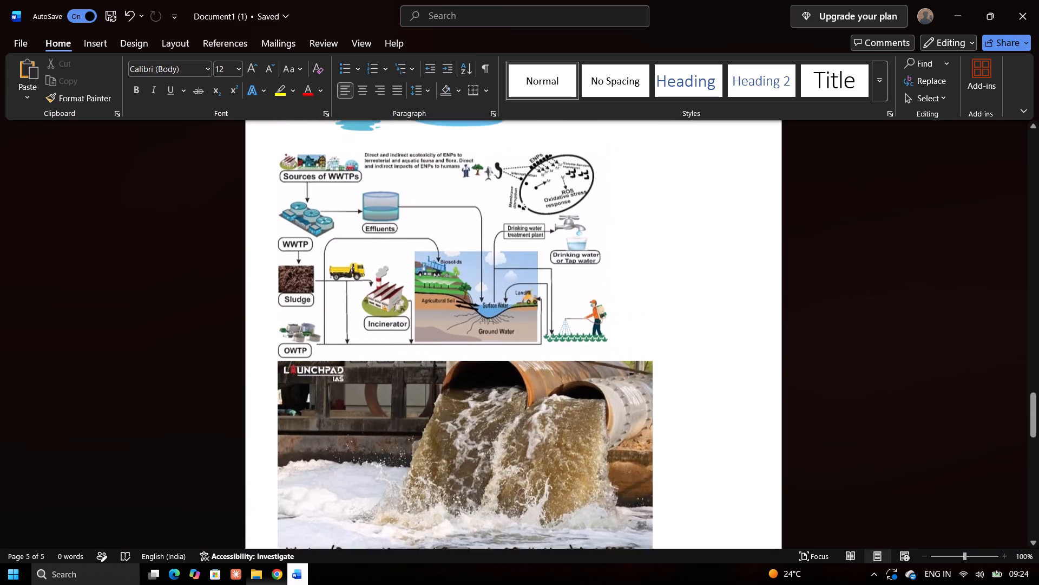
pyautogui.scroll(-1, 660, 258)
pyautogui.scroll(20, 660, 258)
pyautogui.scroll(1, 660, 258)
pyautogui.scroll(-1, 664, 272)
pyautogui.scroll(1, 663, 273)
pyautogui.scroll(-1, 663, 273)
pyautogui.scroll(9, 663, 273)
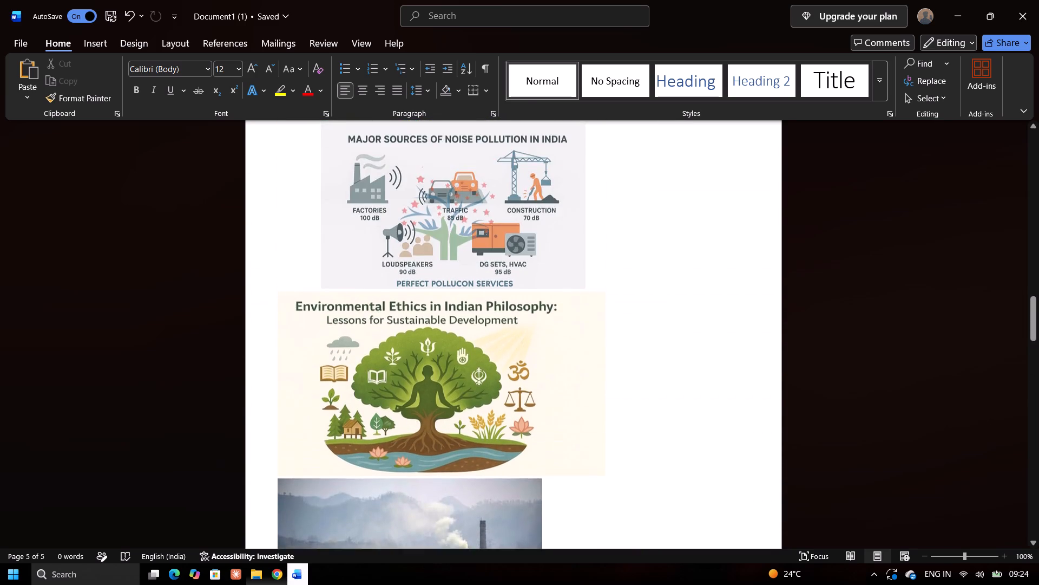
pyautogui.scroll(-9, 662, 272)
pyautogui.scroll(1, 662, 272)
pyautogui.scroll(-16, 662, 272)
pyautogui.scroll(2, 662, 272)
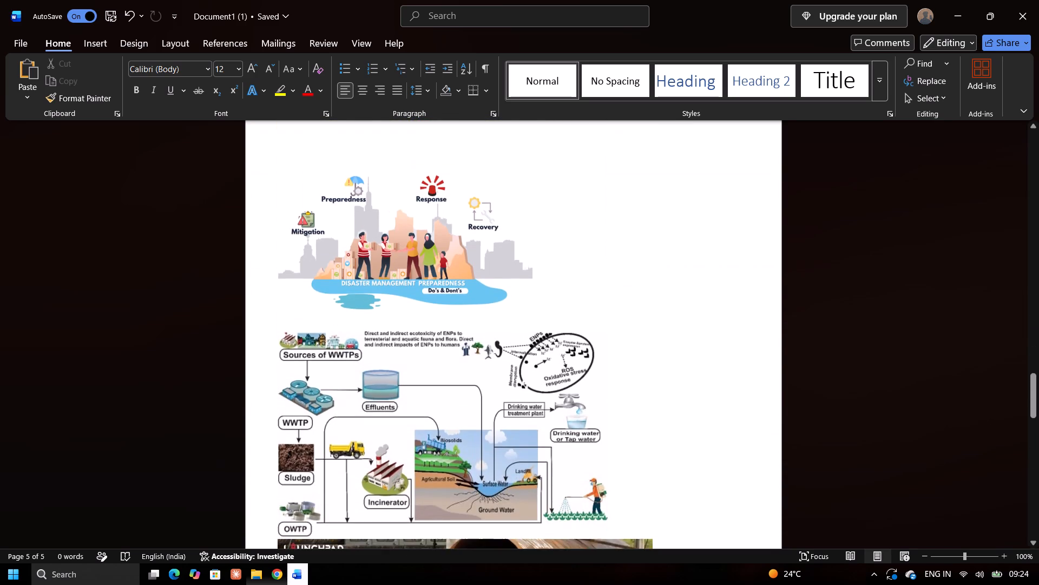
pyautogui.scroll(20, 662, 272)
pyautogui.scroll(13, 662, 272)
pyautogui.scroll(-1, 663, 273)
pyautogui.scroll(4, 665, 274)
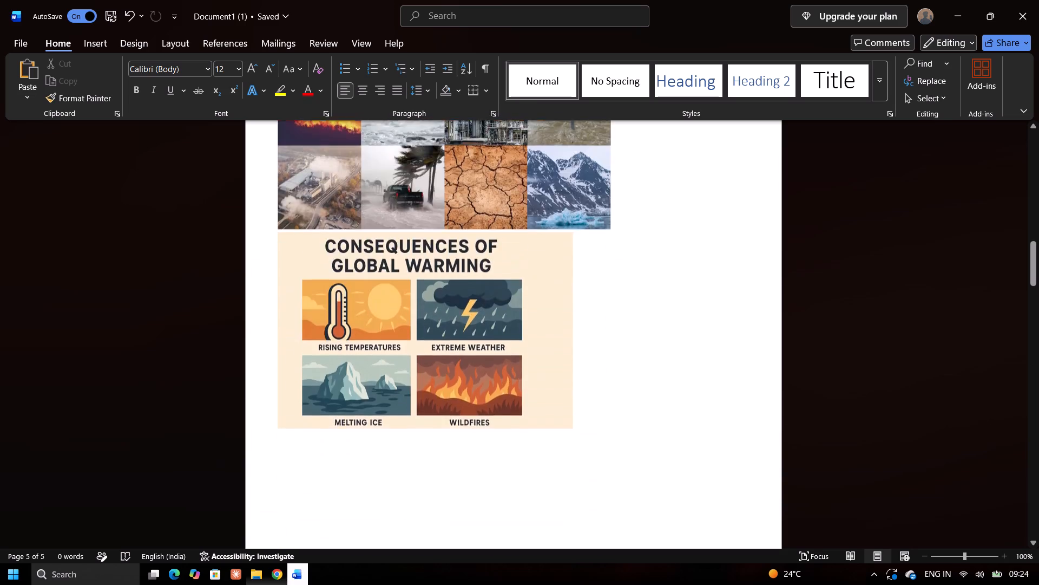
pyautogui.scroll(20, 665, 274)
pyautogui.scroll(-1, 665, 274)
pyautogui.scroll(10, 665, 274)
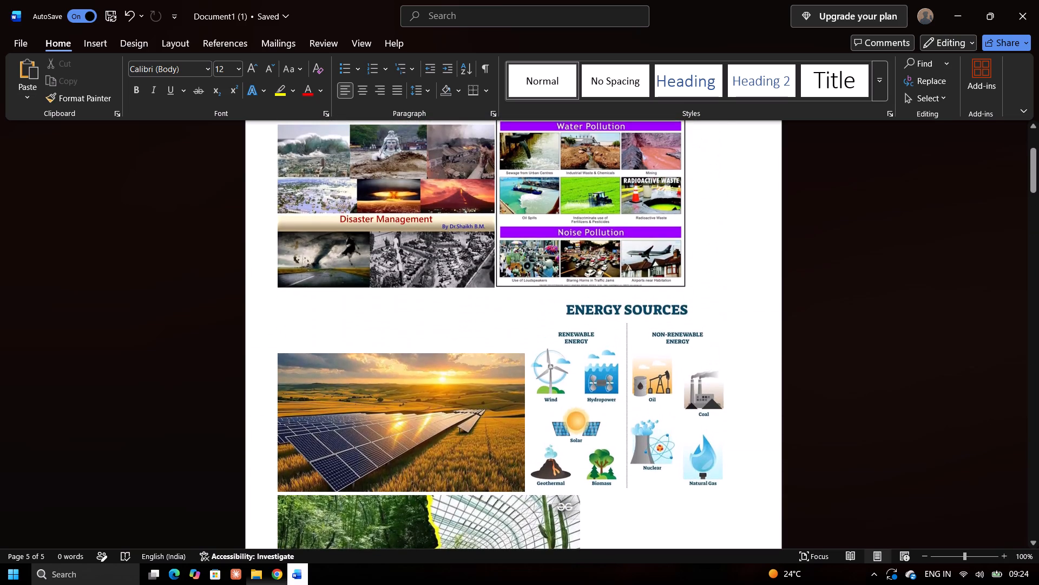
pyautogui.scroll(7, 650, 267)
pyautogui.scroll(-15, 650, 267)
pyautogui.scroll(1, 647, 265)
pyautogui.scroll(-8, 647, 265)
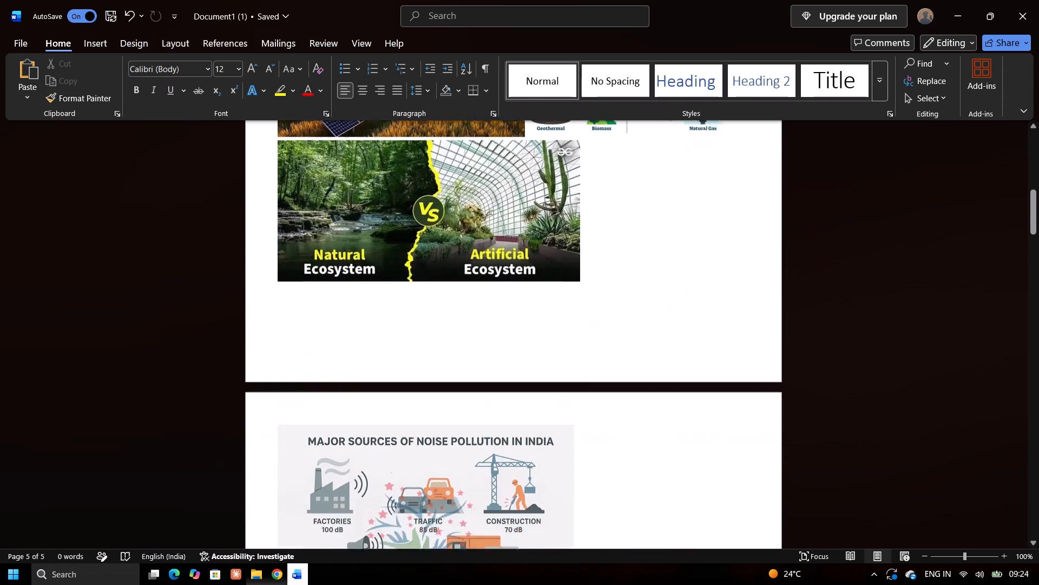
# Return to the last page and add a new line directly after the "Save the Planet" picture.
pyautogui.scroll(-18, 647, 265)
pyautogui.moveTo(1030, 279); pyautogui.dragTo(1038, 480)
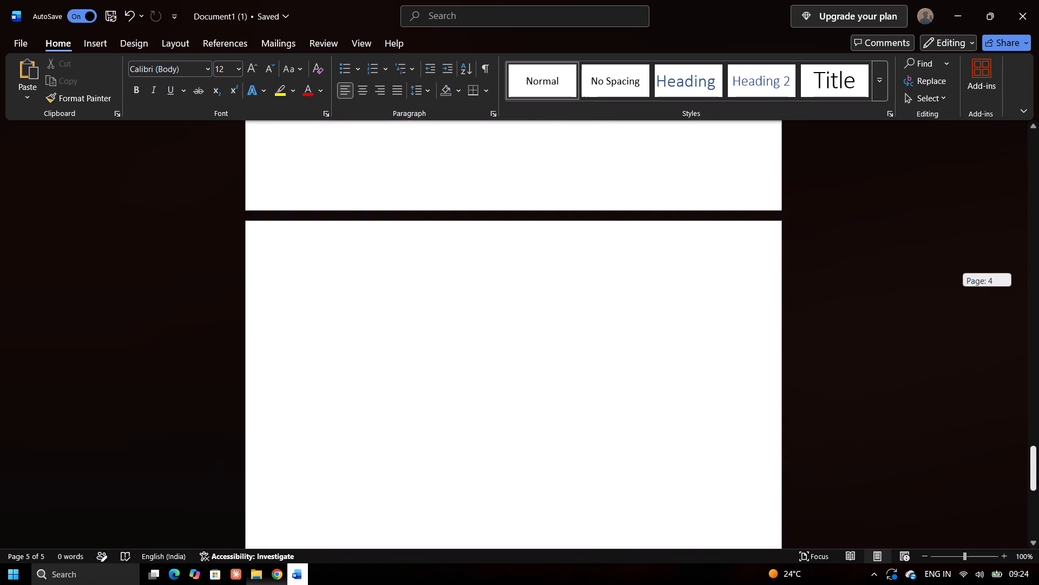
pyautogui.moveTo(1038, 480); pyautogui.dragTo(1038, 479)
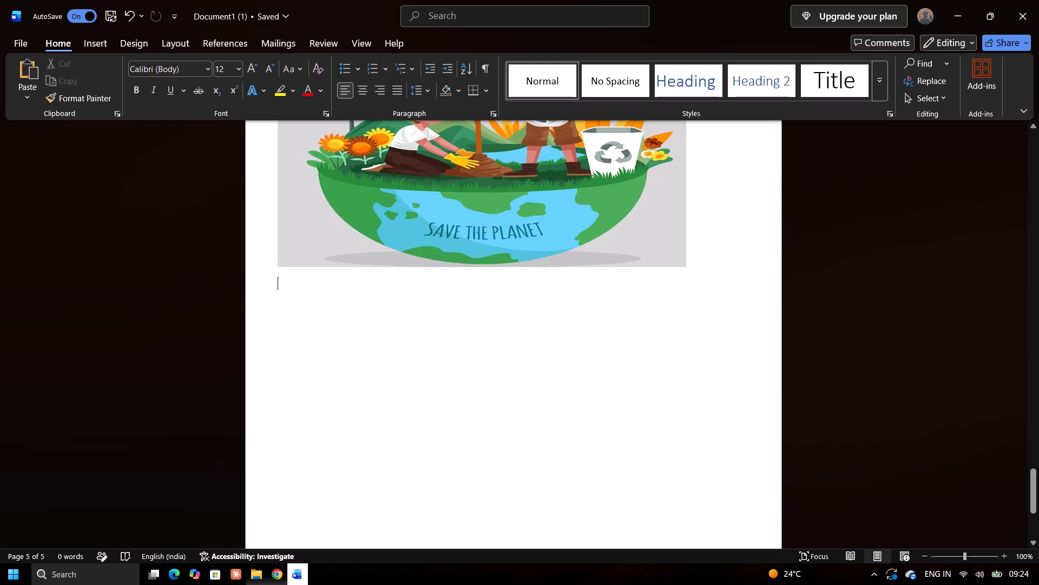
pyautogui.click(714, 269)
pyautogui.press('Return')
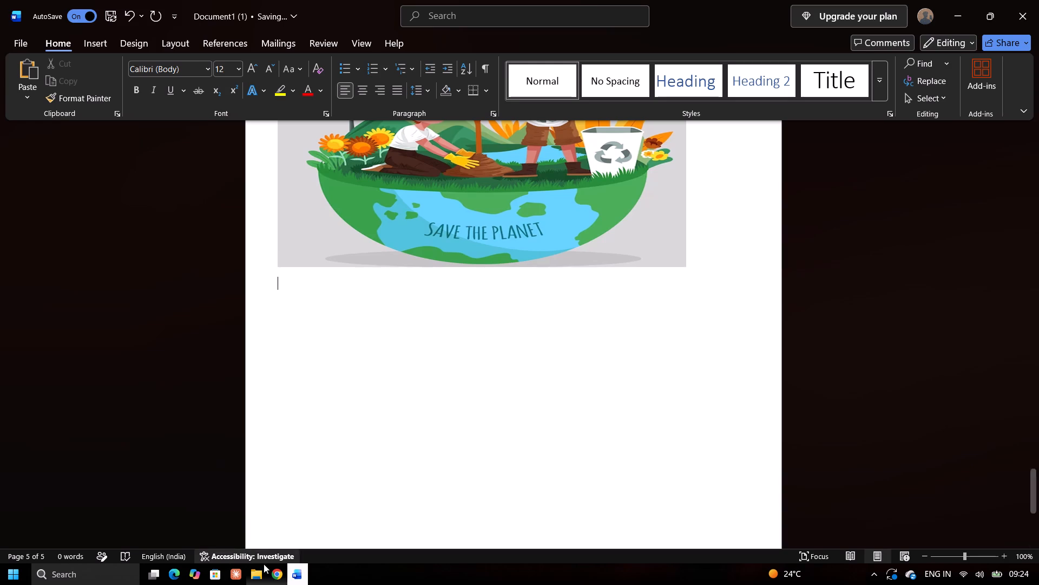
# Switch to Chrome and replace the image search for environment act 1986 with one for "environment impact assessment".
pyautogui.click(281, 576)
pyautogui.moveTo(249, 84); pyautogui.dragTo(222, 81)
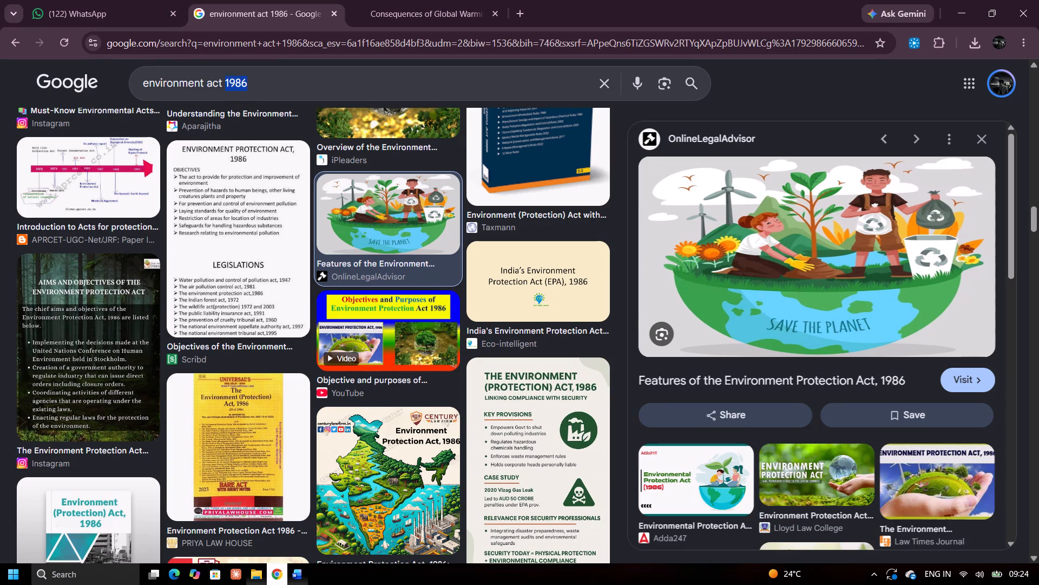
pyautogui.moveTo(222, 81); pyautogui.dragTo(211, 81)
pyautogui.click(211, 81)
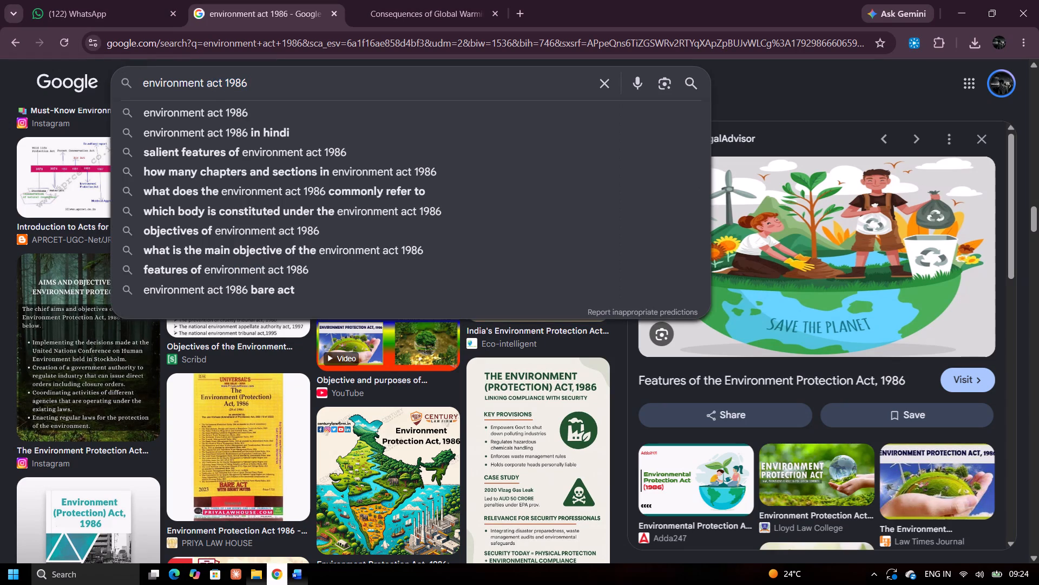
pyautogui.click(259, 79)
pyautogui.press('BackSpace')
pyautogui.press('BackSpace')
pyautogui.press('BackSpace')
pyautogui.press('BackSpace')
pyautogui.press('BackSpace')
pyautogui.press('BackSpace')
pyautogui.press('BackSpace')
pyautogui.press('BackSpace')
pyautogui.press('BackSpace')
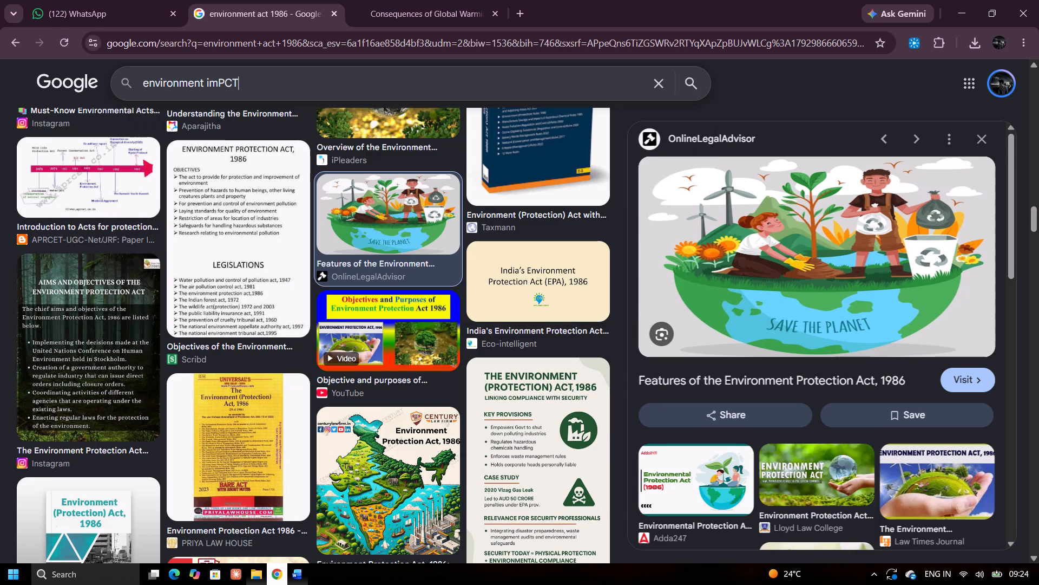
pyautogui.press('BackSpace')
pyautogui.press('BackSpace')
pyautogui.press('BackSpace')
pyautogui.press('BackSpace')
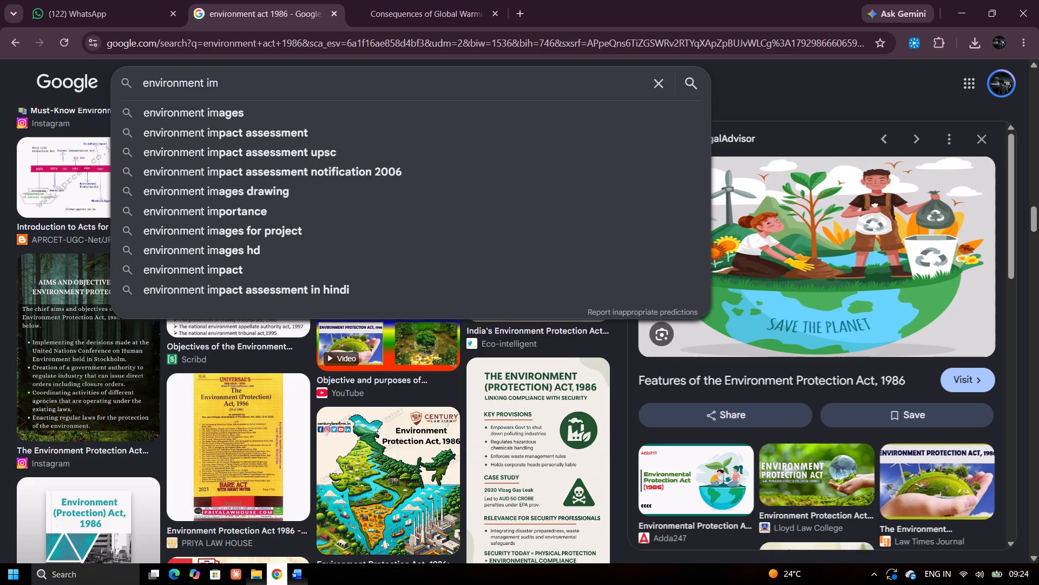
pyautogui.write('mpact')
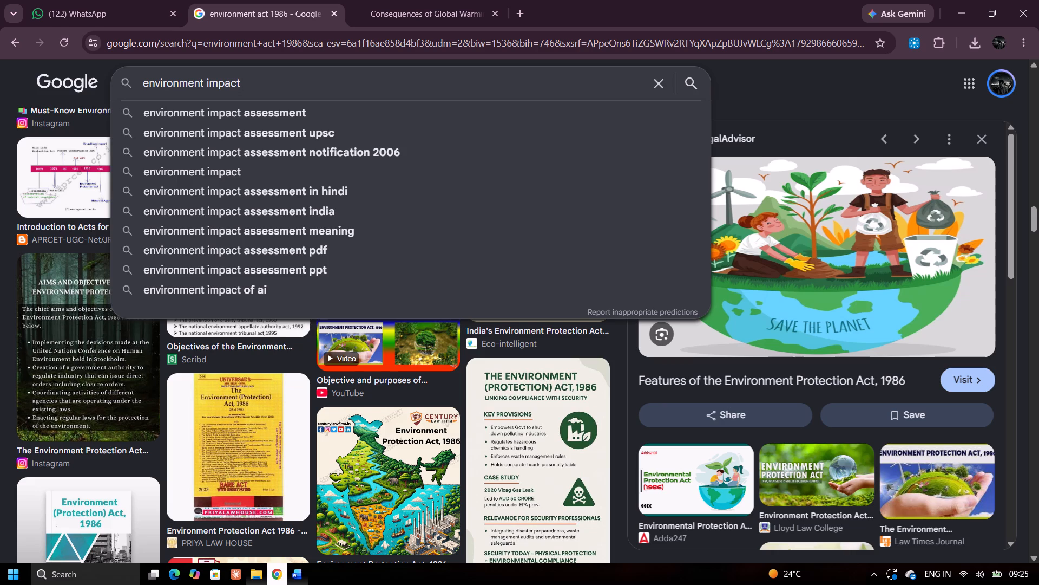
pyautogui.click(290, 121)
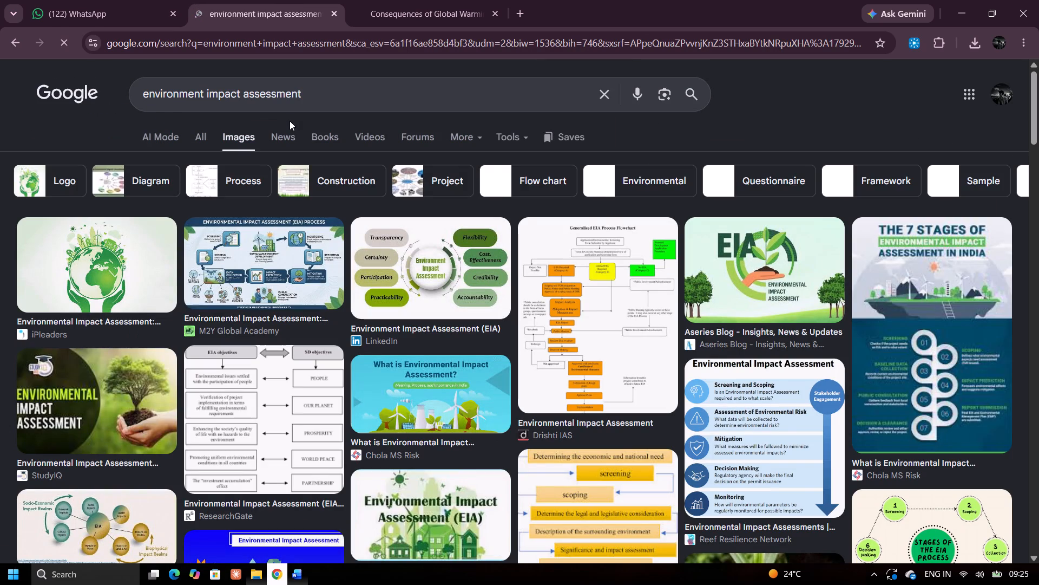
# Browse the environment impact assessment image results for a suitable picture, previewing and closing the iPleaders green globe picture.
pyautogui.scroll(-6, 340, 110)
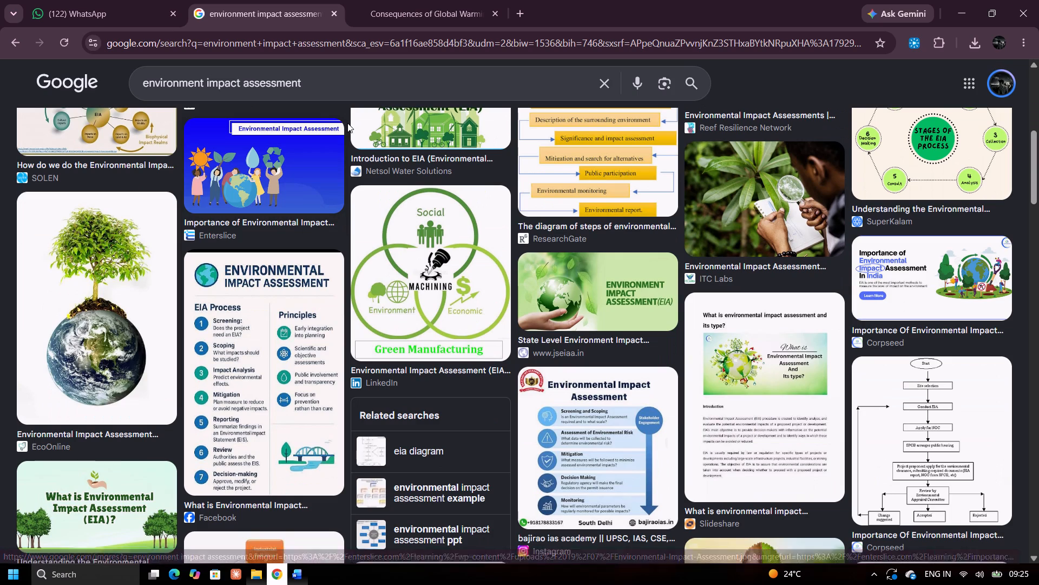
pyautogui.scroll(4, 348, 122)
pyautogui.scroll(-12, 348, 122)
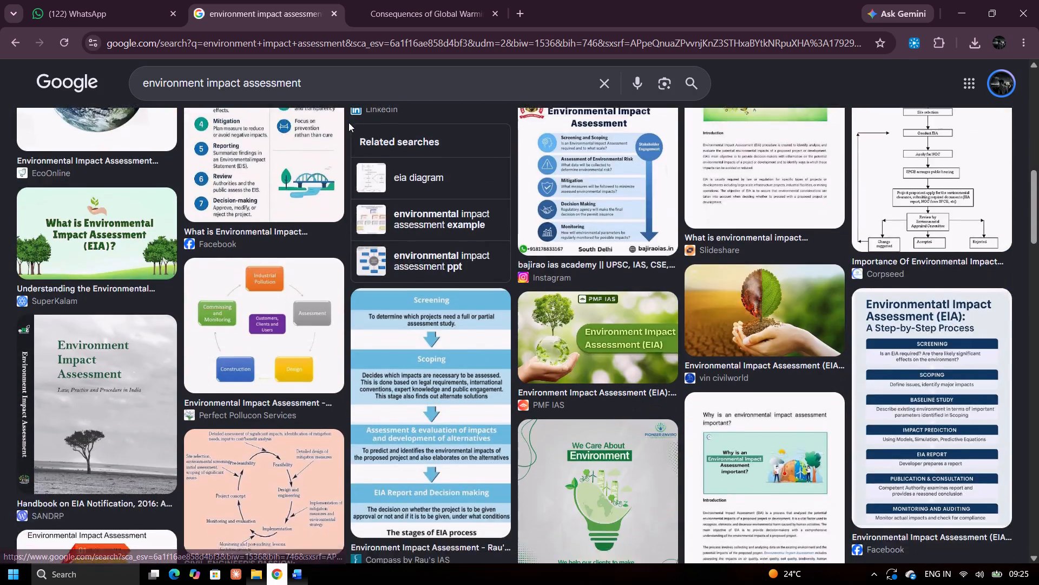
pyautogui.scroll(-1, 348, 122)
pyautogui.scroll(1, 348, 122)
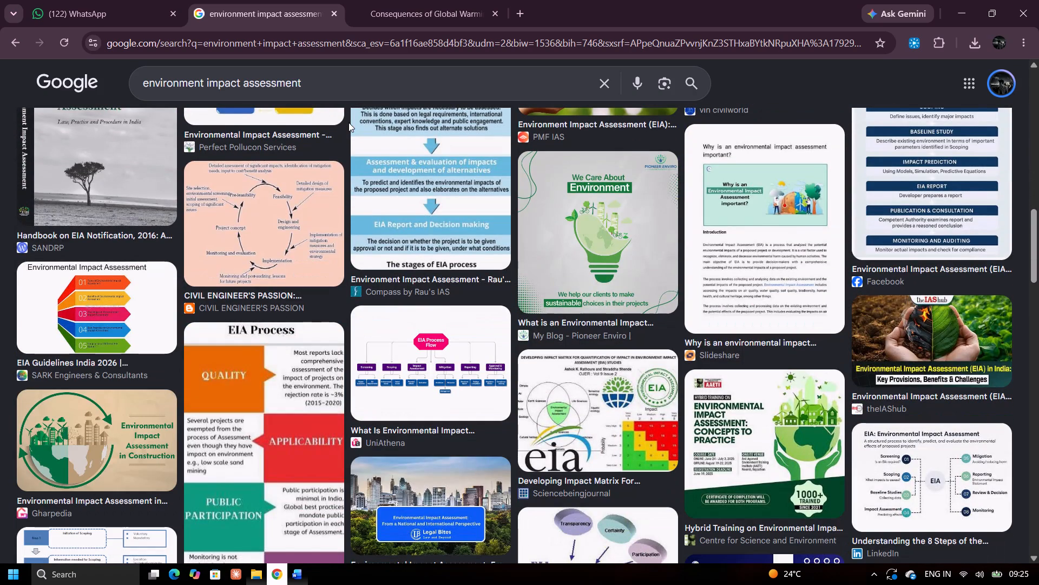
pyautogui.scroll(-1, 348, 122)
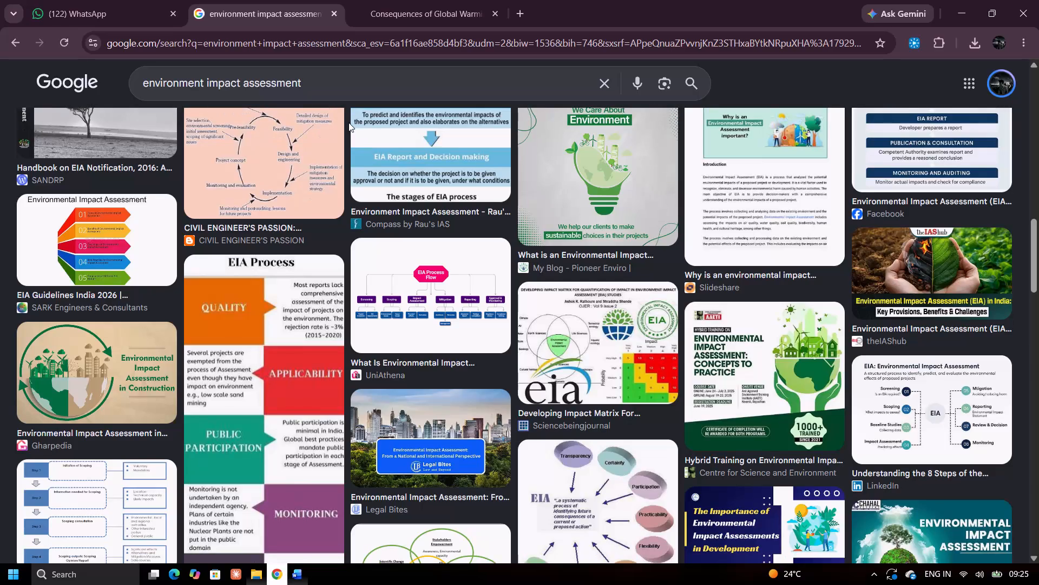
pyautogui.scroll(1, 348, 122)
pyautogui.scroll(-6, 348, 122)
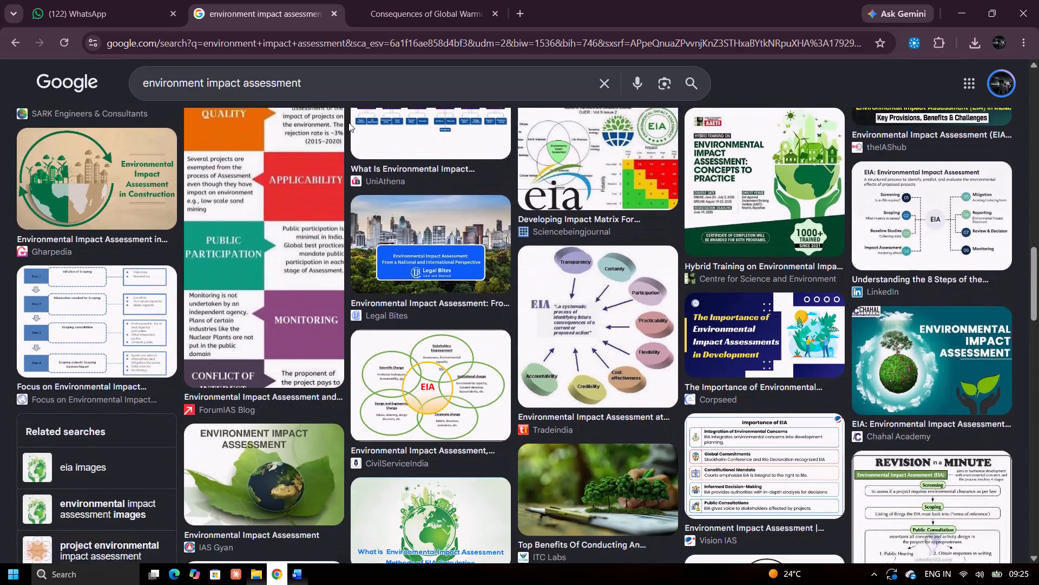
pyautogui.scroll(-2, 348, 122)
pyautogui.scroll(2, 350, 137)
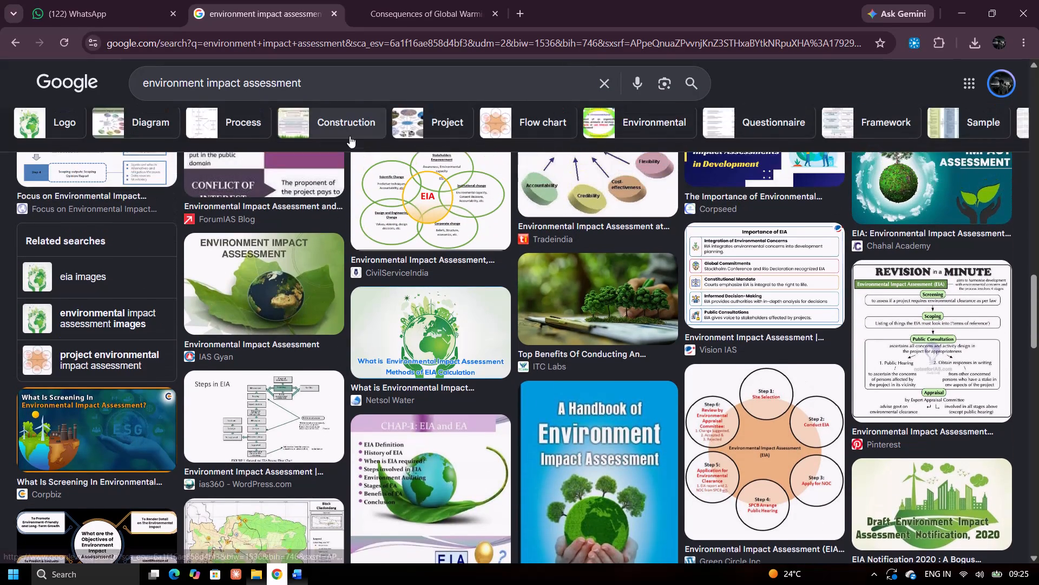
pyautogui.scroll(6, 350, 142)
pyautogui.scroll(-1, 350, 142)
pyautogui.scroll(16, 367, 155)
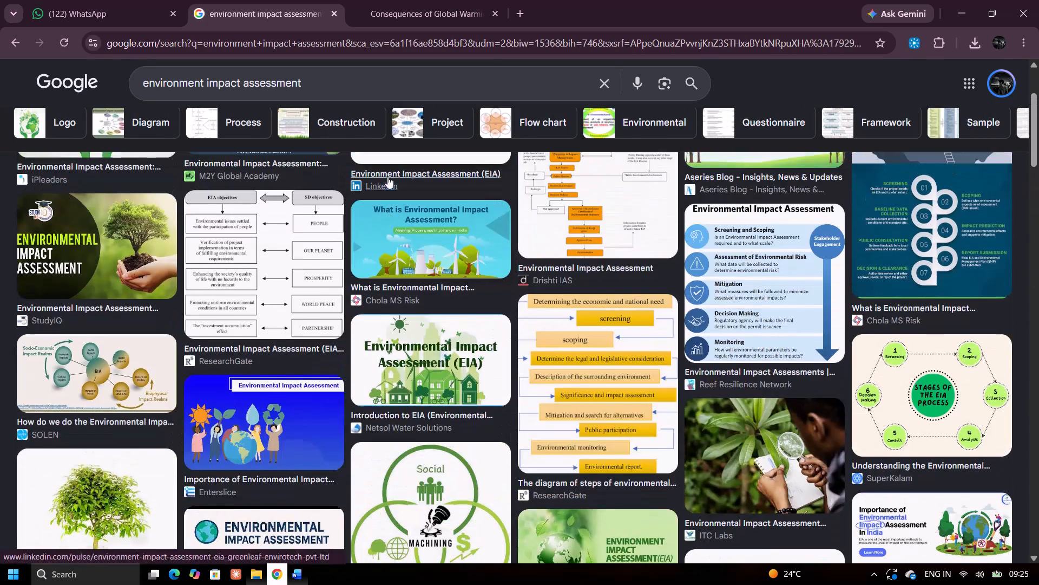
pyautogui.scroll(1, 387, 177)
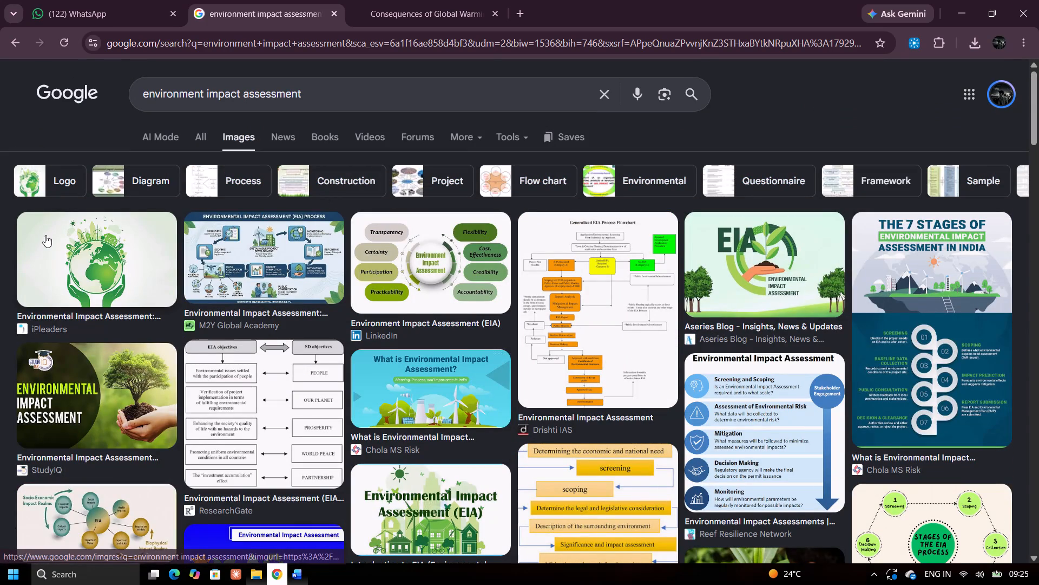
pyautogui.click(45, 235)
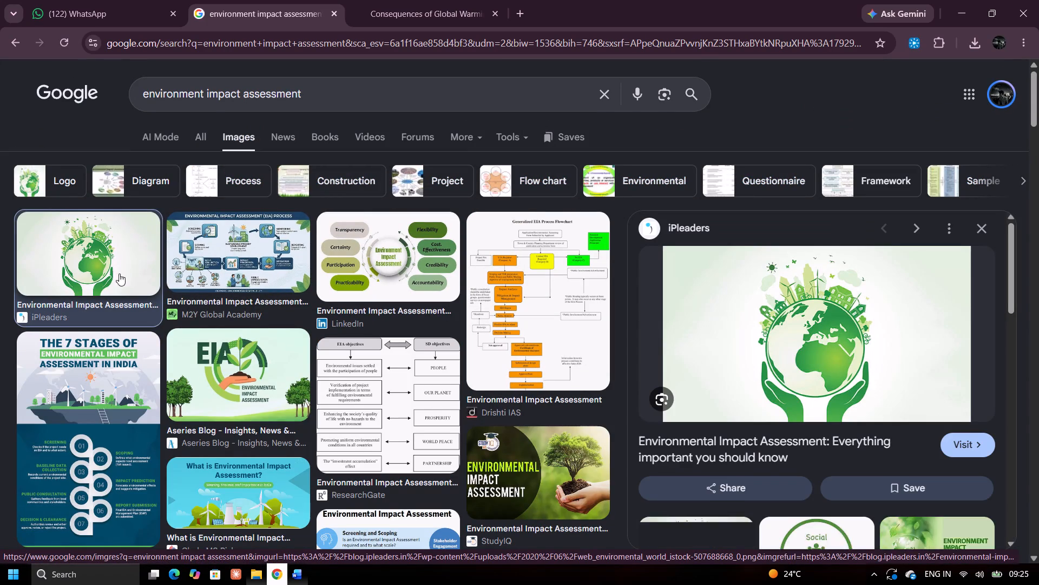
pyautogui.scroll(-5, 116, 279)
pyautogui.scroll(-5, 692, 282)
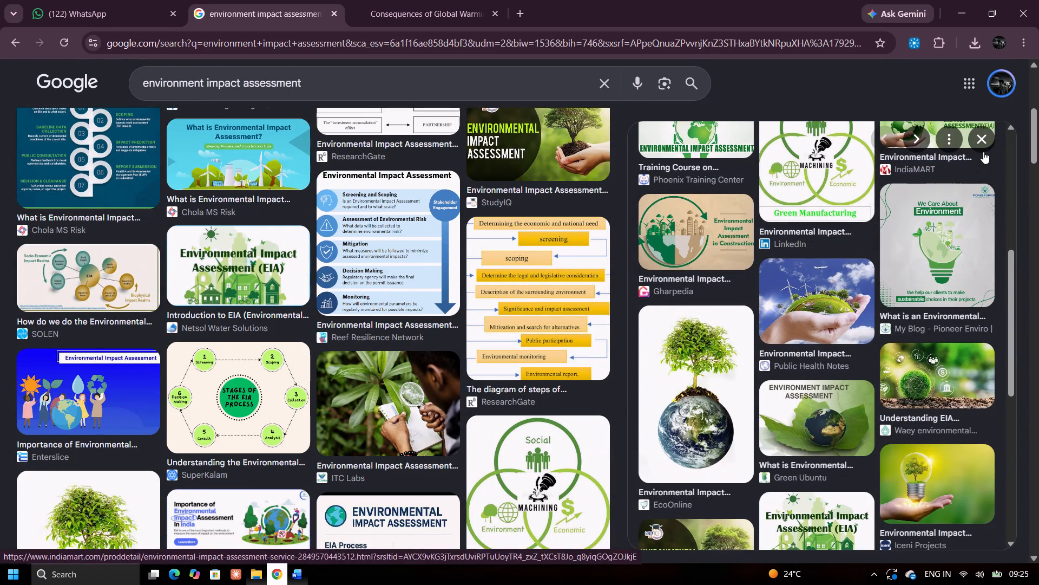
pyautogui.click(984, 145)
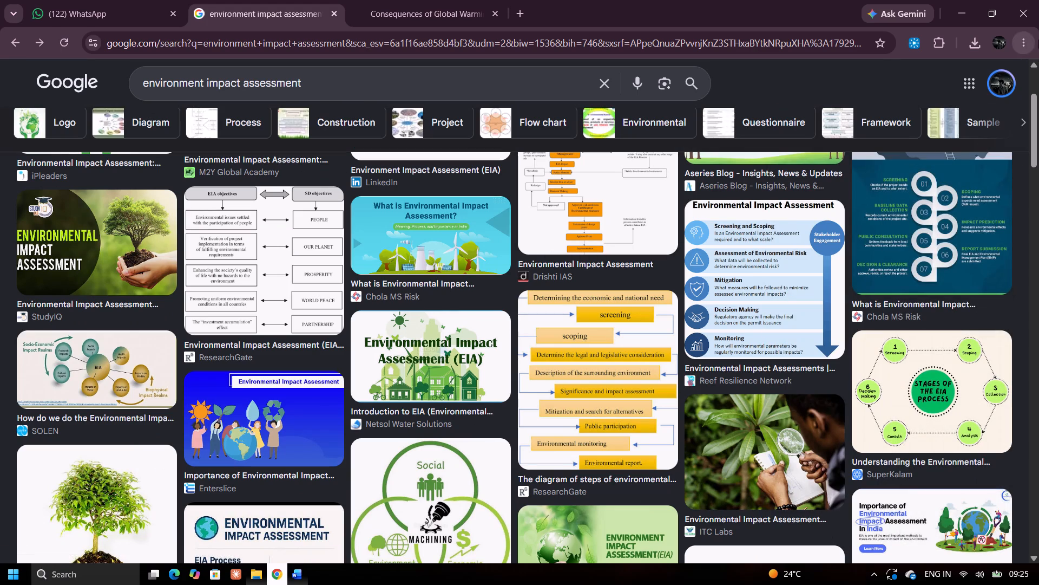
pyautogui.scroll(-7, 328, 457)
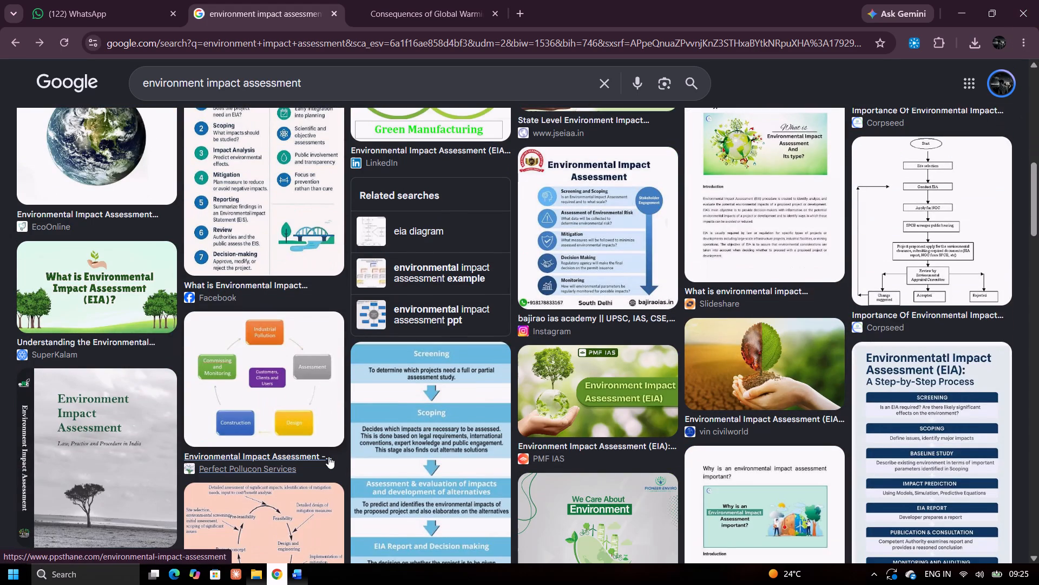
pyautogui.scroll(1, 328, 457)
pyautogui.scroll(-7, 328, 457)
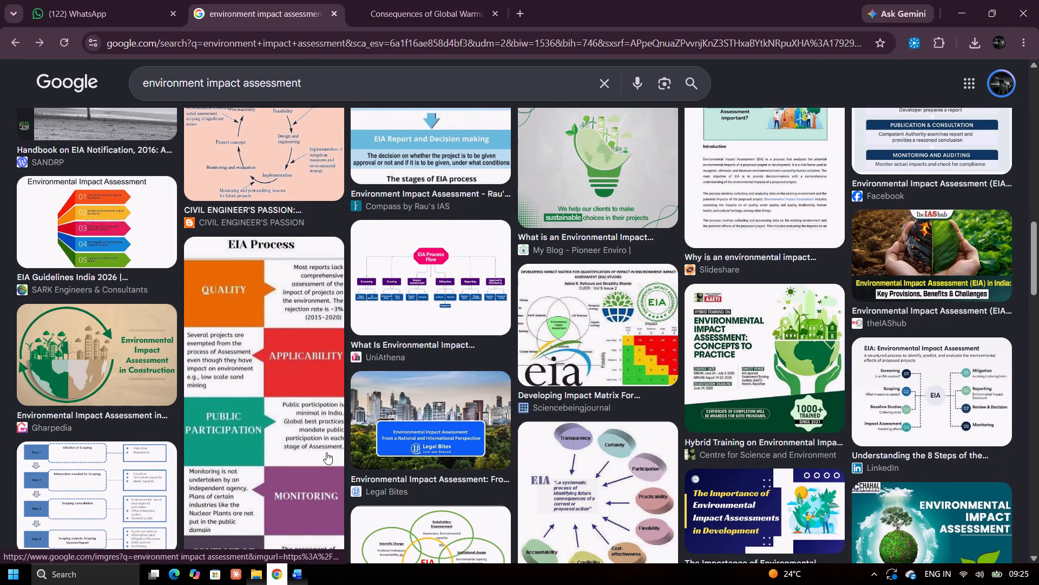
pyautogui.scroll(-4, 506, 445)
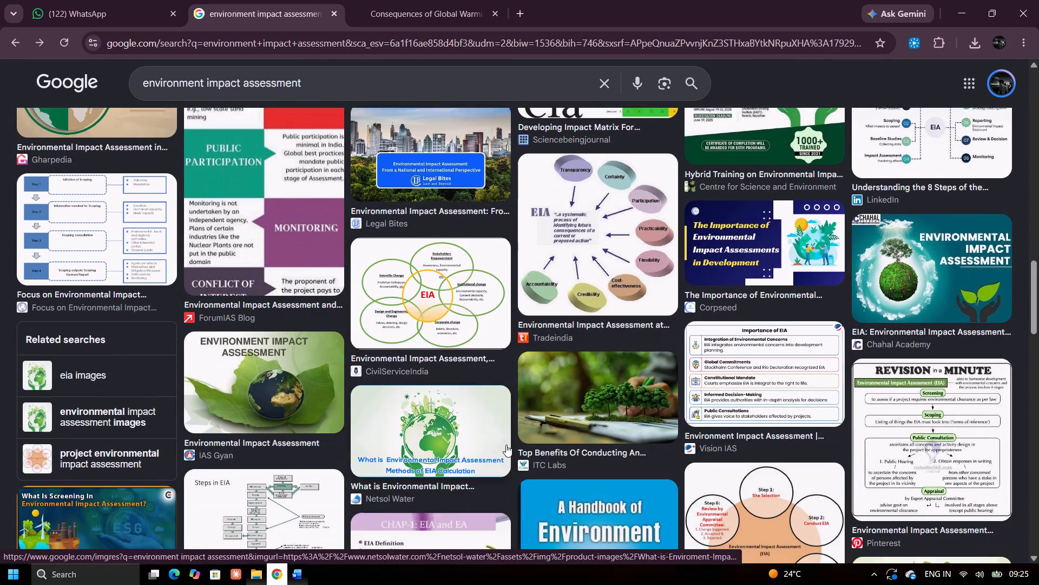
pyautogui.scroll(5, 506, 445)
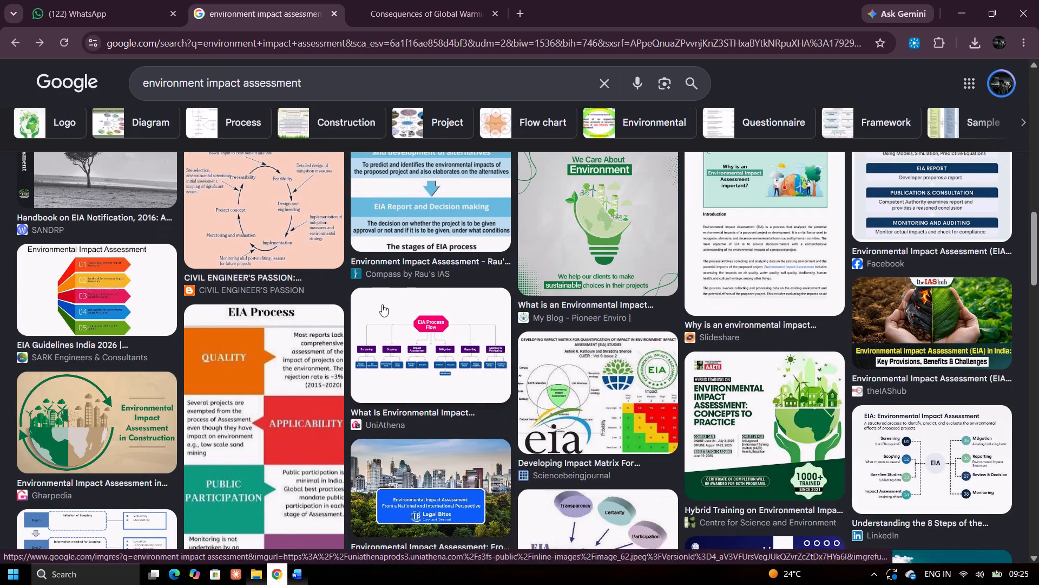
pyautogui.scroll(6, 382, 304)
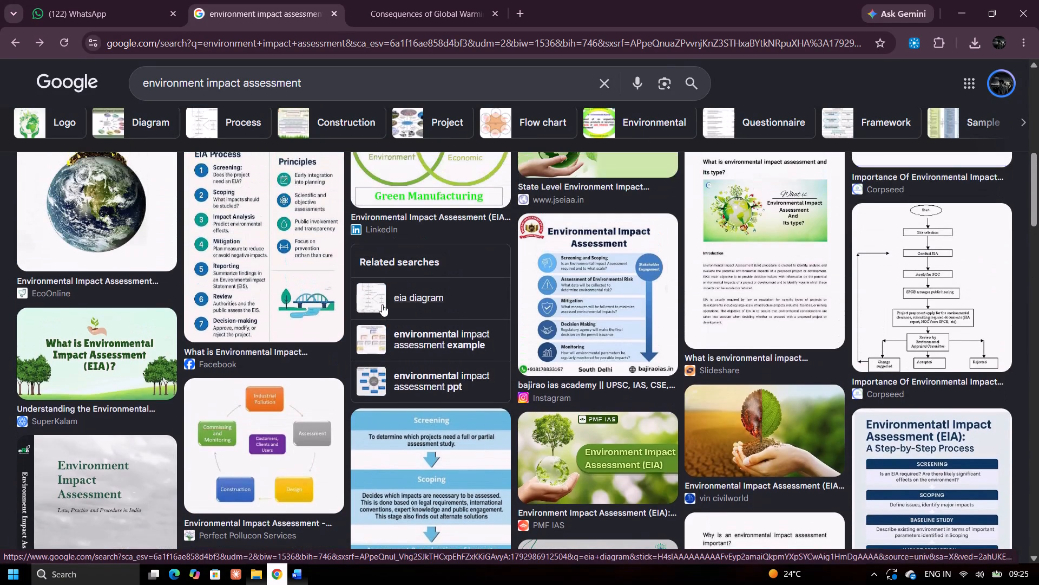
# Open the vin civilworld picture of a hand holding a half-burnt, half-green leaf and copy the image.
pyautogui.click(747, 419)
pyautogui.rightClick(764, 294)
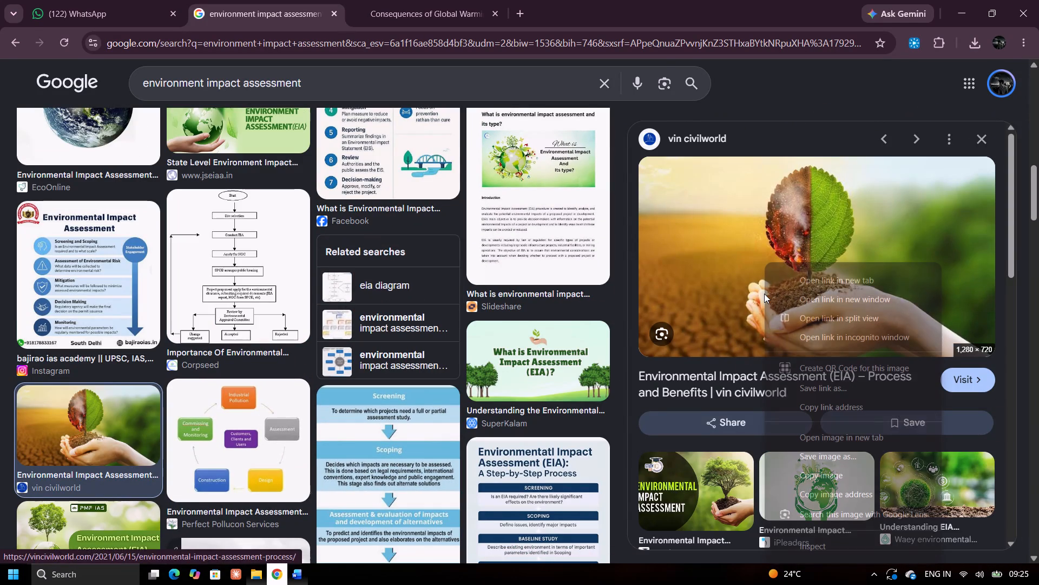
pyautogui.click(821, 472)
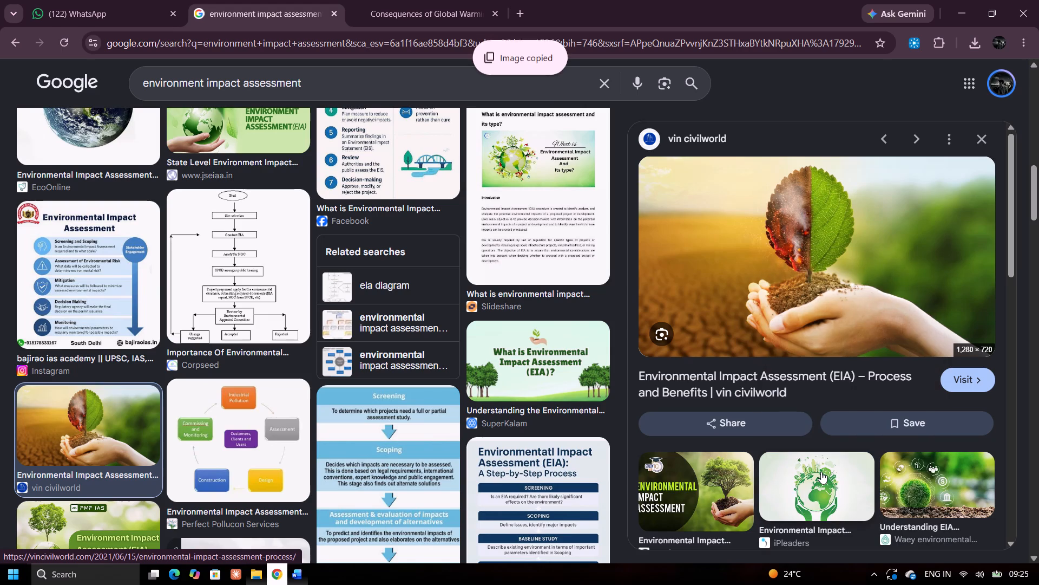
# Switch to Word and paste the copied leaf picture on the empty line below the "Save the Planet" picture.
pyautogui.click(297, 569)
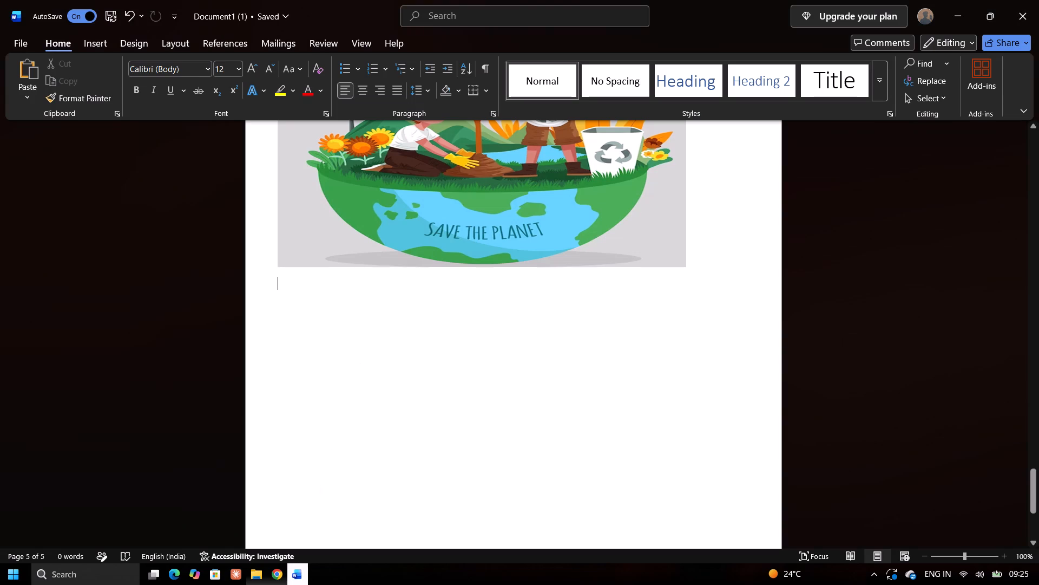
pyautogui.hotkey('ctrl', 'v')
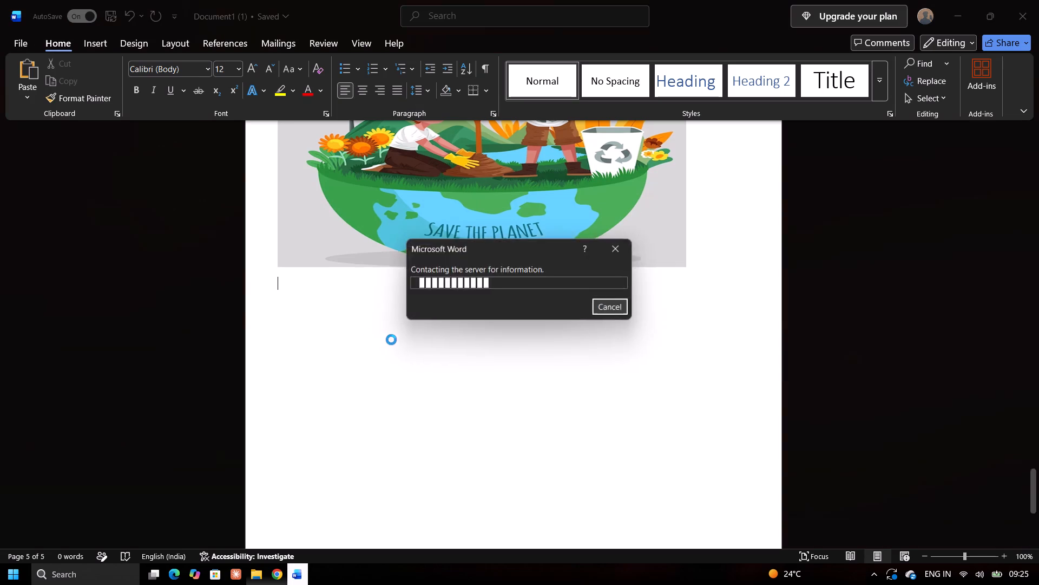
pyautogui.click(576, 401)
# Shrink the pasted leaf picture proportionally so it is slightly narrower than the "Save the Planet" picture.
pyautogui.scroll(-1, 715, 521)
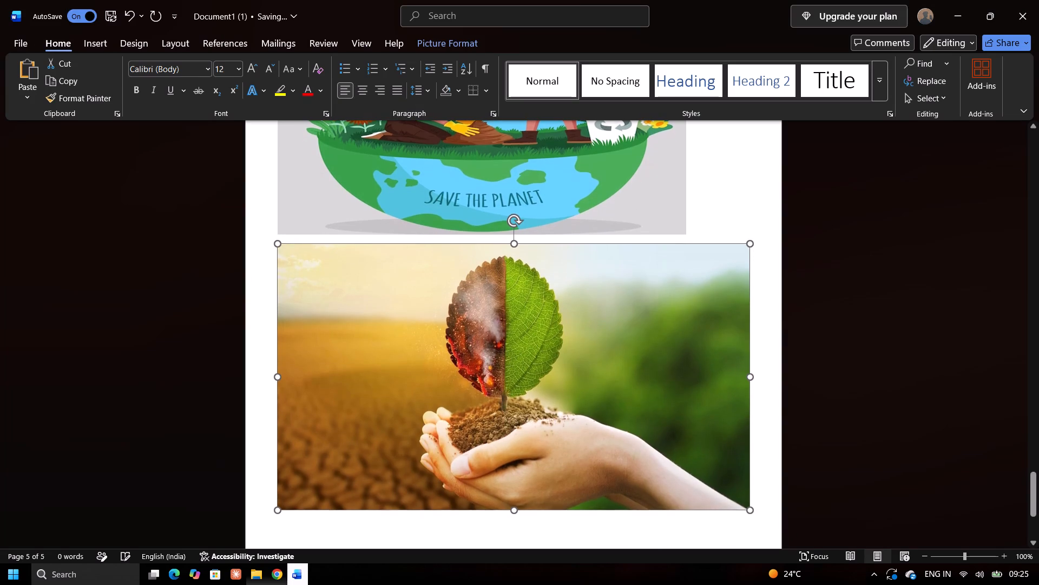
pyautogui.moveTo(749, 506); pyautogui.dragTo(638, 453)
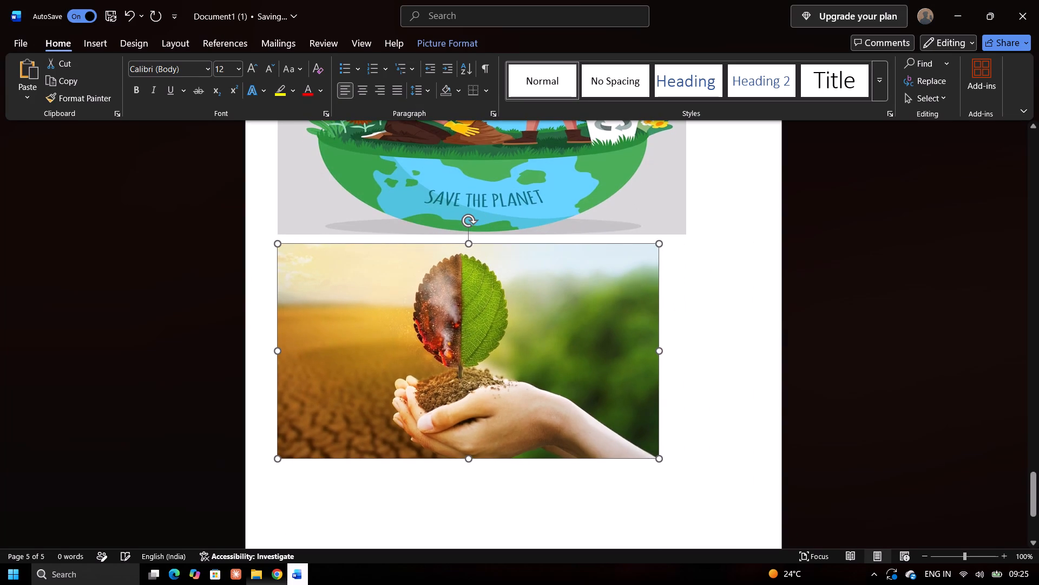
# Review the pictures on the preceding pages and return to the "Save the Planet" and leaf pictures on the last page.
pyautogui.scroll(3, 687, 453)
pyautogui.scroll(-12, 687, 453)
pyautogui.scroll(15, 687, 453)
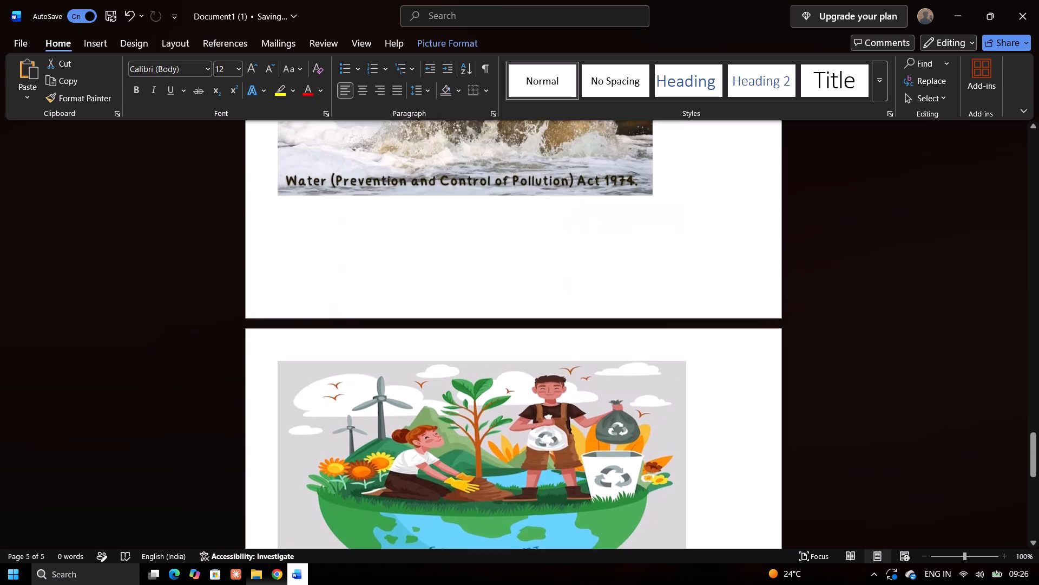
pyautogui.scroll(20, 689, 453)
pyautogui.scroll(16, 689, 453)
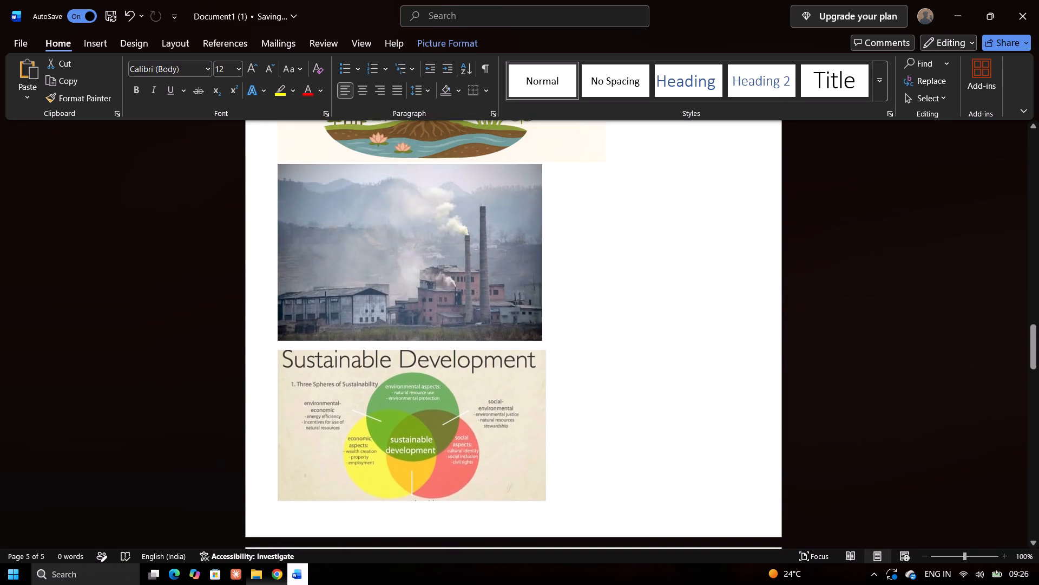
pyautogui.scroll(5, 689, 453)
pyautogui.scroll(-1, 689, 453)
pyautogui.scroll(1, 689, 453)
pyautogui.scroll(-13, 689, 453)
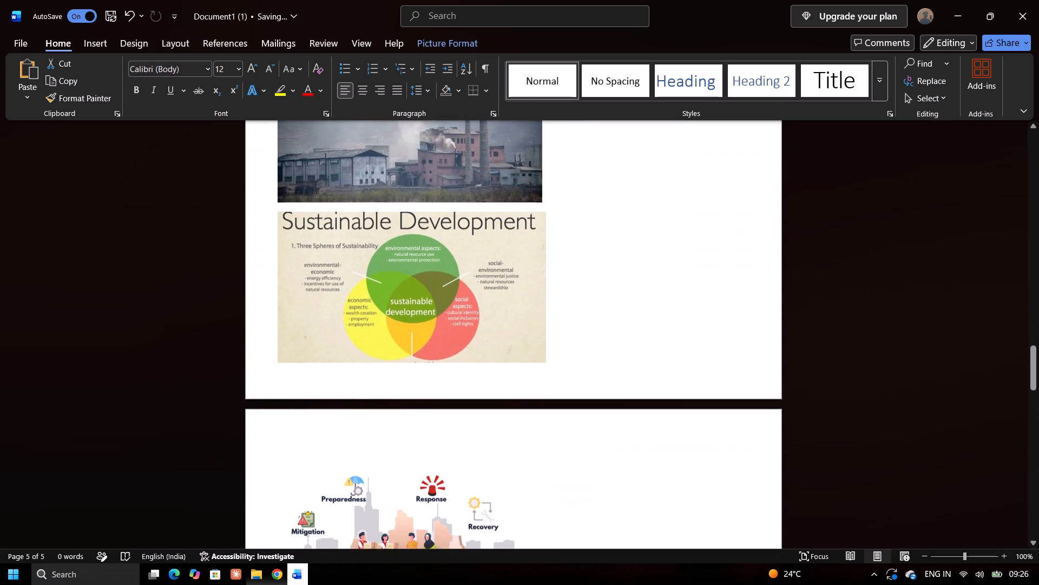
pyautogui.scroll(-13, 689, 453)
pyautogui.scroll(-8, 689, 453)
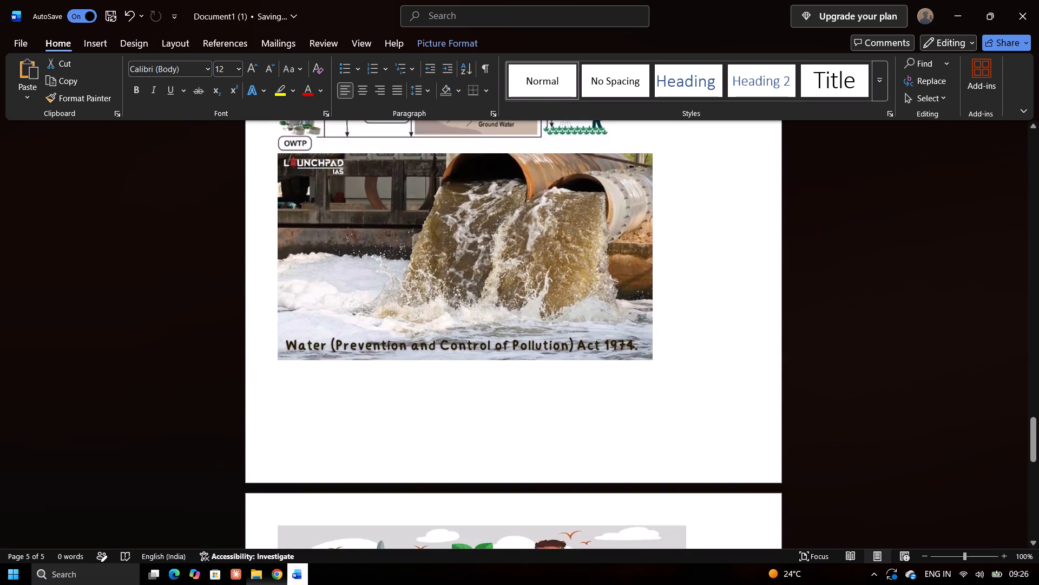
pyautogui.scroll(5, 689, 453)
pyautogui.scroll(-12, 689, 453)
pyautogui.scroll(1, 689, 453)
pyautogui.scroll(-5, 689, 453)
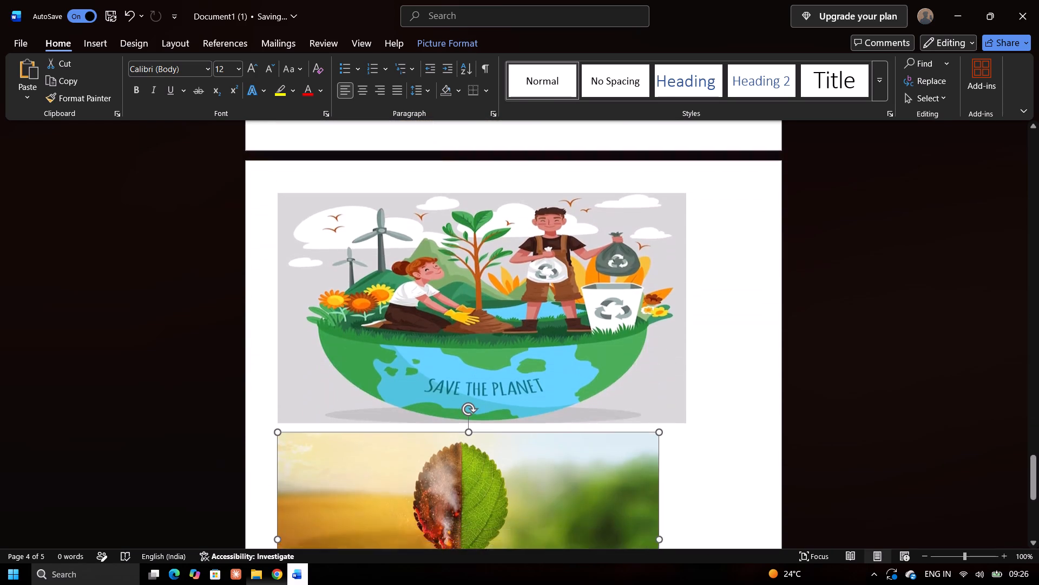
pyautogui.scroll(-6, 689, 453)
pyautogui.scroll(4, 689, 453)
pyautogui.click(417, 378)
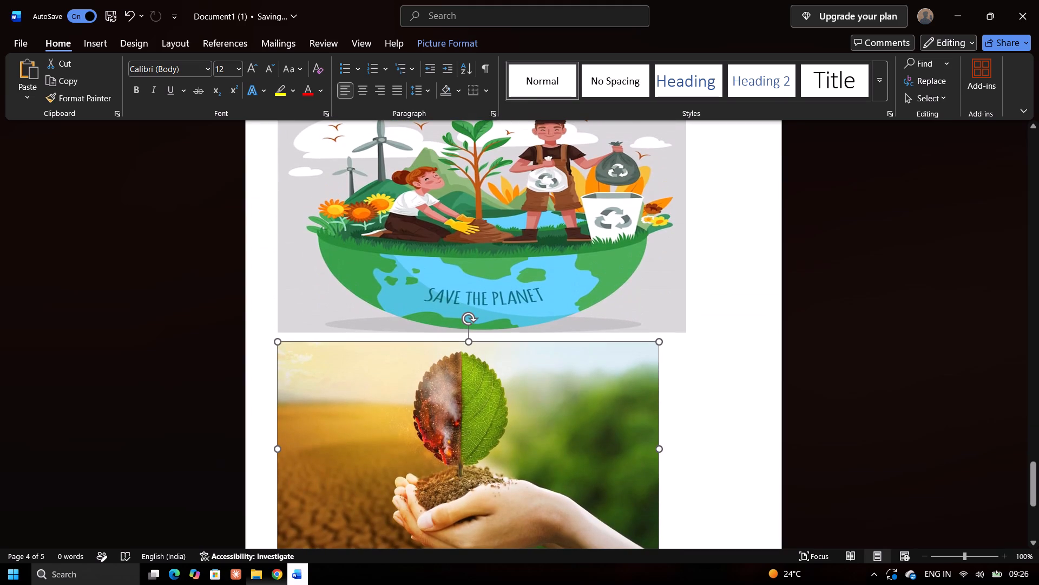
# Rotate the leaf picture below the "Save the Planet" picture 90° clockwise.
pyautogui.rightClick(417, 378)
pyautogui.click(222, 402)
pyautogui.moveTo(466, 317); pyautogui.dragTo(641, 349)
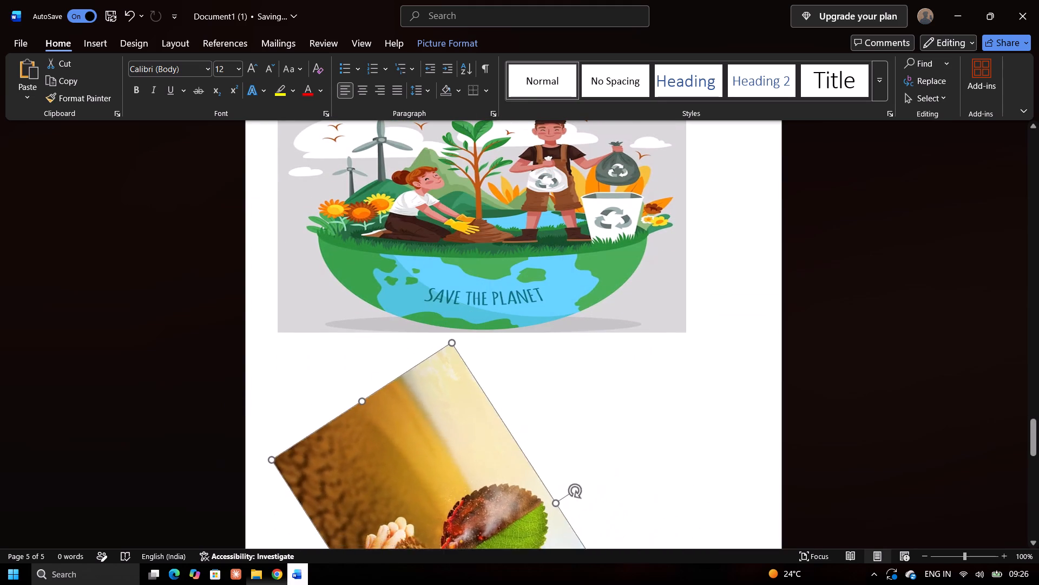
pyautogui.moveTo(641, 349); pyautogui.dragTo(735, 457)
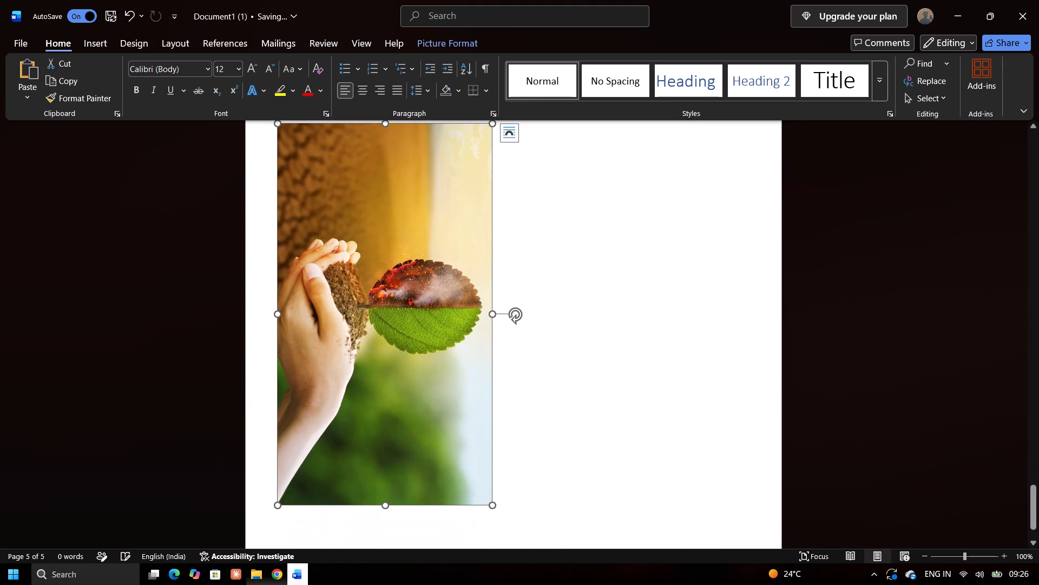
# Shrink the rotated leaf picture proportionally to about four fifths of its size.
pyautogui.scroll(5, 376, 409)
pyautogui.moveTo(337, 472); pyautogui.dragTo(378, 374)
pyautogui.scroll(-7, 479, 432)
pyautogui.moveTo(494, 441); pyautogui.dragTo(450, 356)
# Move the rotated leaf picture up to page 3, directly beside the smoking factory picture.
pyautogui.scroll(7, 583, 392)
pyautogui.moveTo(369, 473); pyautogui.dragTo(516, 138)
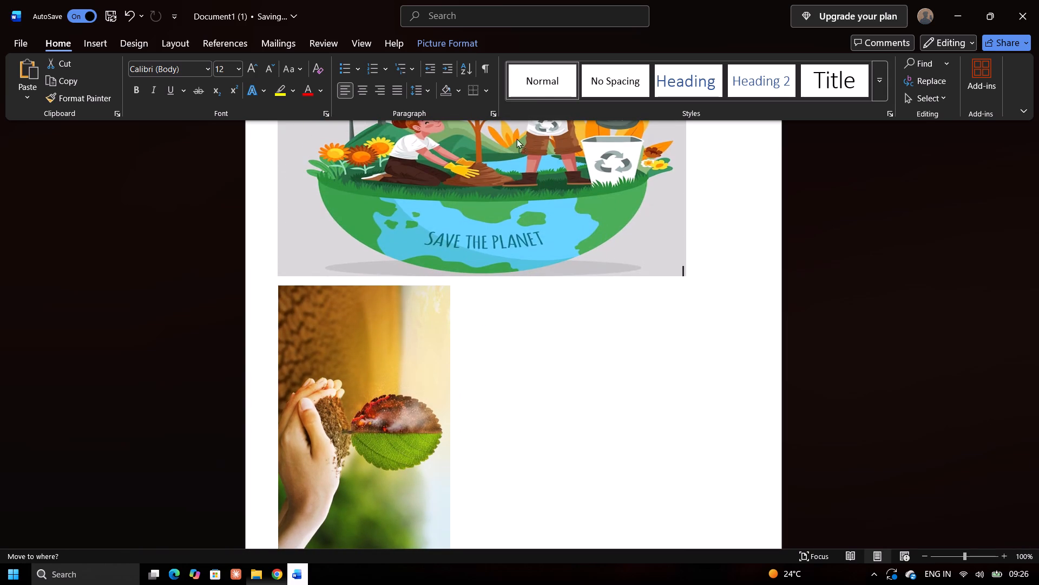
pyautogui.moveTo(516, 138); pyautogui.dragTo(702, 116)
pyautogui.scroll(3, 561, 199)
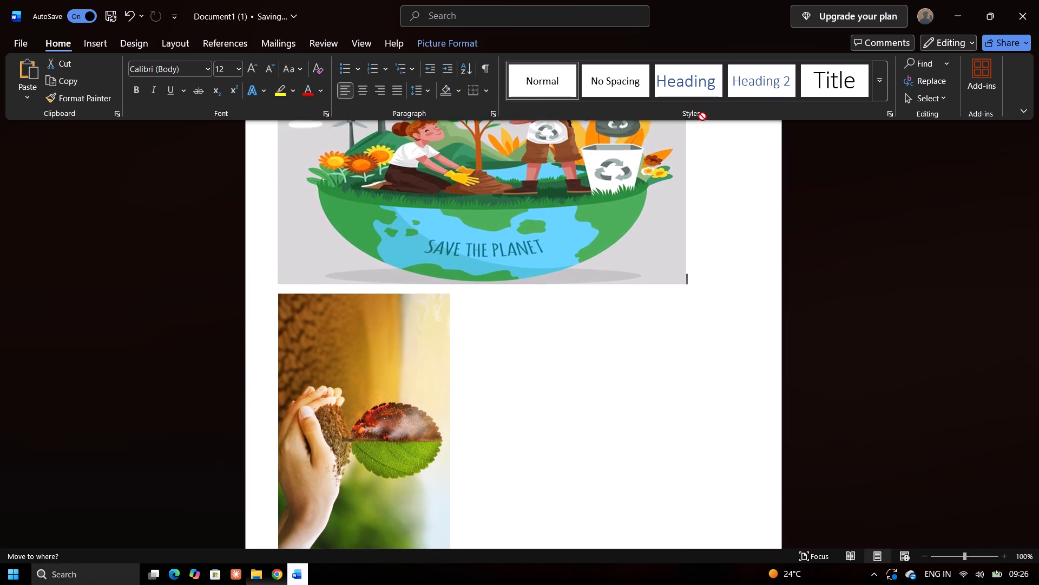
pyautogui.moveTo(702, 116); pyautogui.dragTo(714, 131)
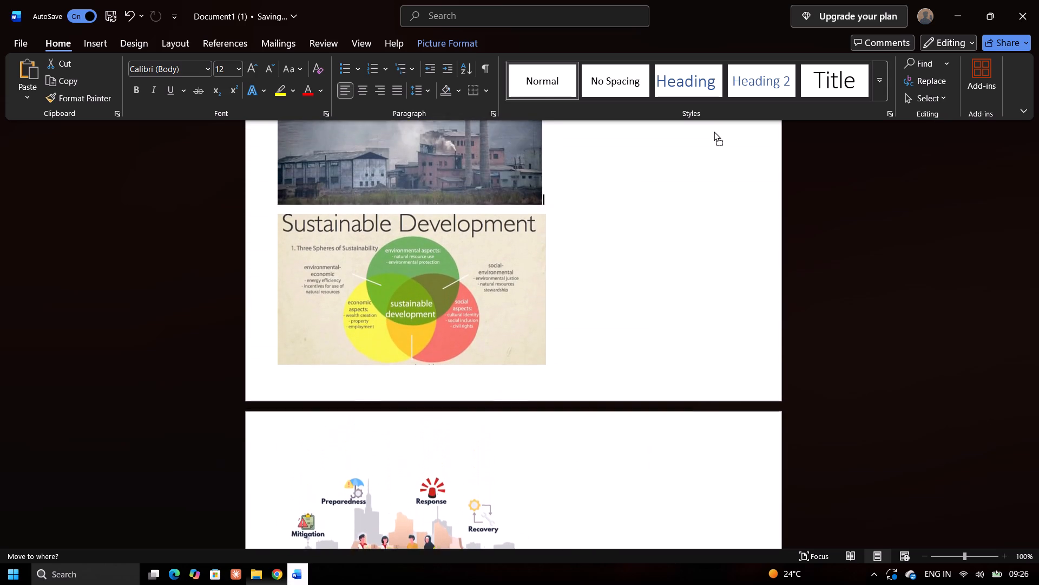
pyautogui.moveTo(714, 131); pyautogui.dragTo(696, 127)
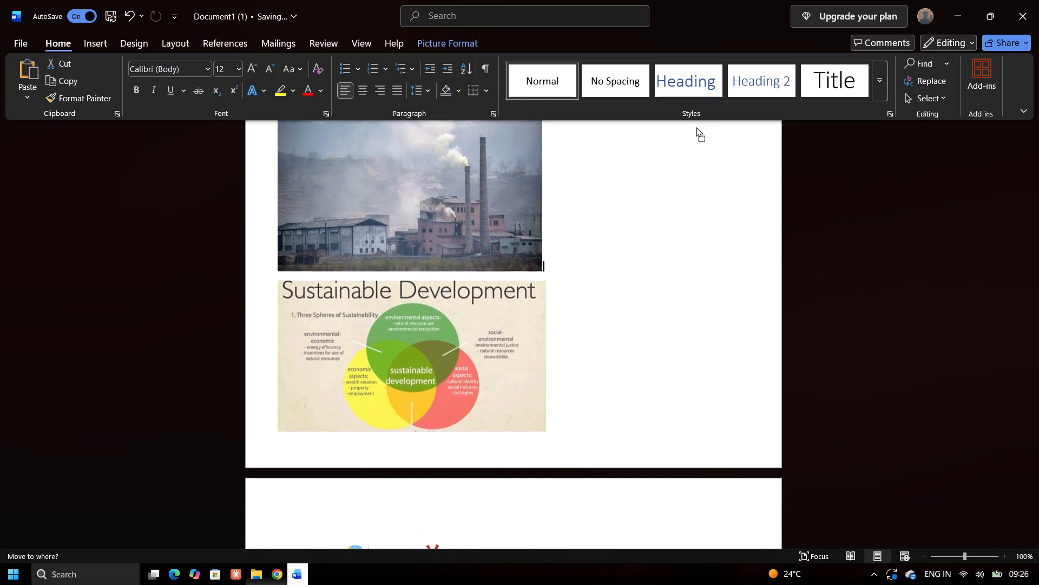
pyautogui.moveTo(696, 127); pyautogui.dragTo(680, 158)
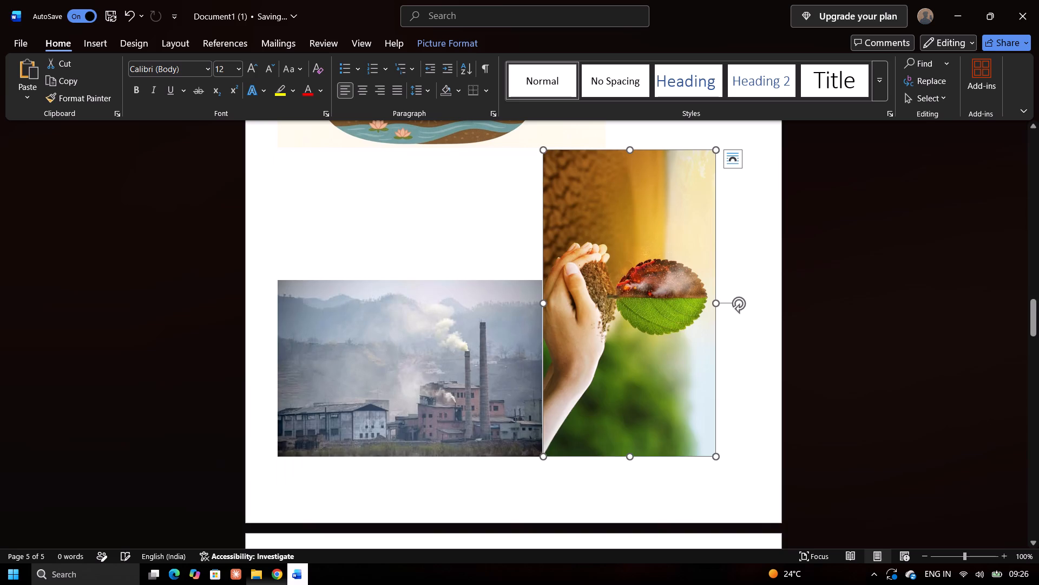
# Examine how the pictures are distributed over the pages, from the noise pollution picture to the "Save the Planet" picture.
pyautogui.scroll(-19, 630, 258)
pyautogui.scroll(1, 630, 258)
pyautogui.scroll(-1, 630, 258)
pyautogui.scroll(1, 630, 258)
pyautogui.scroll(-3, 630, 258)
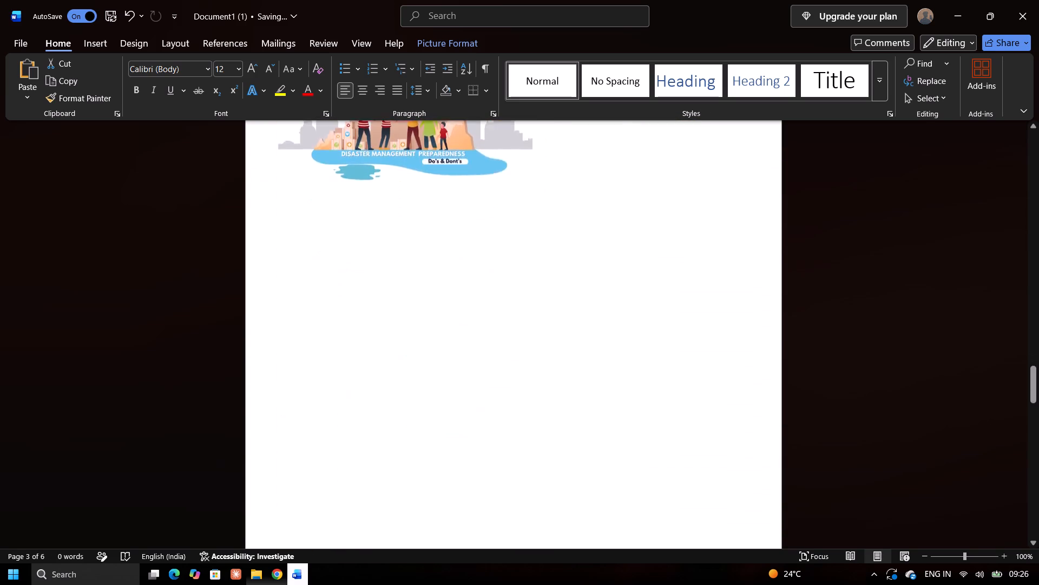
pyautogui.scroll(-18, 630, 258)
pyautogui.scroll(1, 630, 258)
pyautogui.scroll(-20, 630, 258)
pyautogui.scroll(-1, 630, 258)
pyautogui.scroll(1, 630, 258)
pyautogui.scroll(-7, 630, 258)
pyautogui.scroll(9, 630, 258)
pyautogui.scroll(-16, 630, 258)
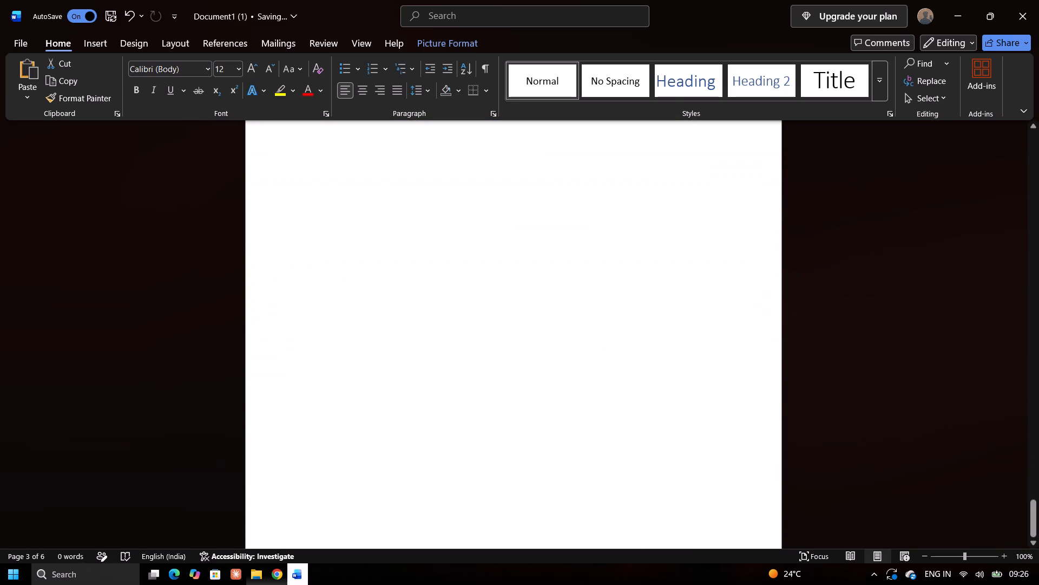
pyautogui.scroll(-7, 630, 258)
pyautogui.scroll(20, 630, 258)
pyautogui.scroll(3, 630, 258)
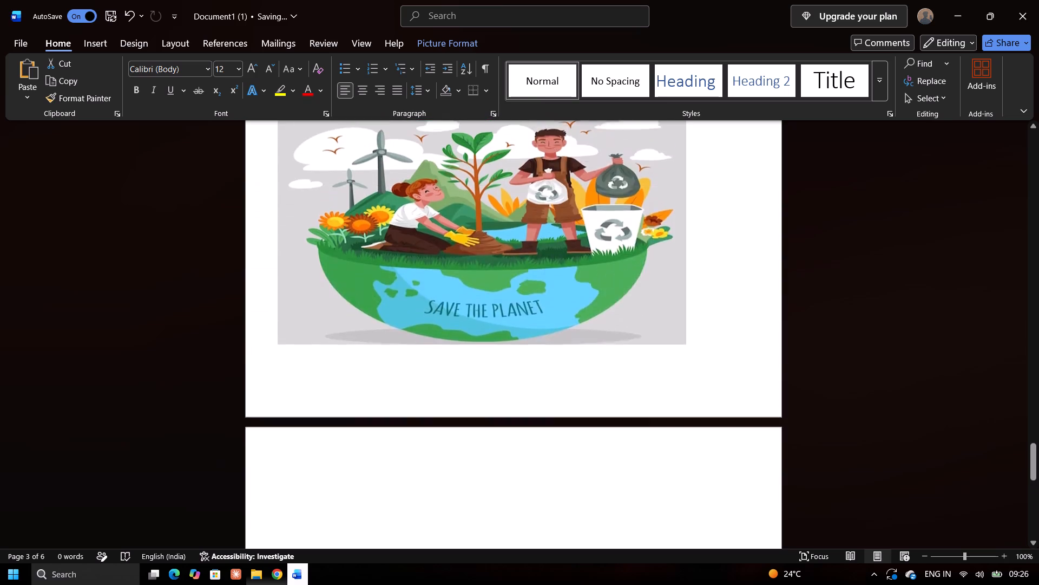
pyautogui.scroll(20, 630, 258)
pyautogui.scroll(4, 630, 258)
pyautogui.scroll(-1, 615, 298)
pyautogui.scroll(10, 615, 298)
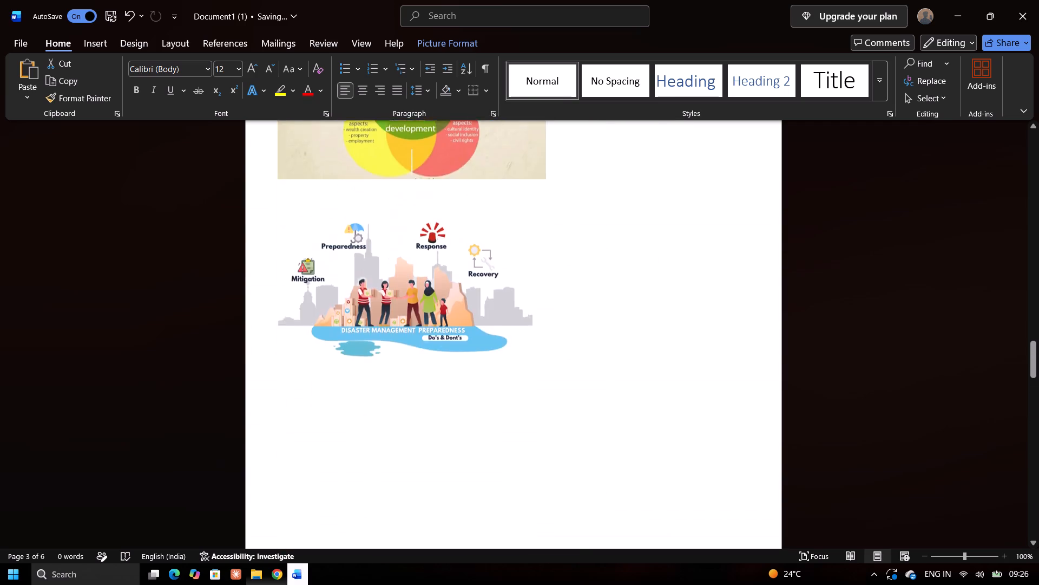
pyautogui.scroll(20, 606, 315)
pyautogui.scroll(10, 606, 315)
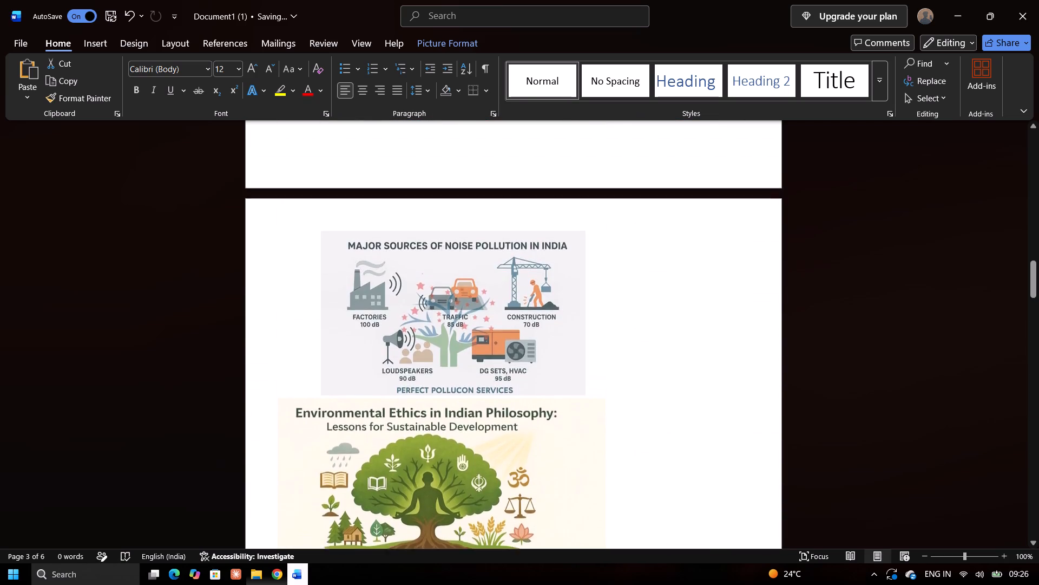
pyautogui.scroll(5, 606, 315)
pyautogui.scroll(-13, 606, 315)
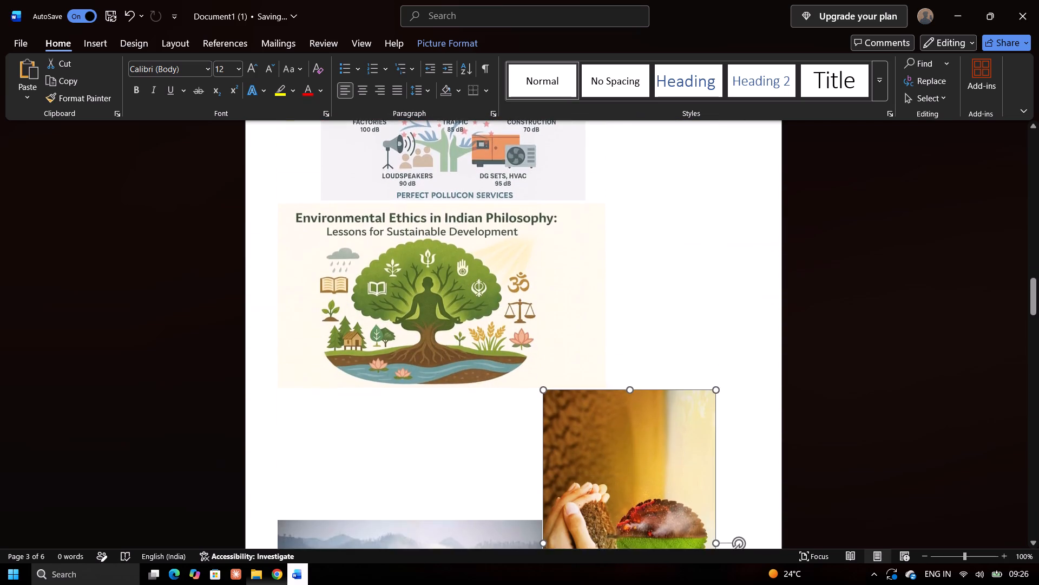
pyautogui.scroll(-8, 606, 315)
pyautogui.scroll(1, 606, 315)
pyautogui.scroll(-10, 606, 315)
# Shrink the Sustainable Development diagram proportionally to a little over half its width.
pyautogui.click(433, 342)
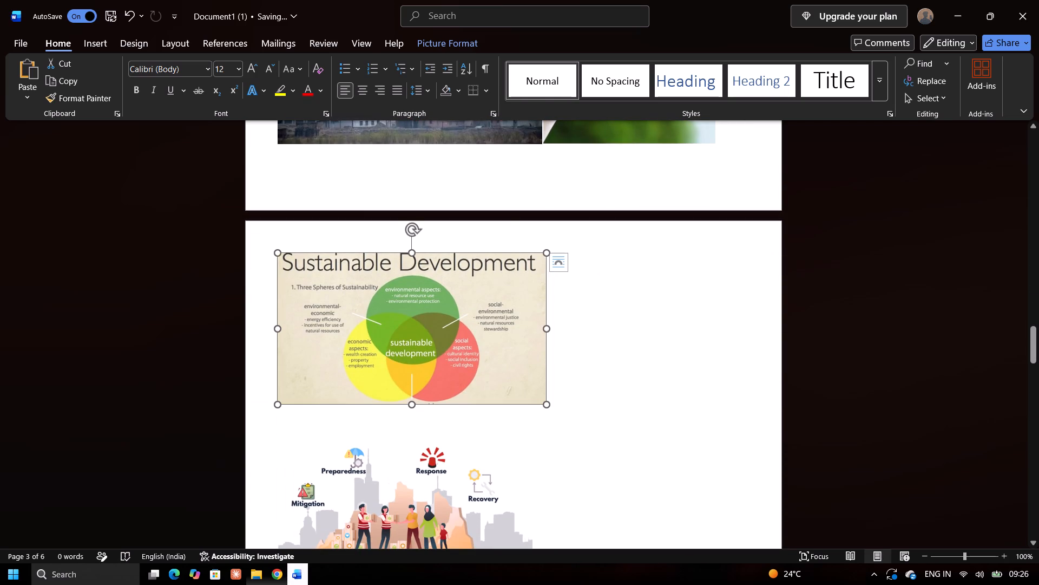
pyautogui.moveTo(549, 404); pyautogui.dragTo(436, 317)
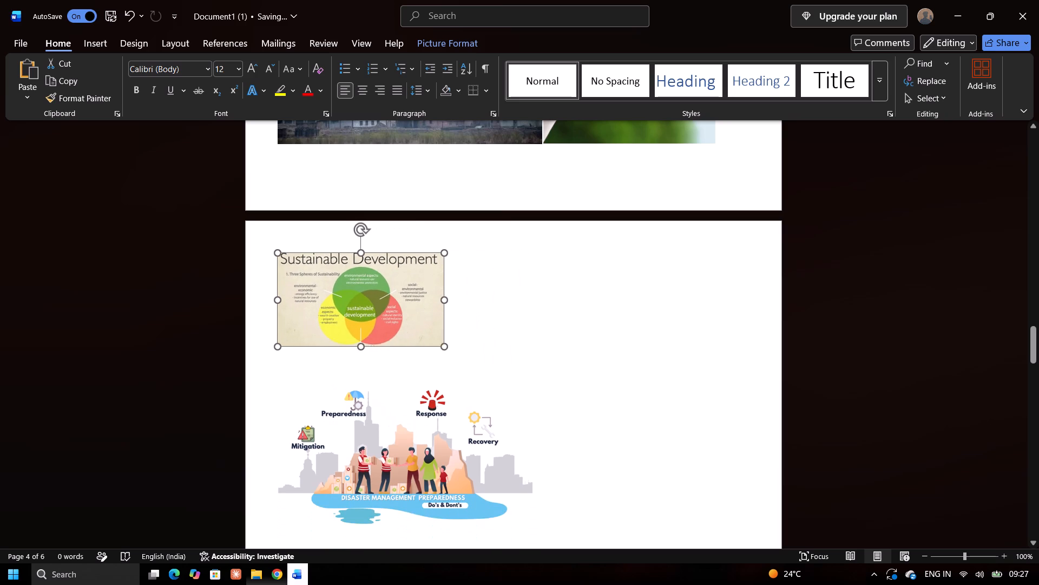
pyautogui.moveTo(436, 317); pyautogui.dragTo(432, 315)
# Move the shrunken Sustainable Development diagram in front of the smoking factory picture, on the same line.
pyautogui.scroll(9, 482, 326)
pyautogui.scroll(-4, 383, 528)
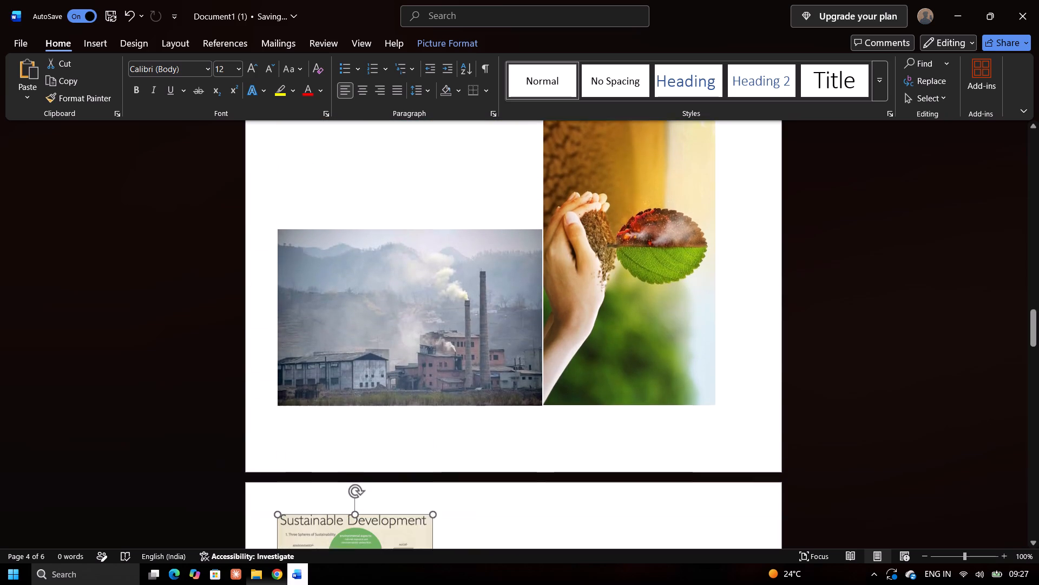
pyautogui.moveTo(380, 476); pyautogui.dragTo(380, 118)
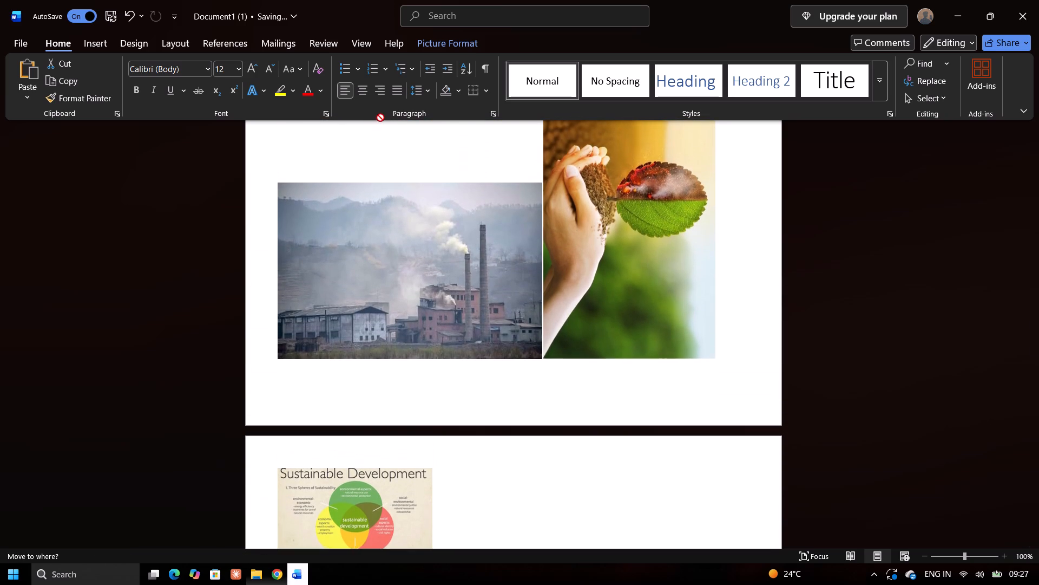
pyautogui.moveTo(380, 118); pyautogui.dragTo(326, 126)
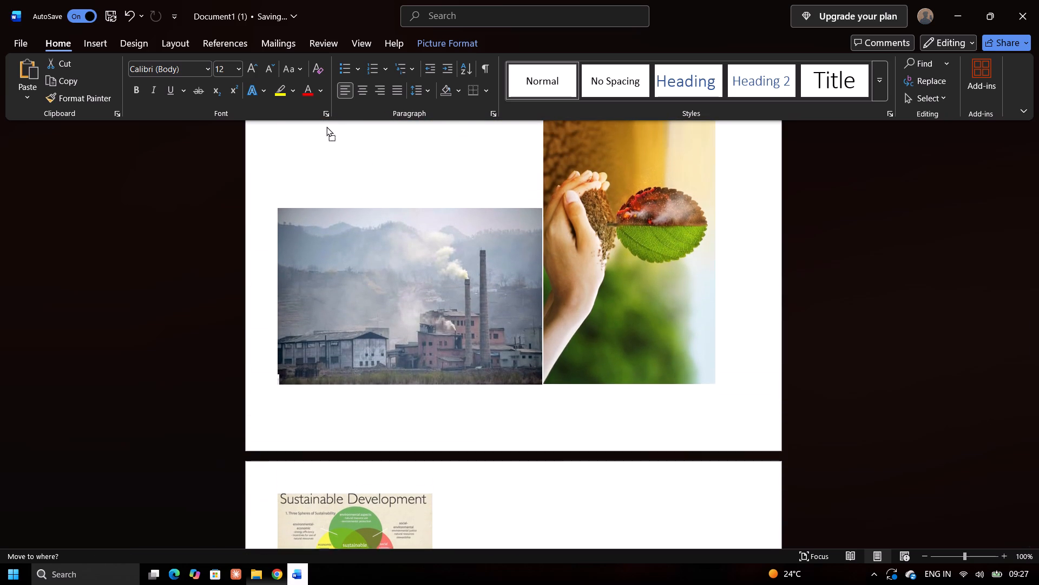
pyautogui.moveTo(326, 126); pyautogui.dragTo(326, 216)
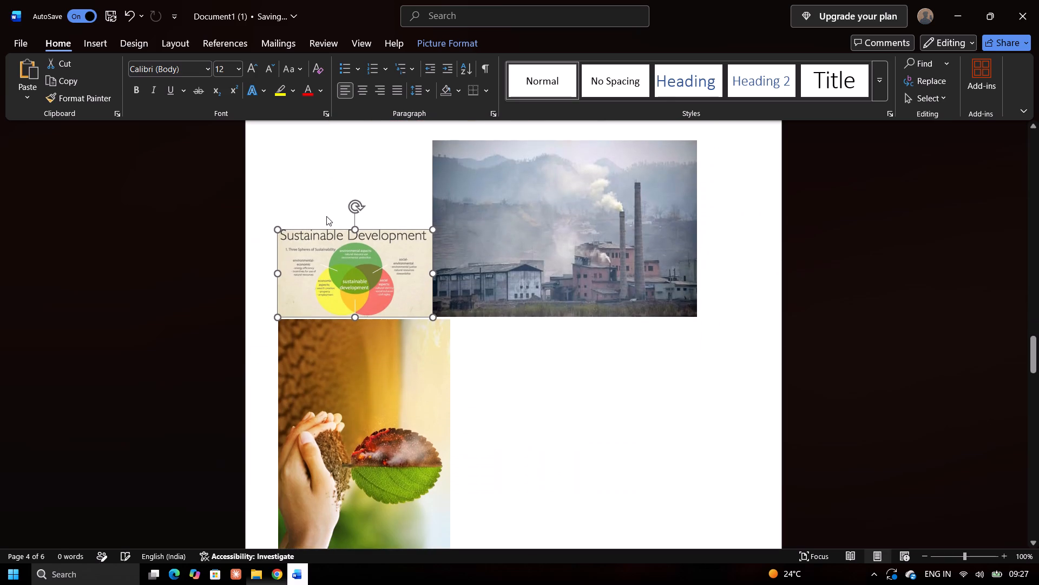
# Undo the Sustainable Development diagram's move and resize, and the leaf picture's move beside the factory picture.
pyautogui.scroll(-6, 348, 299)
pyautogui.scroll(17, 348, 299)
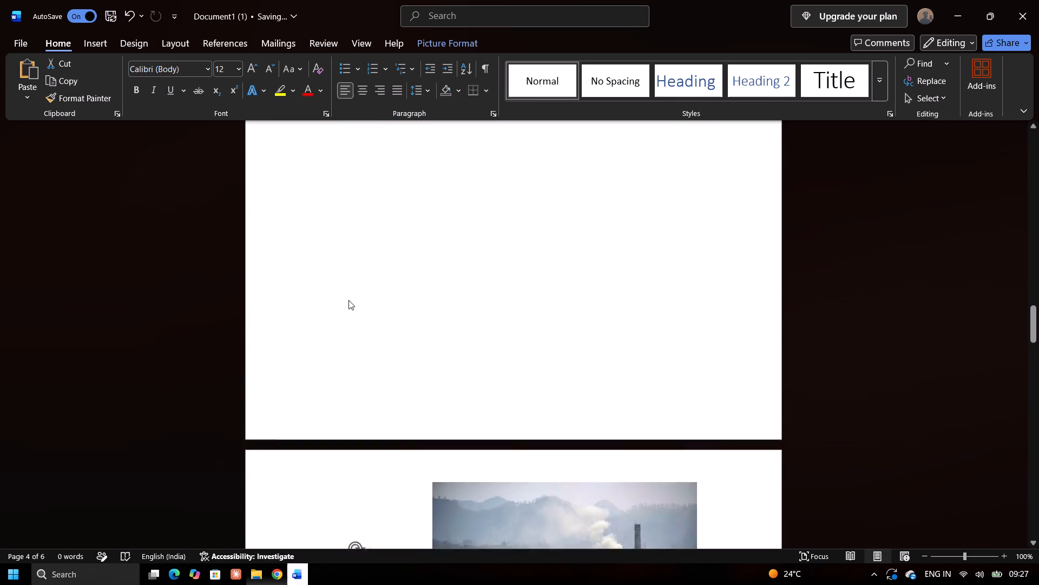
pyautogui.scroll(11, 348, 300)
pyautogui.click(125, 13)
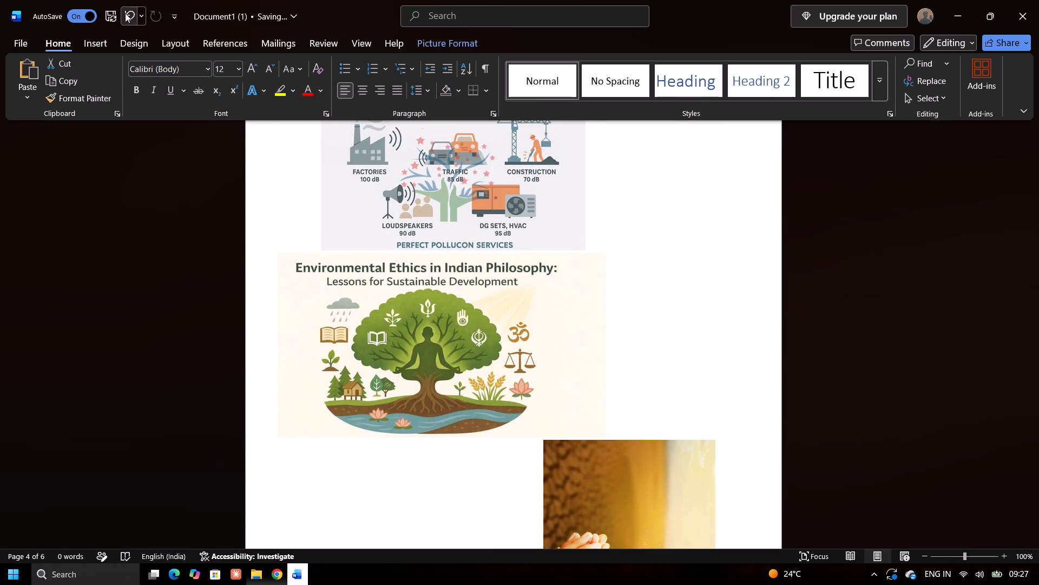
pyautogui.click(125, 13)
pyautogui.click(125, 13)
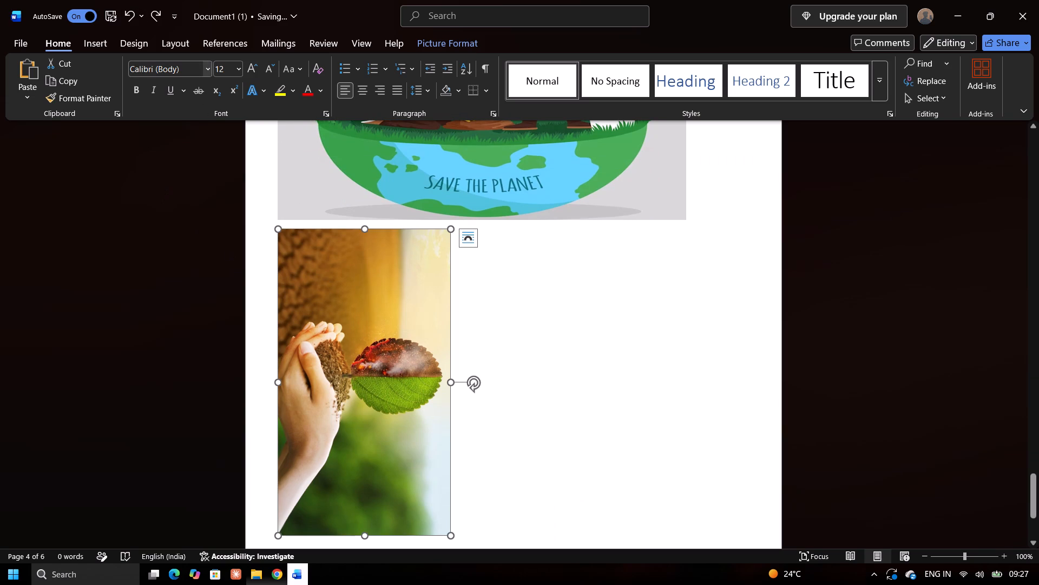
# Review the pictures on the pages between the rotated leaf picture and the Disaster Management Preparedness picture.
pyautogui.scroll(-5, 323, 258)
pyautogui.scroll(10, 323, 258)
pyautogui.scroll(-1, 327, 261)
pyautogui.scroll(1, 327, 261)
pyautogui.scroll(-1, 327, 261)
pyautogui.scroll(9, 327, 261)
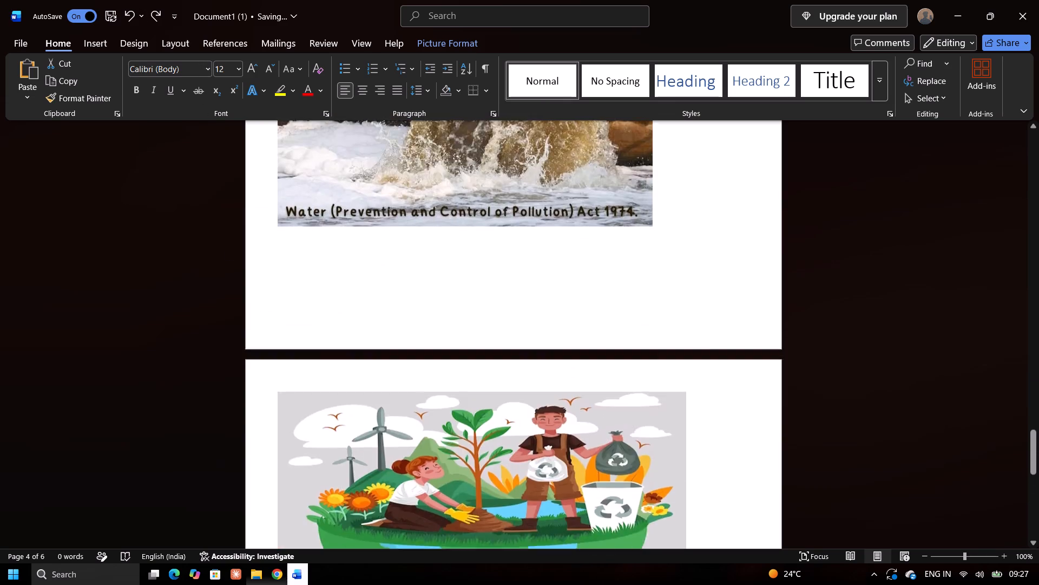
pyautogui.scroll(12, 327, 261)
pyautogui.scroll(-1, 330, 258)
pyautogui.scroll(6, 330, 258)
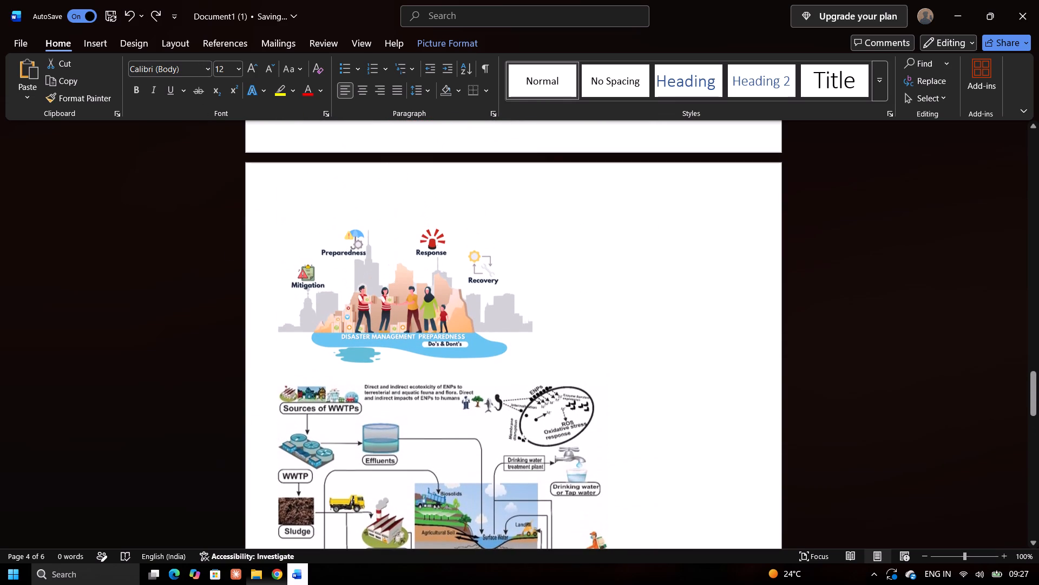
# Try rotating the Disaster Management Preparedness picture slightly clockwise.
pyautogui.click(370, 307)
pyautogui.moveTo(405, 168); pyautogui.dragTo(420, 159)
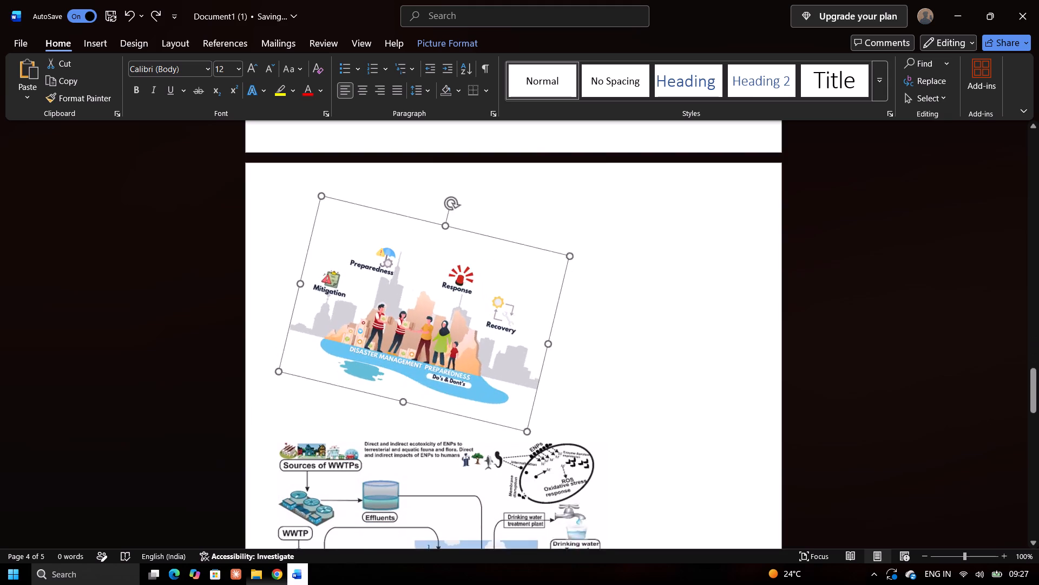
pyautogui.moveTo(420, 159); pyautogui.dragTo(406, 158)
# Shrink the Water (Prevention and Control of Pollution) Act 1974 picture proportionally to a little over half its width.
pyautogui.scroll(-6, 450, 352)
pyautogui.scroll(1, 450, 360)
pyautogui.scroll(-1, 450, 360)
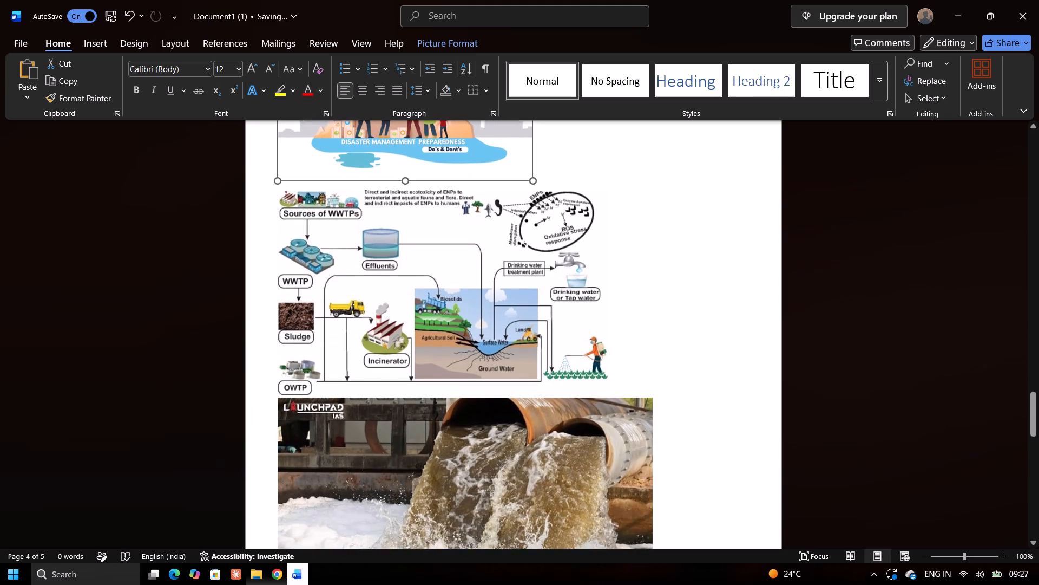
pyautogui.scroll(-5, 450, 360)
pyautogui.click(456, 351)
pyautogui.scroll(-5, 456, 351)
pyautogui.scroll(3, 456, 351)
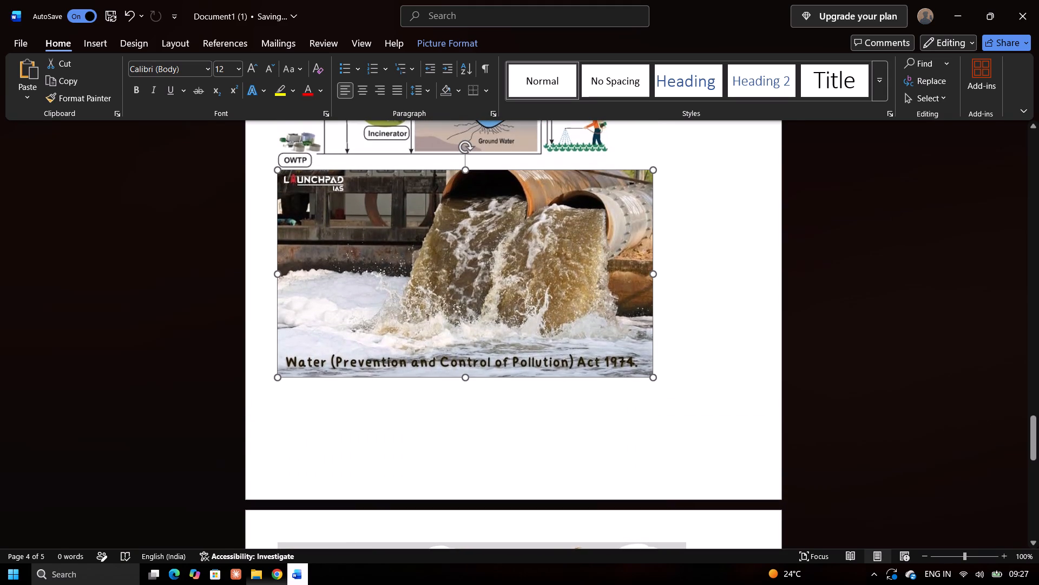
pyautogui.moveTo(652, 377); pyautogui.dragTo(490, 332)
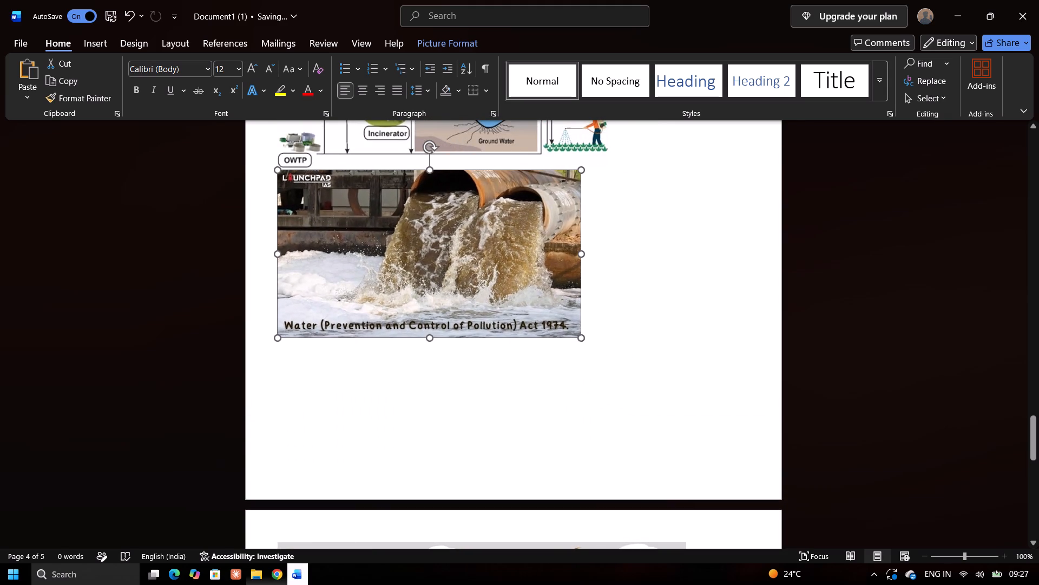
pyautogui.moveTo(490, 332); pyautogui.dragTo(327, 288)
# Rotate the Water Act 1974 picture 90° clockwise so it fits beside the wastewater treatment diagram.
pyautogui.moveTo(382, 148); pyautogui.dragTo(431, 154)
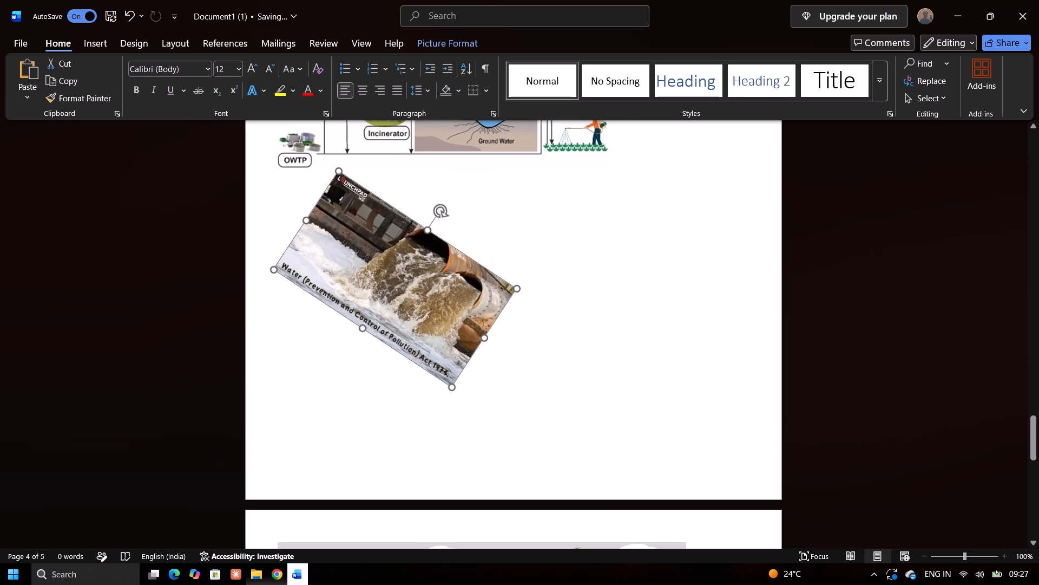
pyautogui.moveTo(431, 154); pyautogui.dragTo(489, 216)
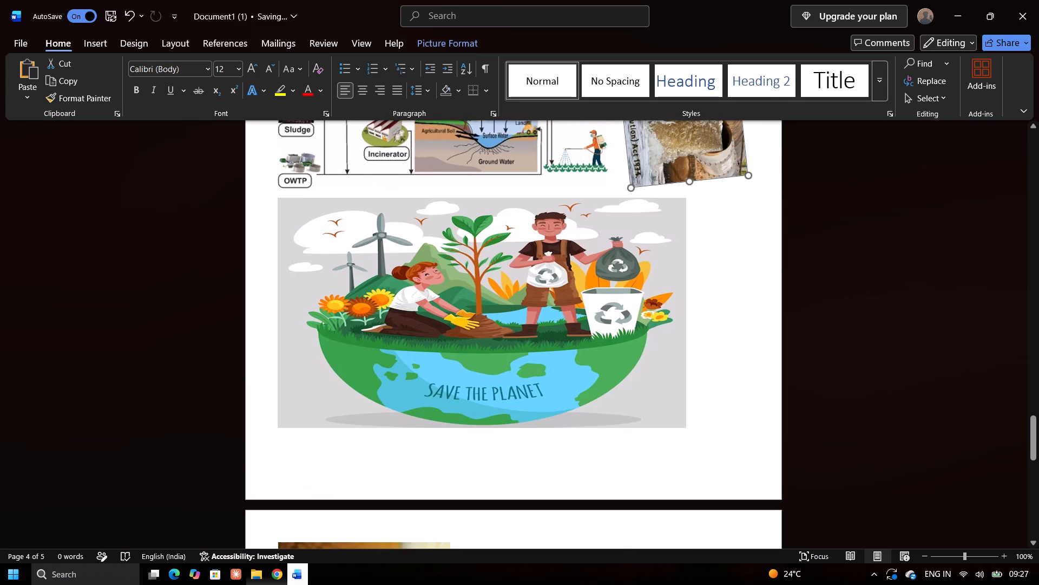
pyautogui.moveTo(489, 216); pyautogui.dragTo(490, 222)
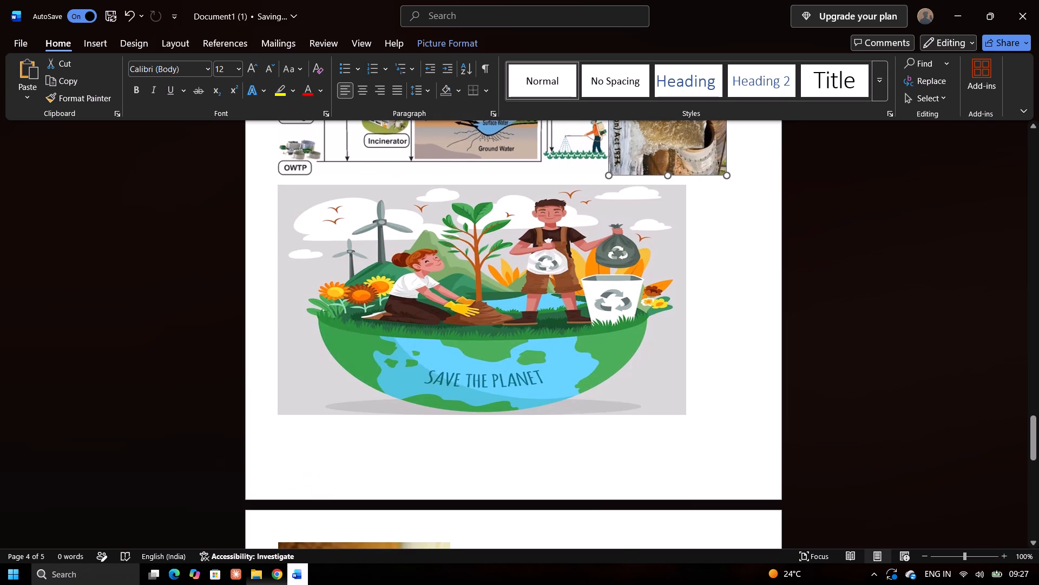
pyautogui.moveTo(490, 222); pyautogui.dragTo(487, 229)
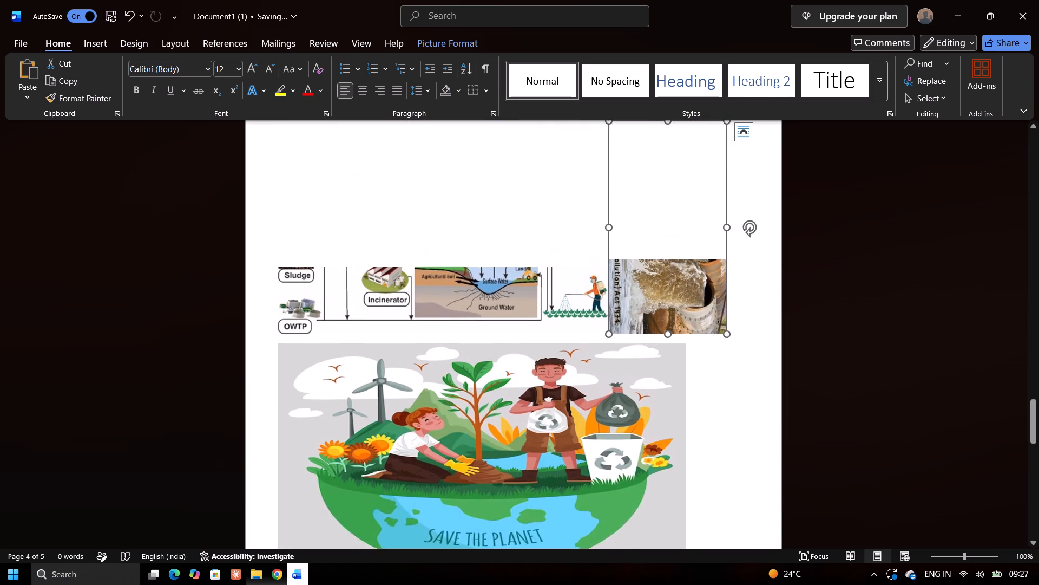
pyautogui.scroll(4, 484, 302)
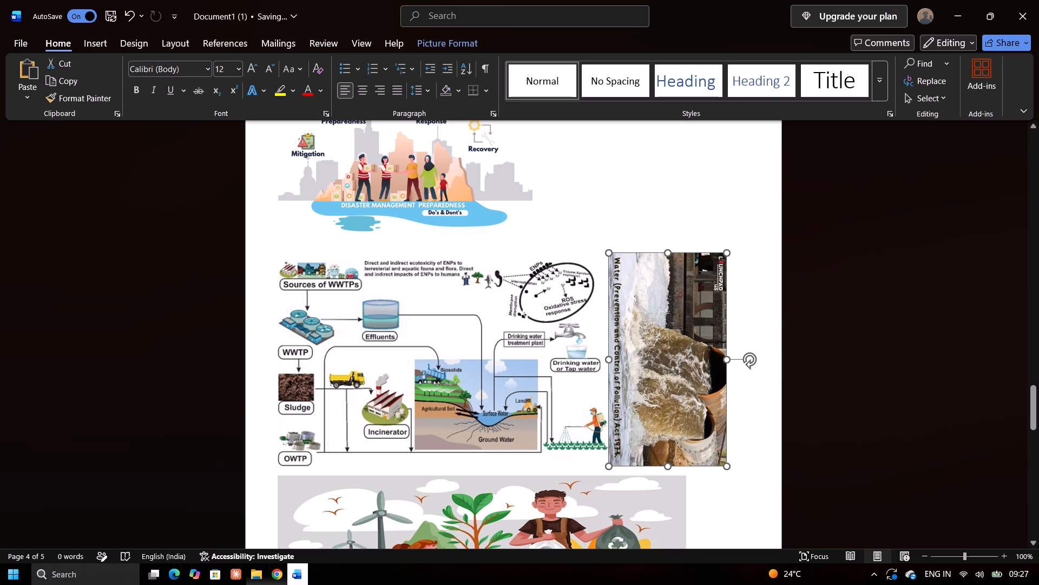
pyautogui.click(640, 283)
# Enlarge the rotated Water Act 1974 picture slightly and proportionally, keeping it beside the wastewater treatment diagram.
pyautogui.moveTo(726, 252); pyautogui.dragTo(719, 214)
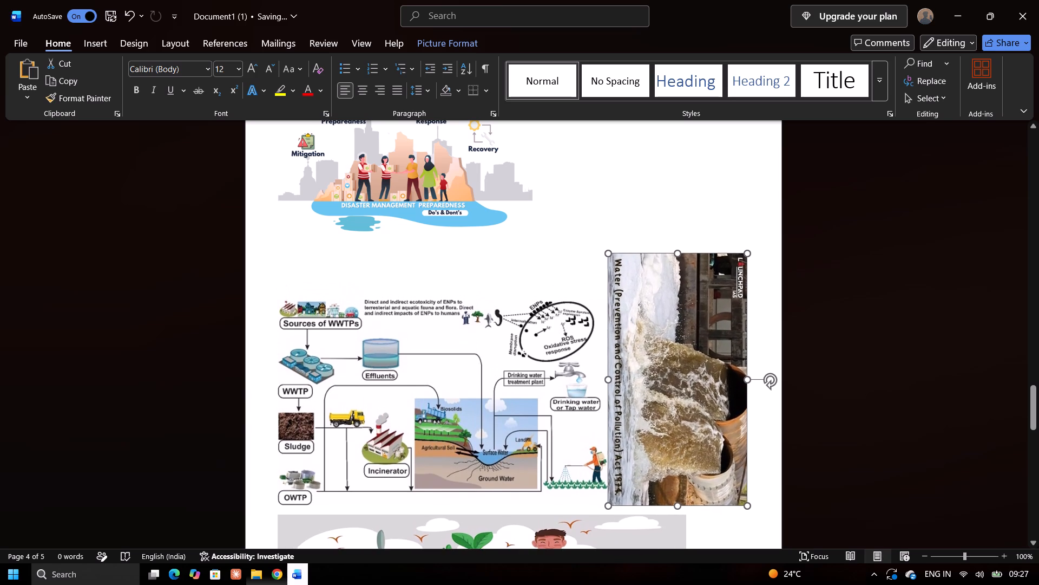
pyautogui.moveTo(719, 214); pyautogui.dragTo(716, 225)
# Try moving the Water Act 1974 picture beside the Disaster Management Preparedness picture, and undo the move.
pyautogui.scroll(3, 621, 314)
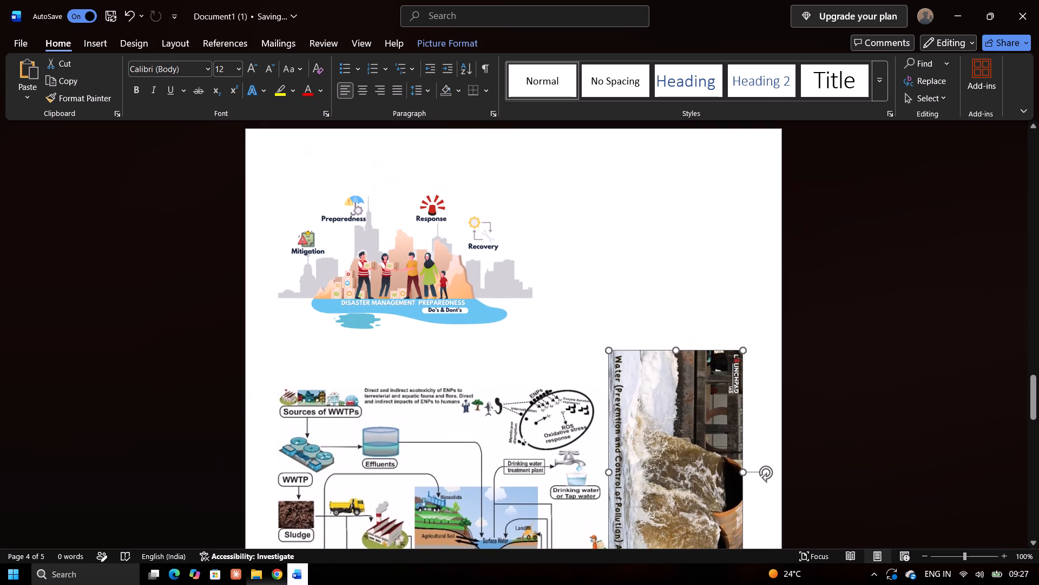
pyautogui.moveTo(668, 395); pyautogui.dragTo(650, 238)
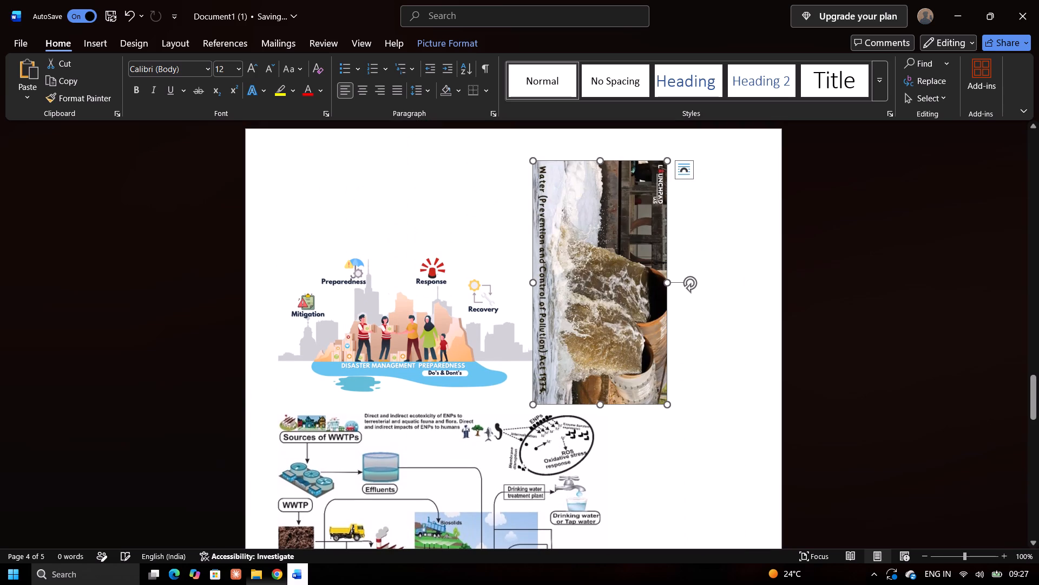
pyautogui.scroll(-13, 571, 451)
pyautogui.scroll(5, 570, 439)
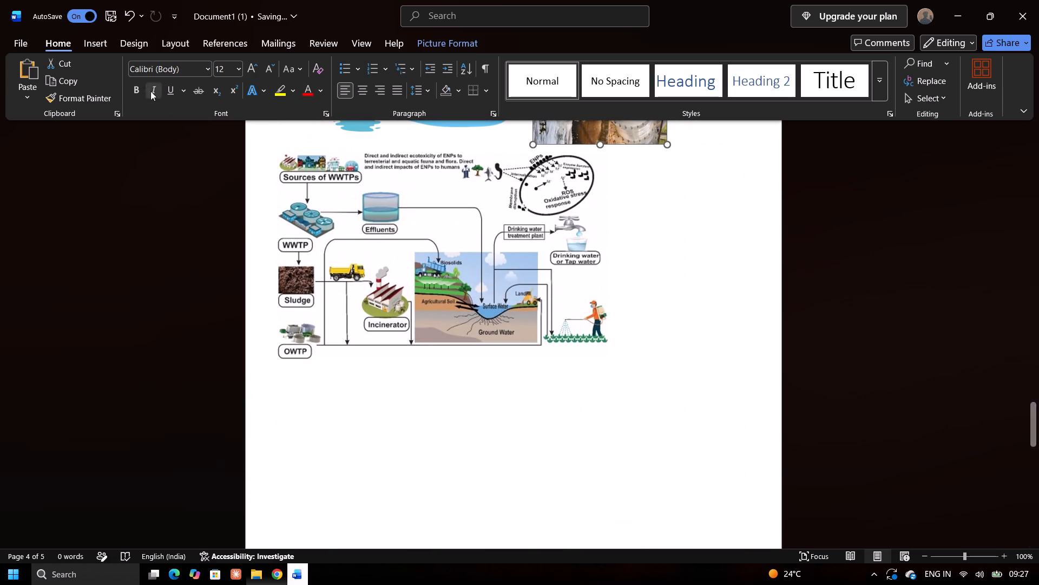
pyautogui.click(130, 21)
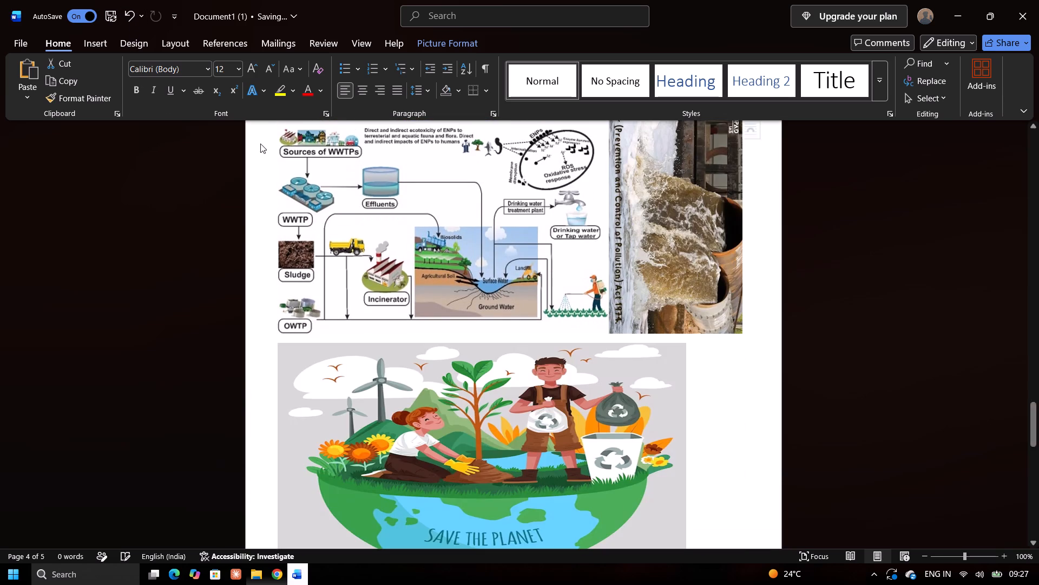
# Review the picture layout across the document's pages for free space beside the existing pictures.
pyautogui.scroll(-12, 261, 147)
pyautogui.scroll(1, 261, 156)
pyautogui.scroll(-20, 261, 156)
pyautogui.scroll(-5, 261, 156)
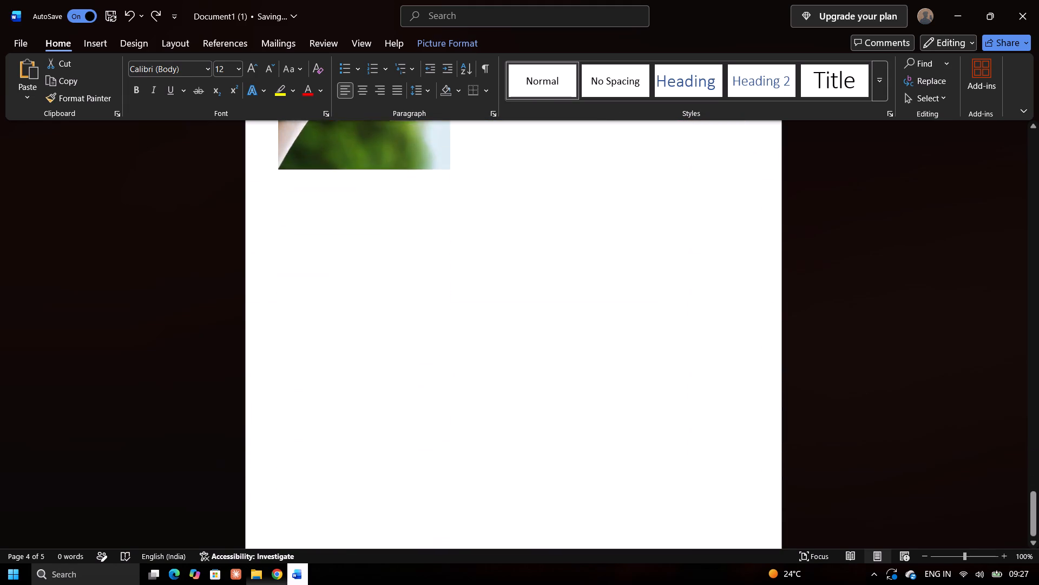
pyautogui.scroll(-9, 258, 177)
pyautogui.scroll(20, 258, 180)
pyautogui.scroll(4, 258, 180)
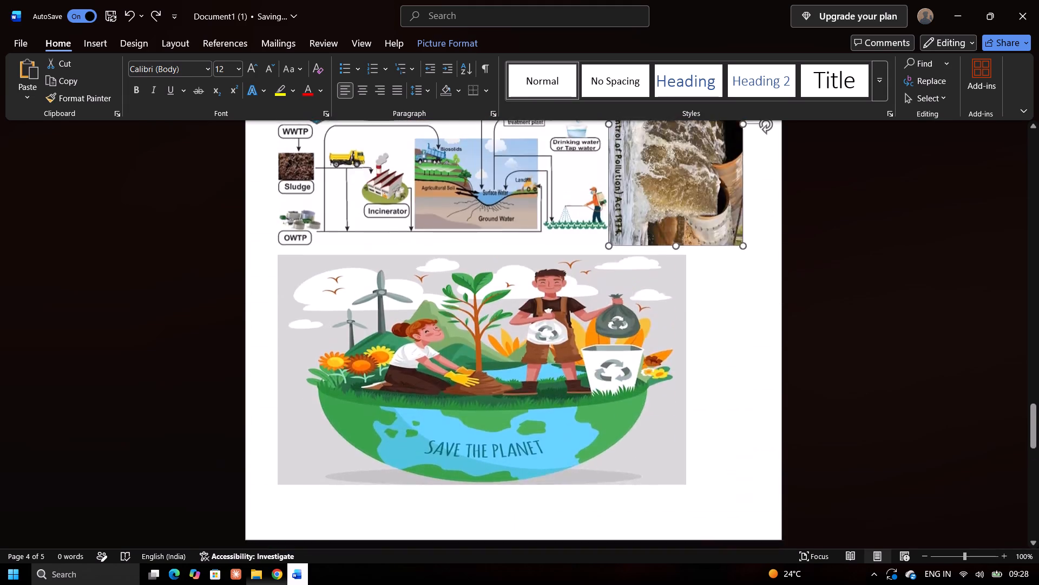
pyautogui.scroll(12, 321, 235)
pyautogui.scroll(-1, 321, 231)
pyautogui.scroll(20, 321, 231)
pyautogui.scroll(2, 321, 231)
pyautogui.scroll(-1, 321, 231)
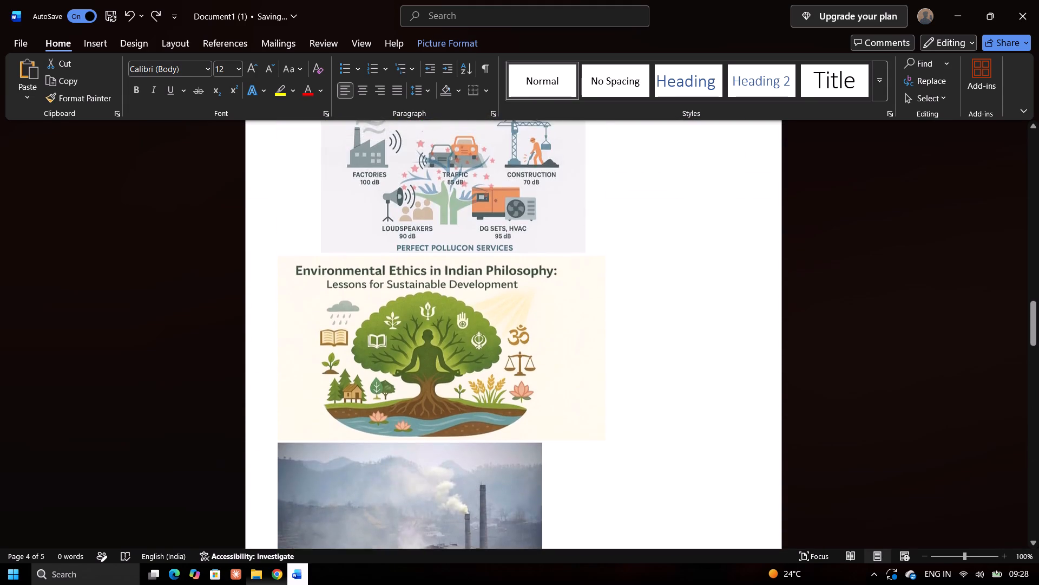
pyautogui.scroll(1, 321, 231)
pyautogui.scroll(-20, 321, 231)
pyautogui.scroll(-1, 321, 231)
pyautogui.scroll(1, 321, 231)
pyautogui.scroll(-1, 321, 231)
pyautogui.scroll(1, 321, 231)
pyautogui.scroll(-2, 321, 231)
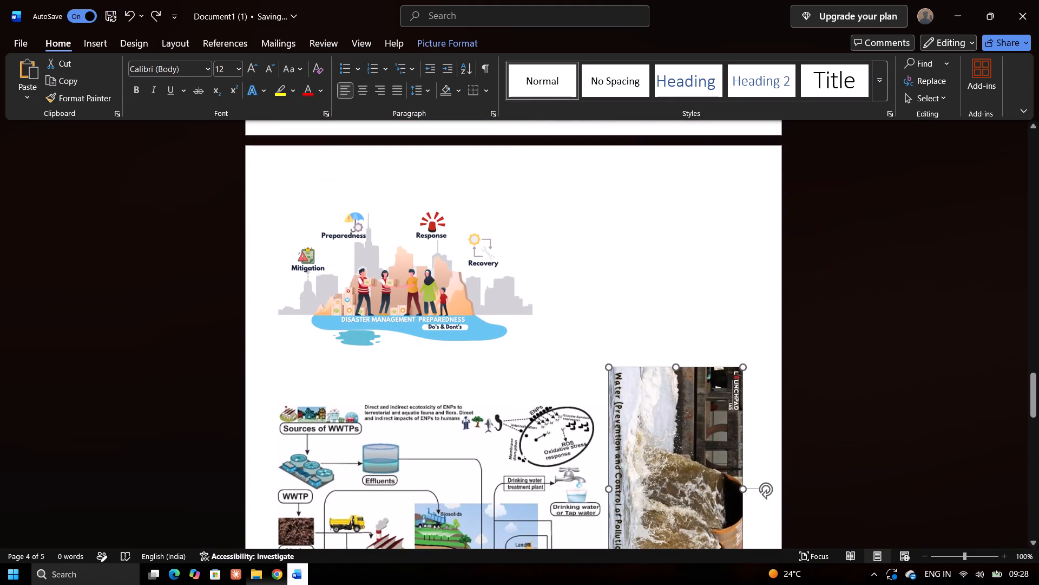
pyautogui.scroll(-5, 321, 231)
pyautogui.scroll(20, 321, 231)
pyautogui.scroll(1, 321, 231)
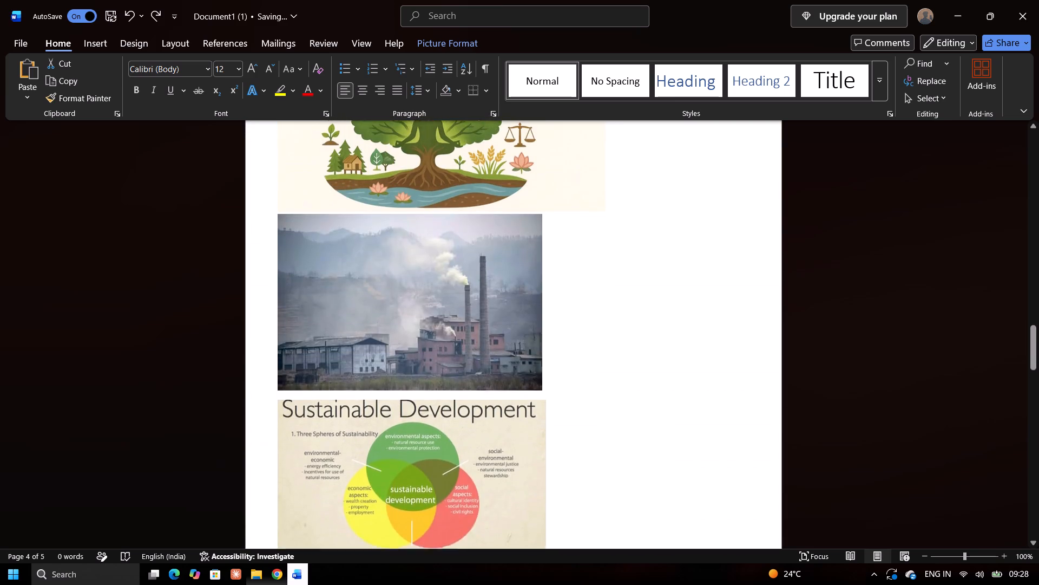
pyautogui.scroll(19, 321, 231)
pyautogui.scroll(2, 321, 231)
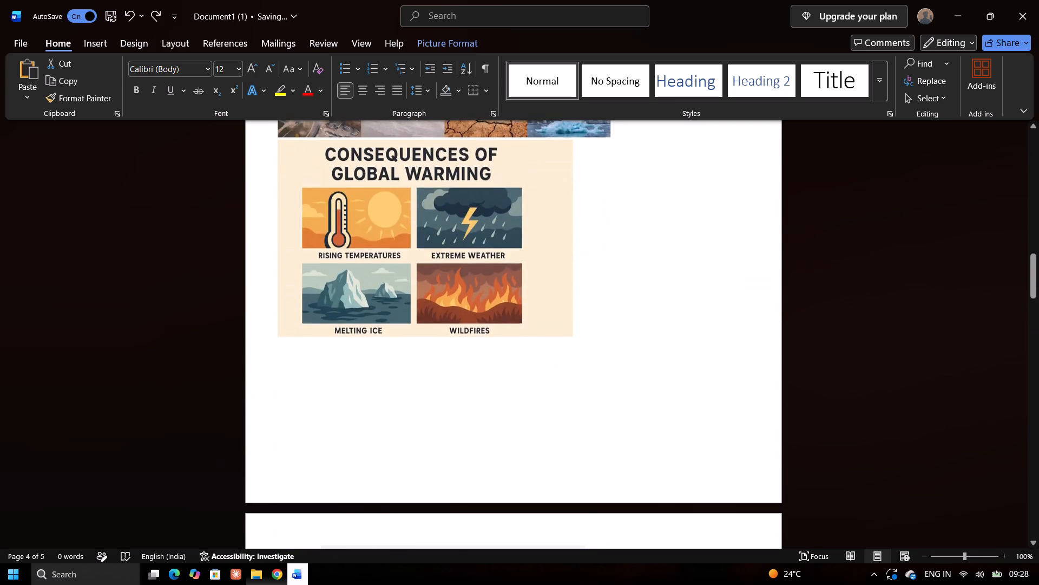
pyautogui.scroll(15, 321, 231)
pyautogui.scroll(12, 321, 231)
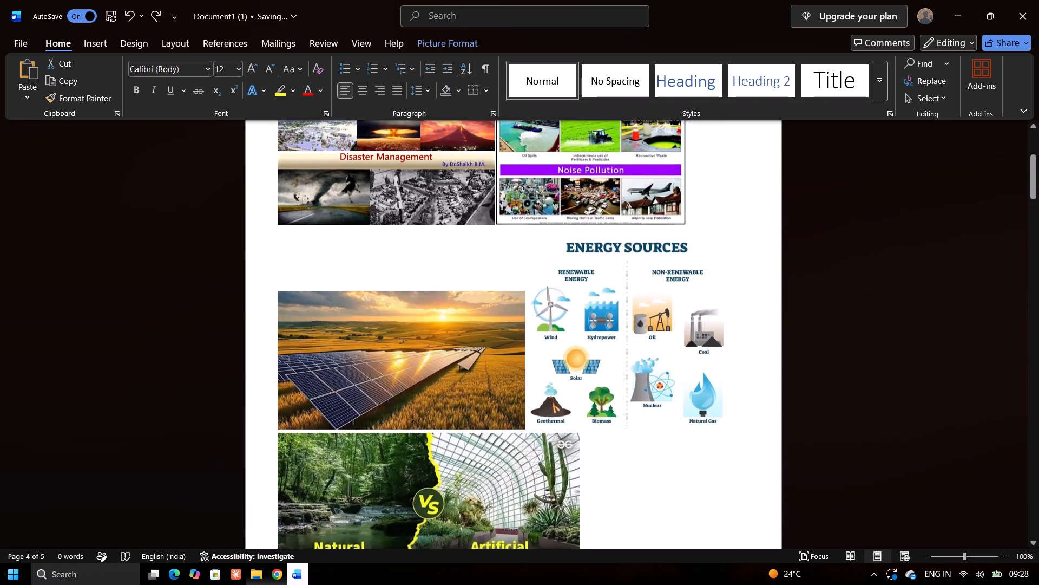
pyautogui.scroll(6, 321, 231)
pyautogui.scroll(-3, 321, 231)
pyautogui.scroll(1, 321, 231)
pyautogui.scroll(-17, 321, 231)
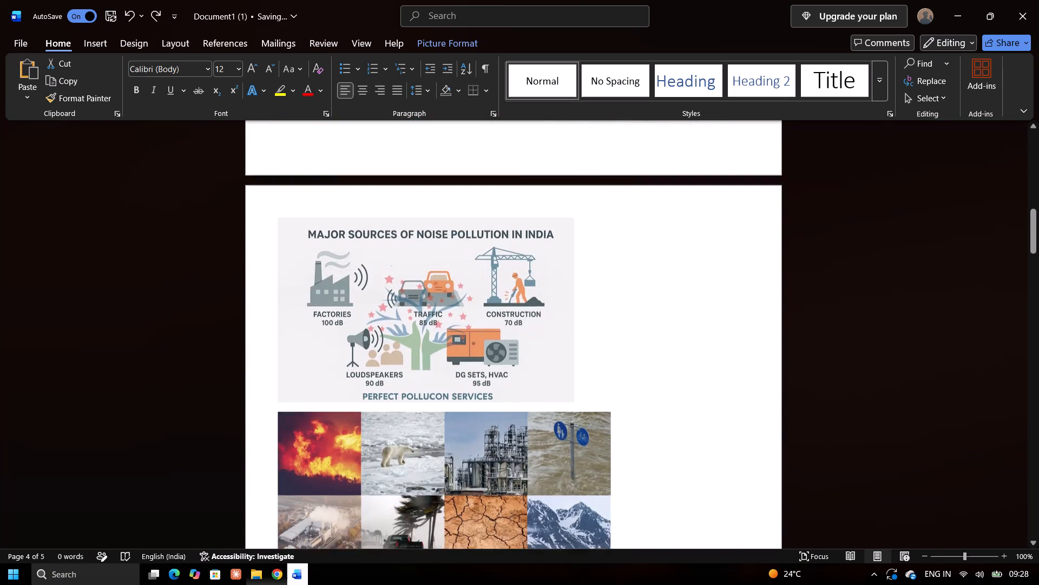
pyautogui.scroll(-20, 321, 231)
pyautogui.scroll(-4, 321, 231)
pyautogui.scroll(1, 321, 231)
pyautogui.scroll(-1, 321, 231)
pyautogui.scroll(1, 321, 231)
pyautogui.scroll(-19, 321, 231)
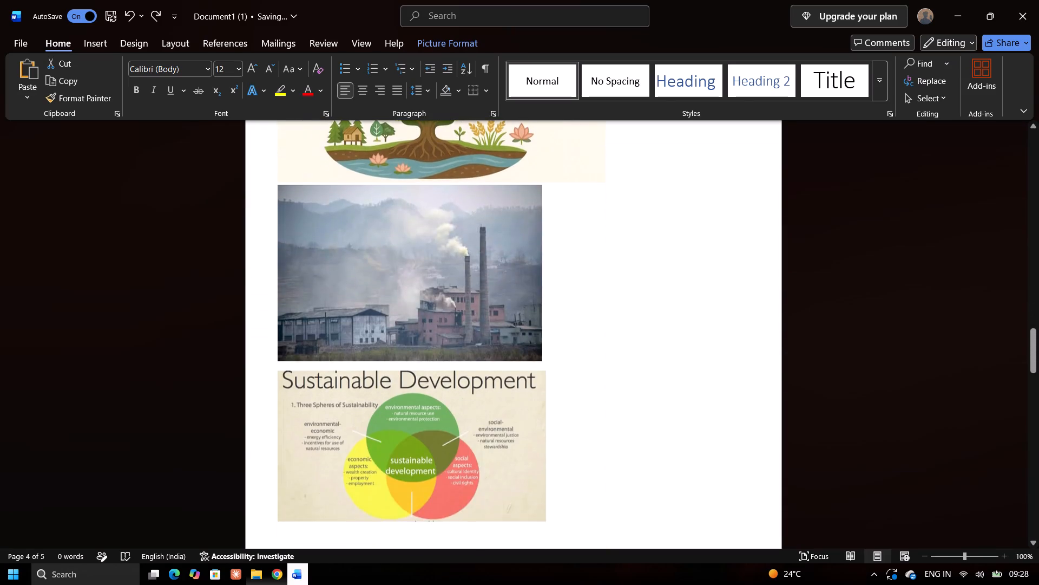
pyautogui.scroll(-12, 321, 231)
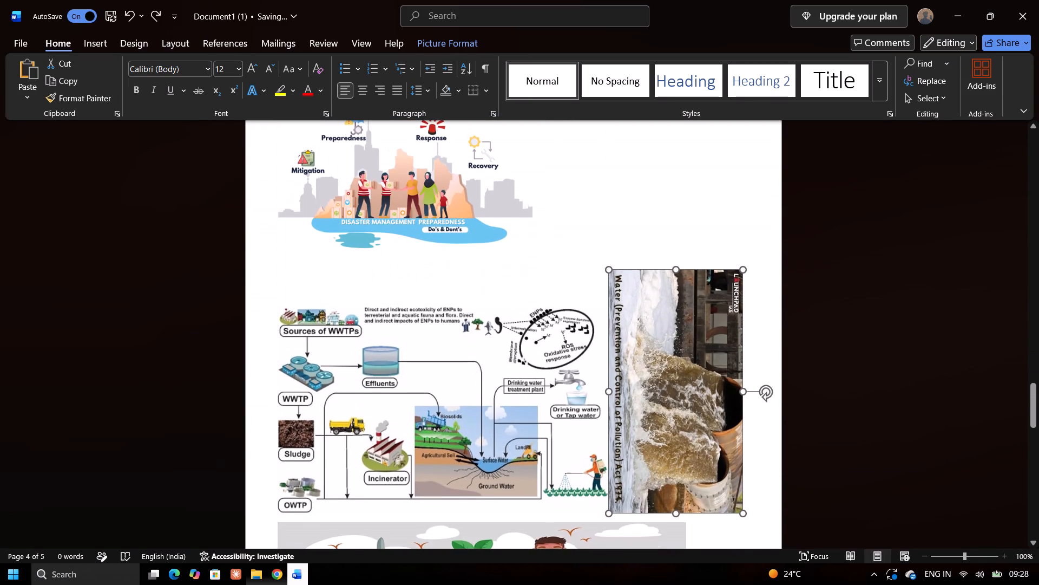
pyautogui.scroll(-1, 321, 231)
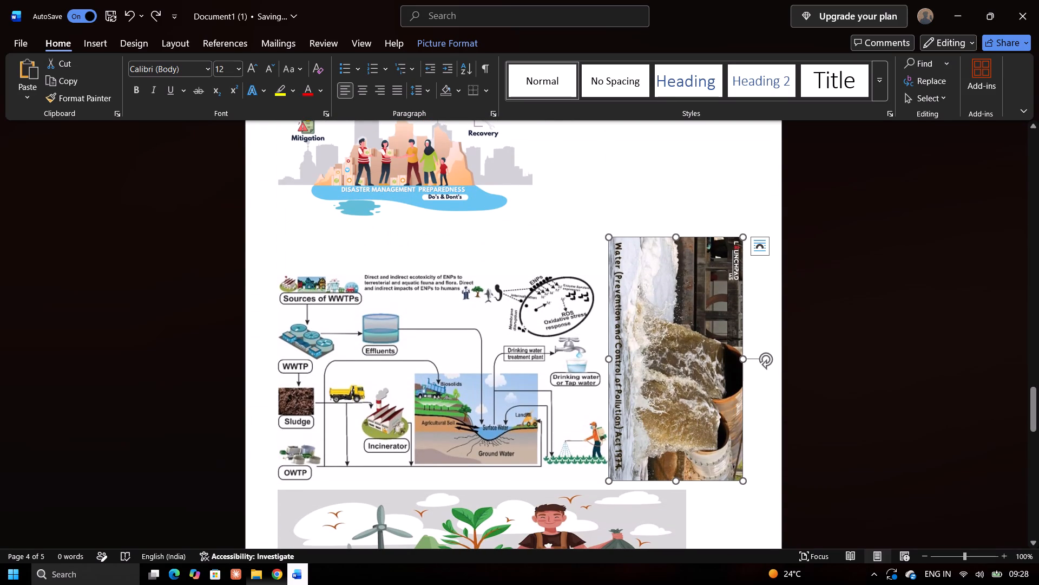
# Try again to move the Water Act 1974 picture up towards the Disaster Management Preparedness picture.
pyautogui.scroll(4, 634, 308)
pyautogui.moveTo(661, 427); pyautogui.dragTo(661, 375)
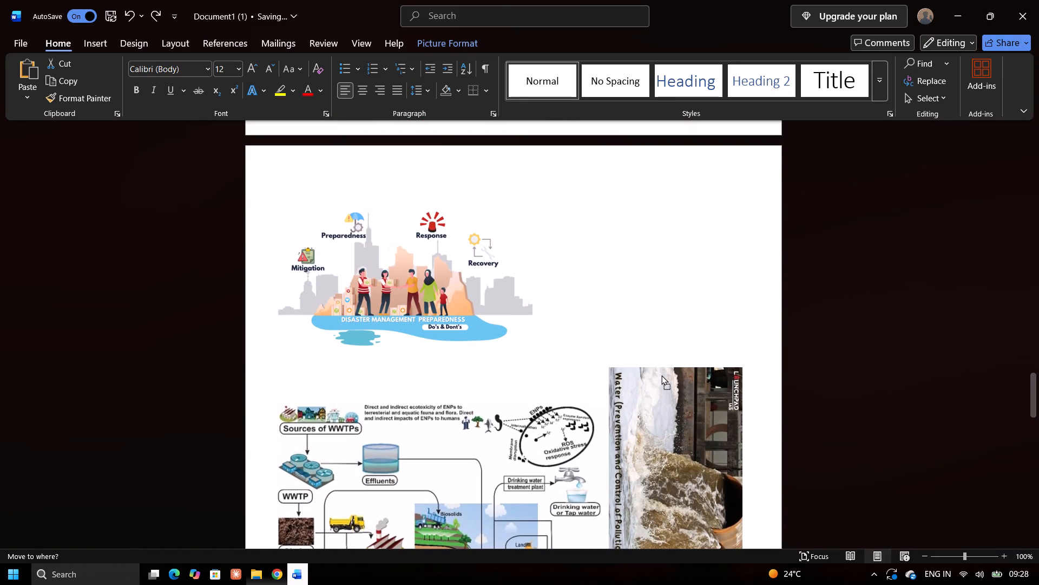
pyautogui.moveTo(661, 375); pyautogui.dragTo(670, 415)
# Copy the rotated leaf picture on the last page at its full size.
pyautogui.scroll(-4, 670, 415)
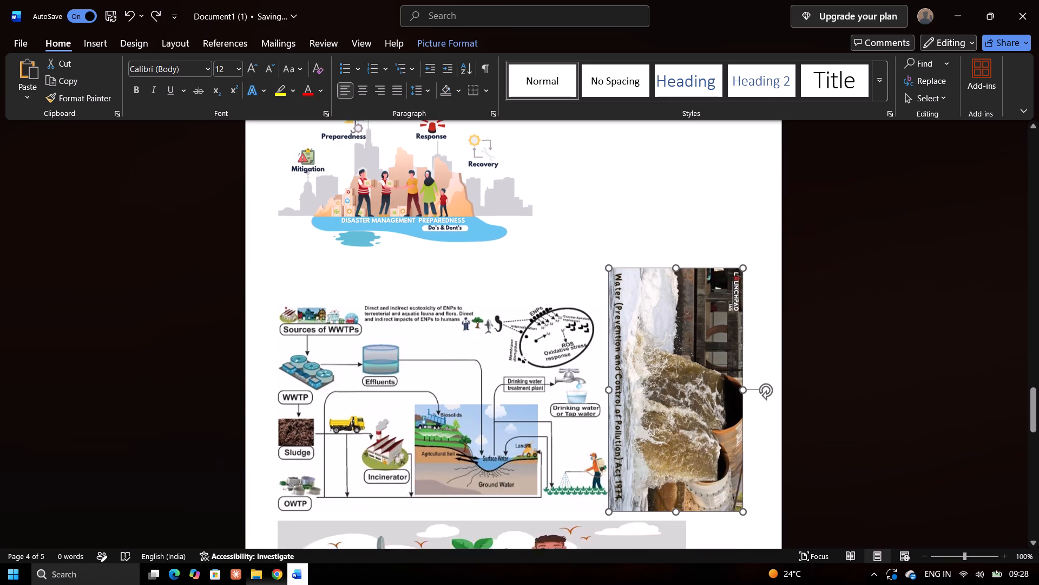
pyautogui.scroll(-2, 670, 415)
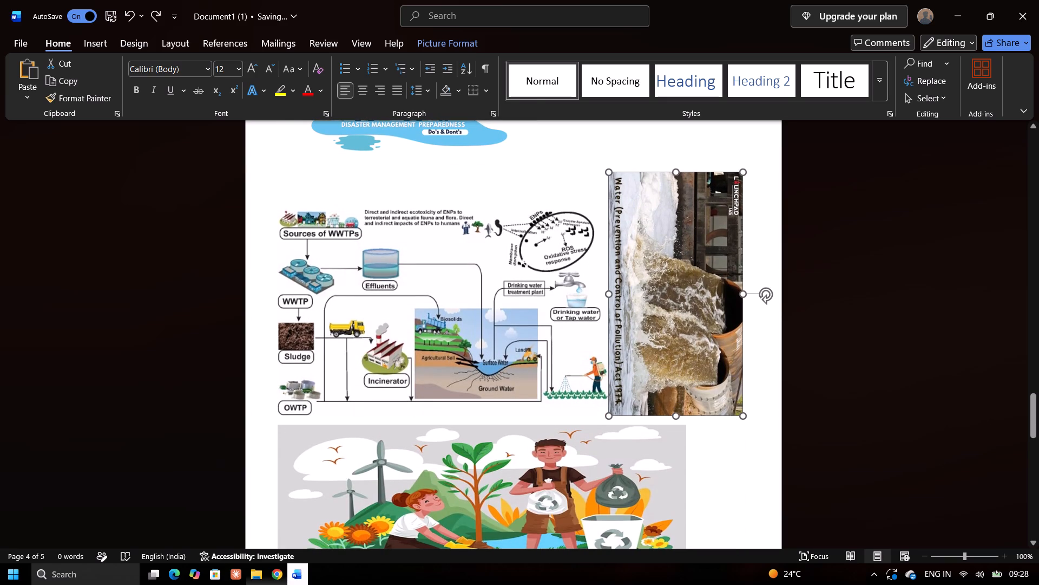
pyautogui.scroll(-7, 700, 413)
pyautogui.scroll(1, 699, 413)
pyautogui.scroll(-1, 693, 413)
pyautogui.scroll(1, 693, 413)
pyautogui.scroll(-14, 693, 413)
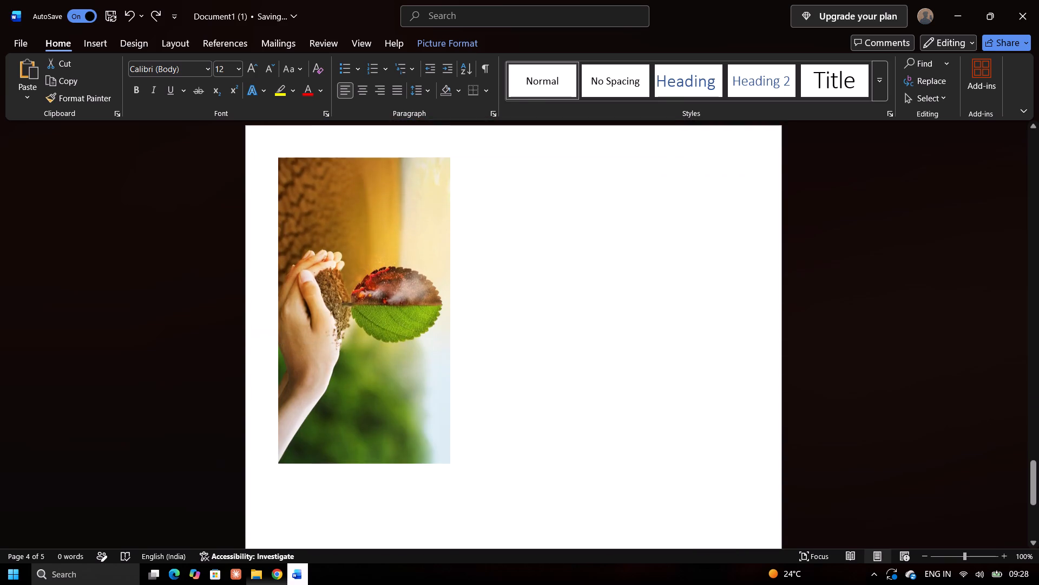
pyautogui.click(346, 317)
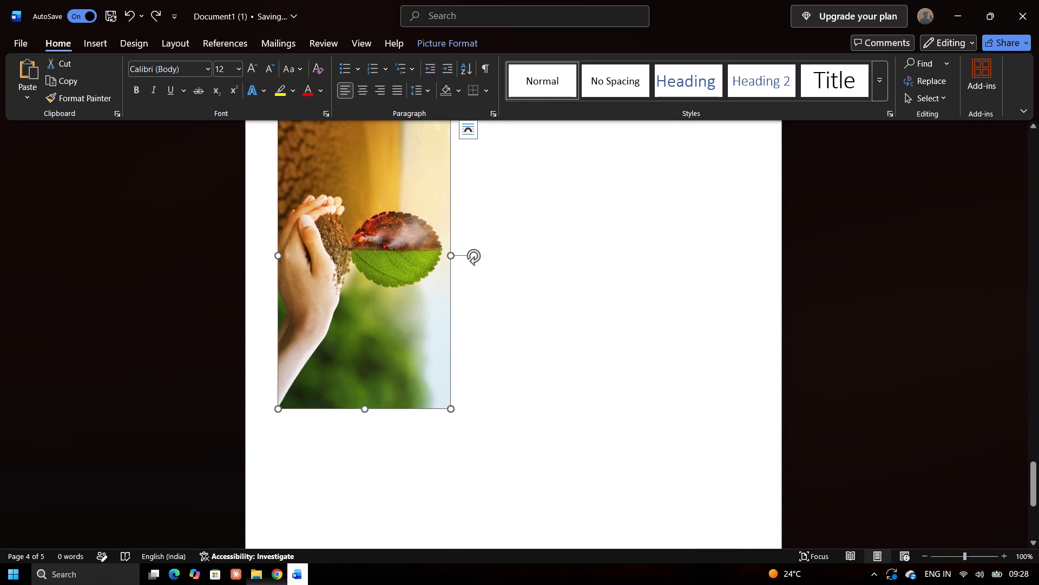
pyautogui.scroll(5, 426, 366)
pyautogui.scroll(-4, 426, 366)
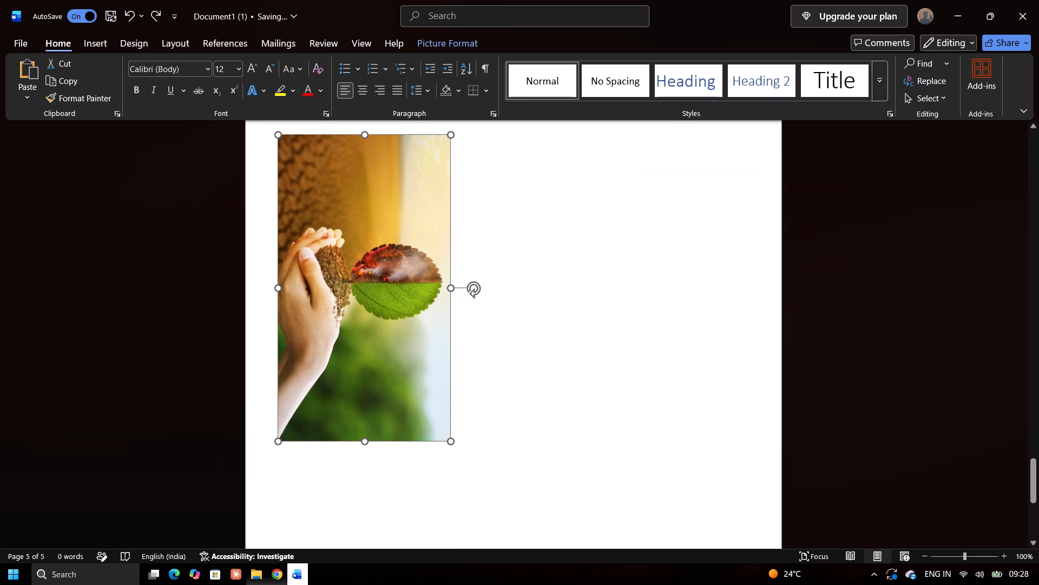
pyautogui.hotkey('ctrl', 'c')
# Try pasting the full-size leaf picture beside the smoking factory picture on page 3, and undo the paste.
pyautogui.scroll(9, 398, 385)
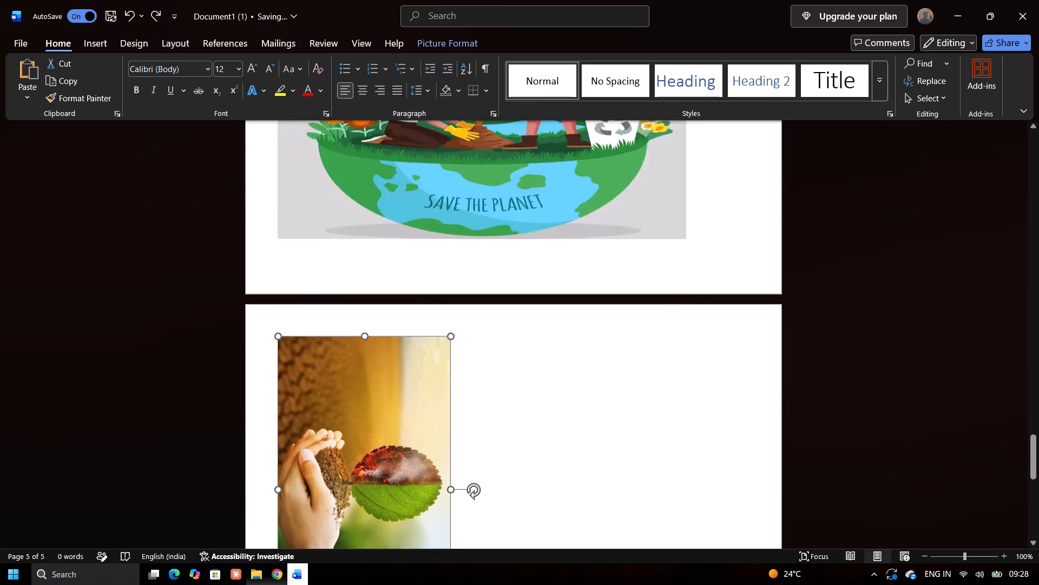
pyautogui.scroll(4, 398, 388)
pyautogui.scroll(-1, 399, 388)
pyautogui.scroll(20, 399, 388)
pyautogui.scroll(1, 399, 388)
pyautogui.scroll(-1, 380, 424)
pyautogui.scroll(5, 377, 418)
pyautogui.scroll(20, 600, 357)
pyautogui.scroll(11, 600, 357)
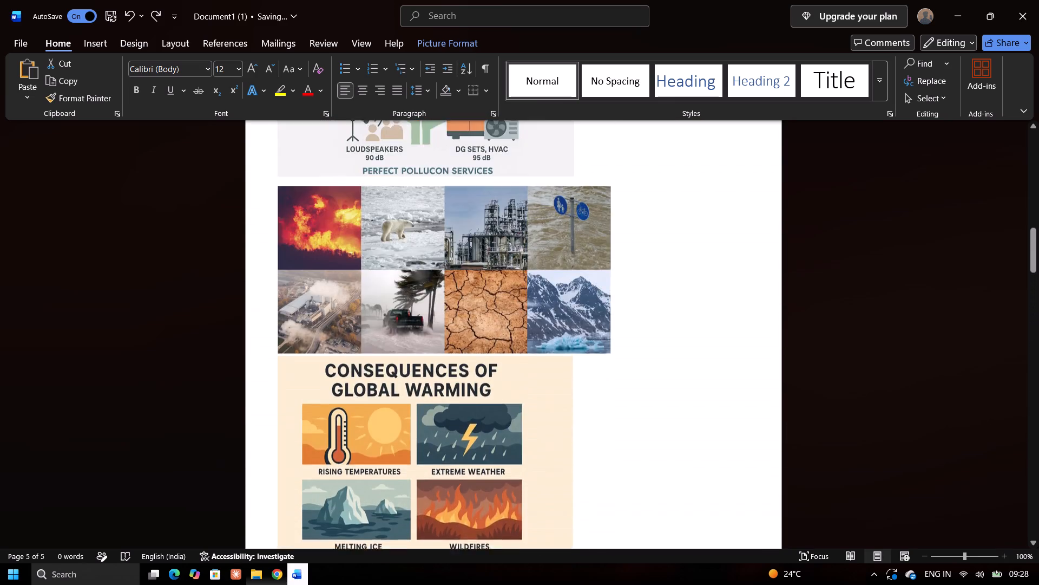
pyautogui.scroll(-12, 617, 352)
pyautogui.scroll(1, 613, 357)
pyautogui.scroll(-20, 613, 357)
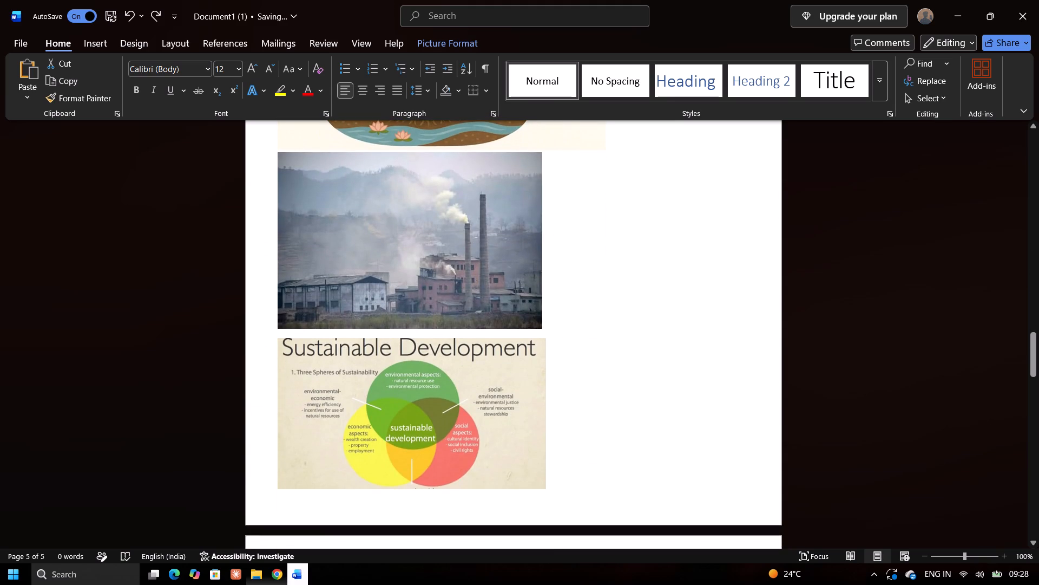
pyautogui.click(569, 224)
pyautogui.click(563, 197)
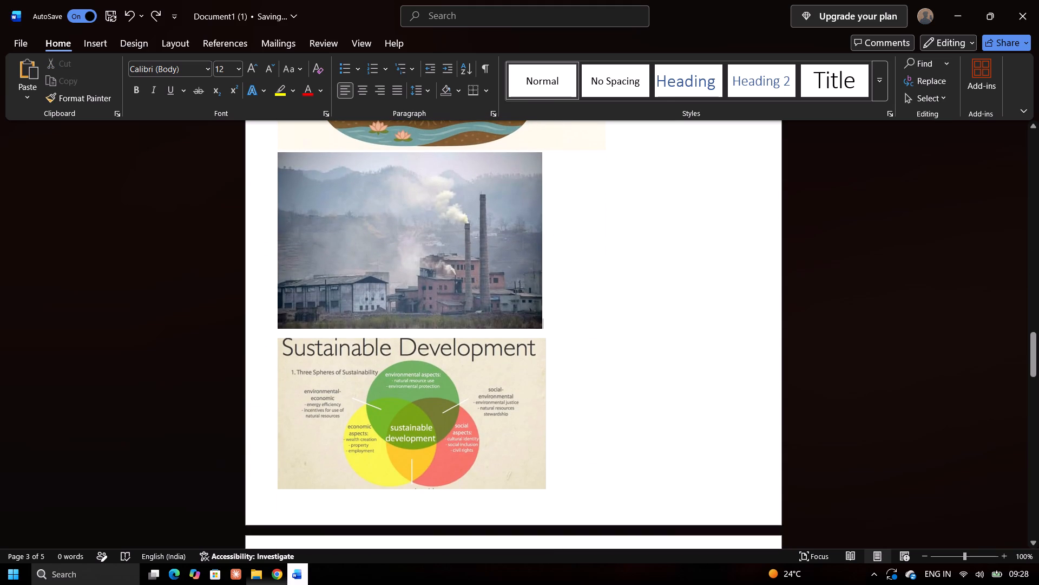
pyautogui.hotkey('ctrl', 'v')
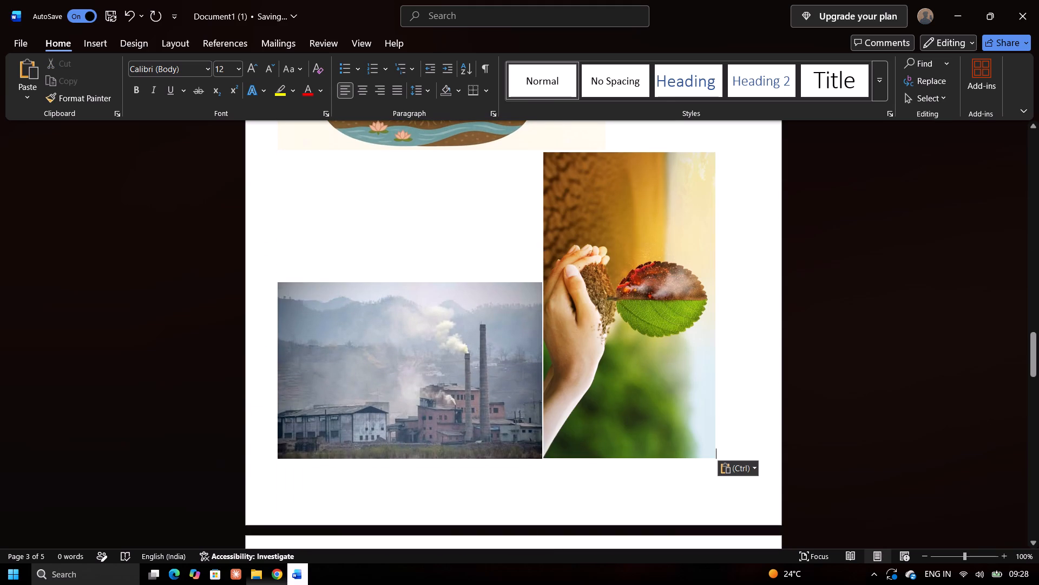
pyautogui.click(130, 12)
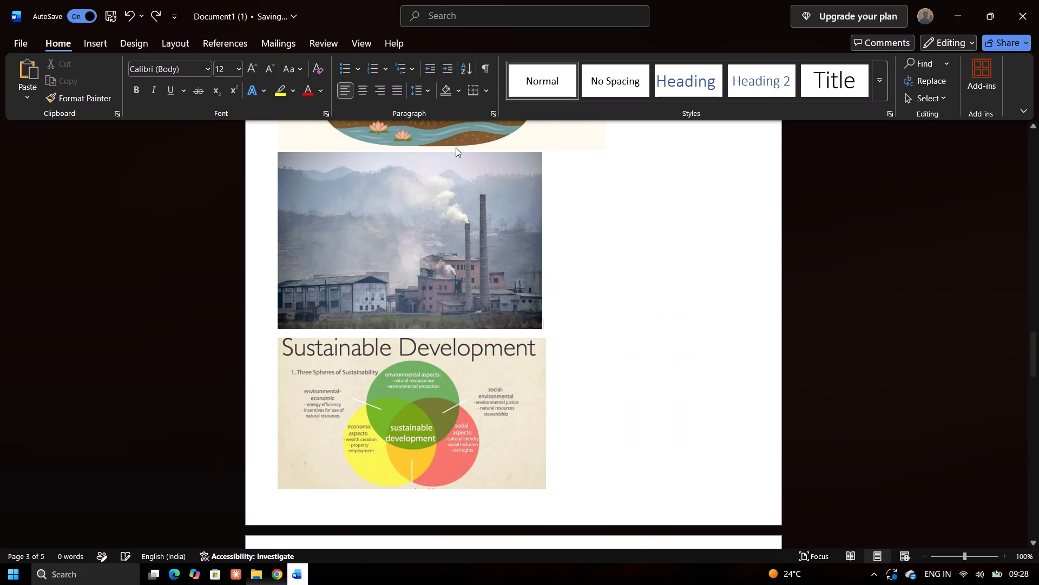
# Shrink the rotated leaf picture on the last page proportionally to a little over half its width.
pyautogui.click(563, 249)
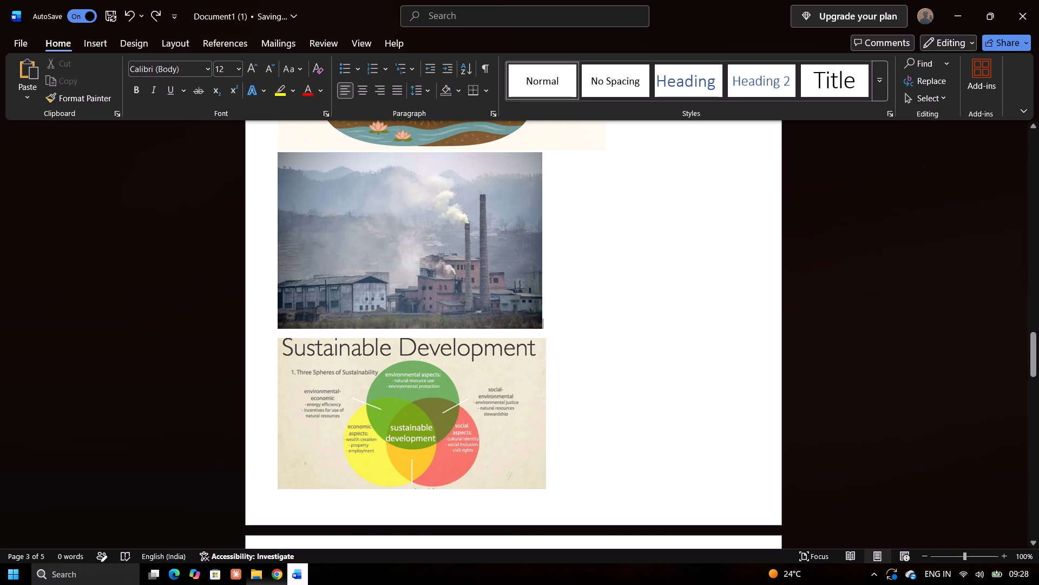
pyautogui.click(523, 373)
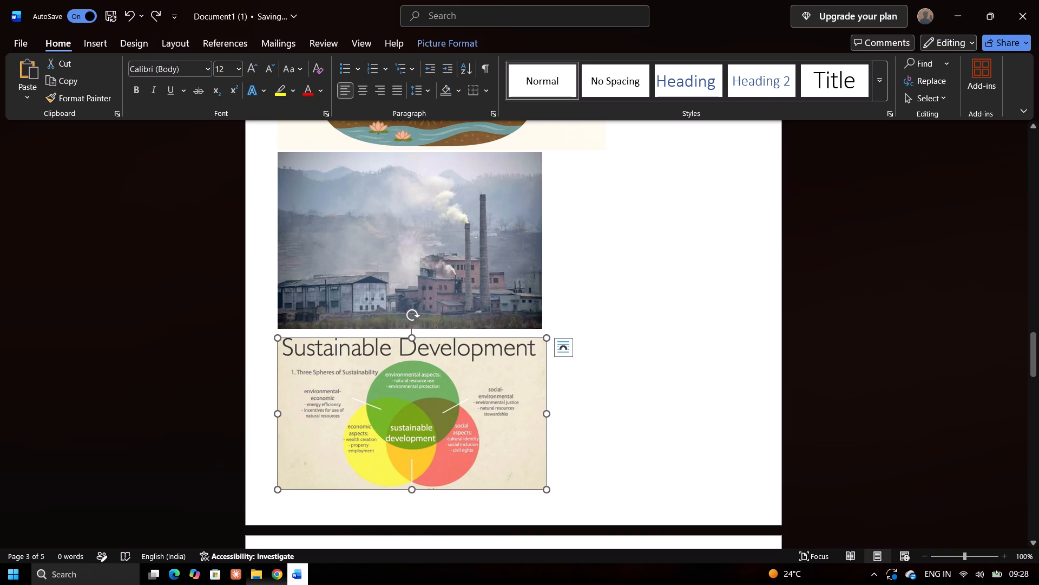
pyautogui.scroll(-20, 420, 485)
pyautogui.scroll(-1, 420, 485)
pyautogui.scroll(1, 441, 454)
pyautogui.scroll(-15, 441, 454)
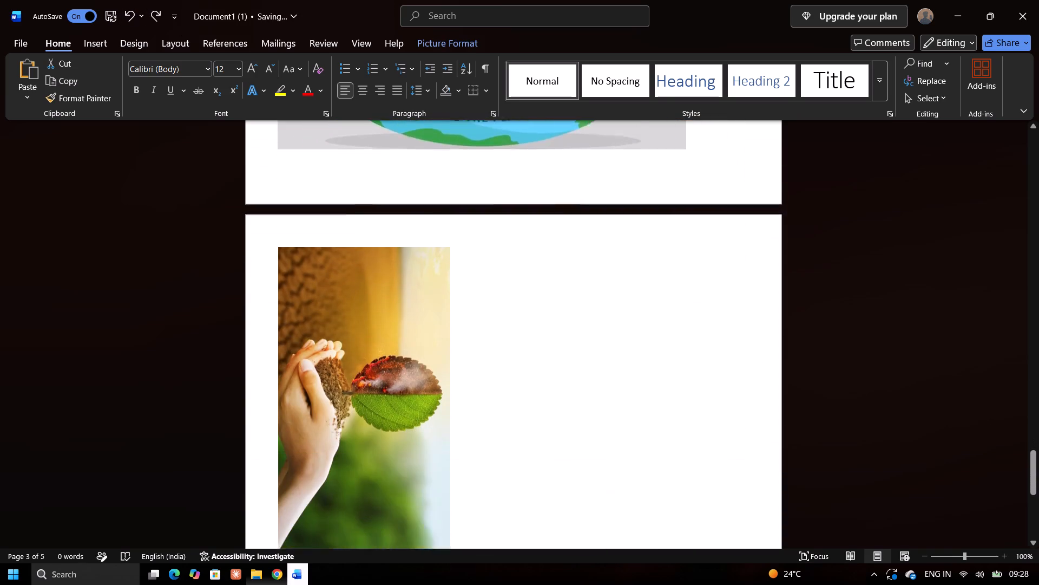
pyautogui.click(430, 454)
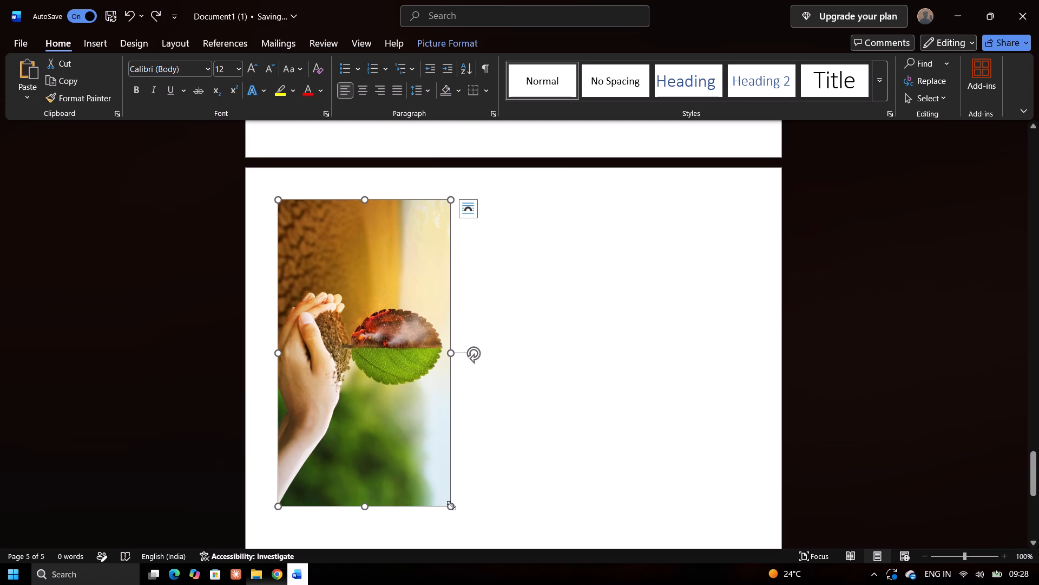
pyautogui.moveTo(453, 506); pyautogui.dragTo(367, 370)
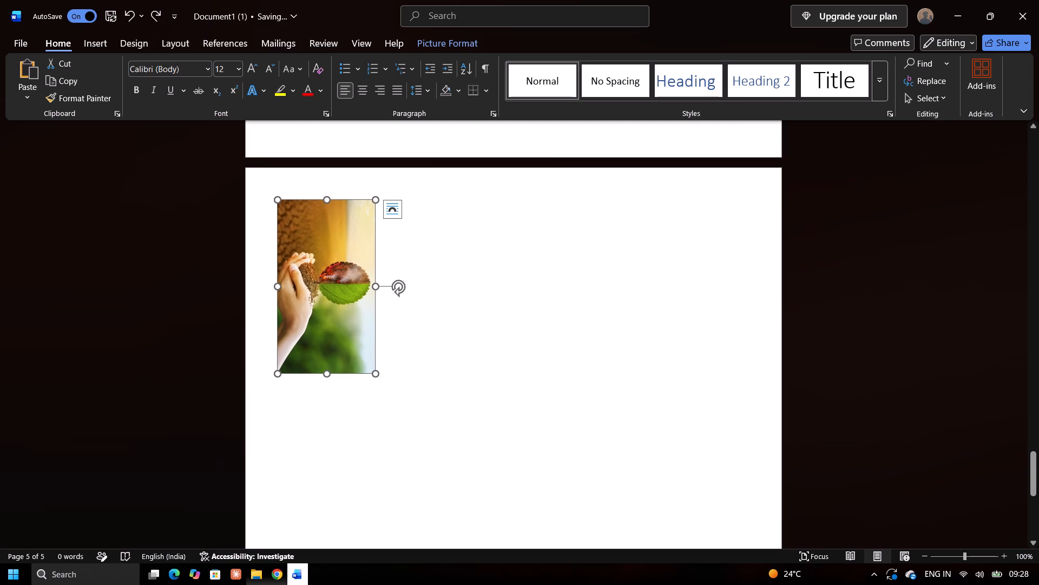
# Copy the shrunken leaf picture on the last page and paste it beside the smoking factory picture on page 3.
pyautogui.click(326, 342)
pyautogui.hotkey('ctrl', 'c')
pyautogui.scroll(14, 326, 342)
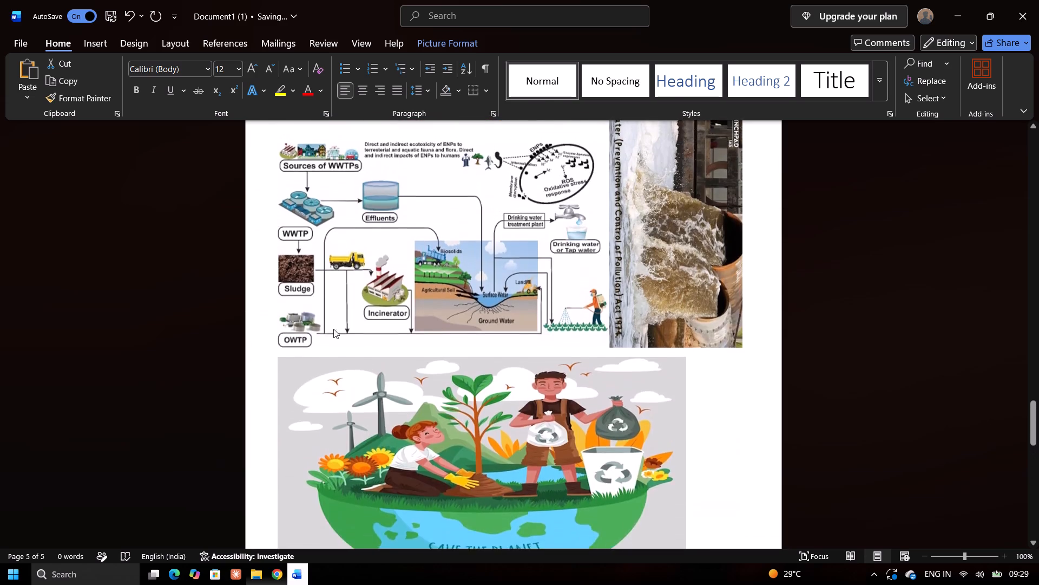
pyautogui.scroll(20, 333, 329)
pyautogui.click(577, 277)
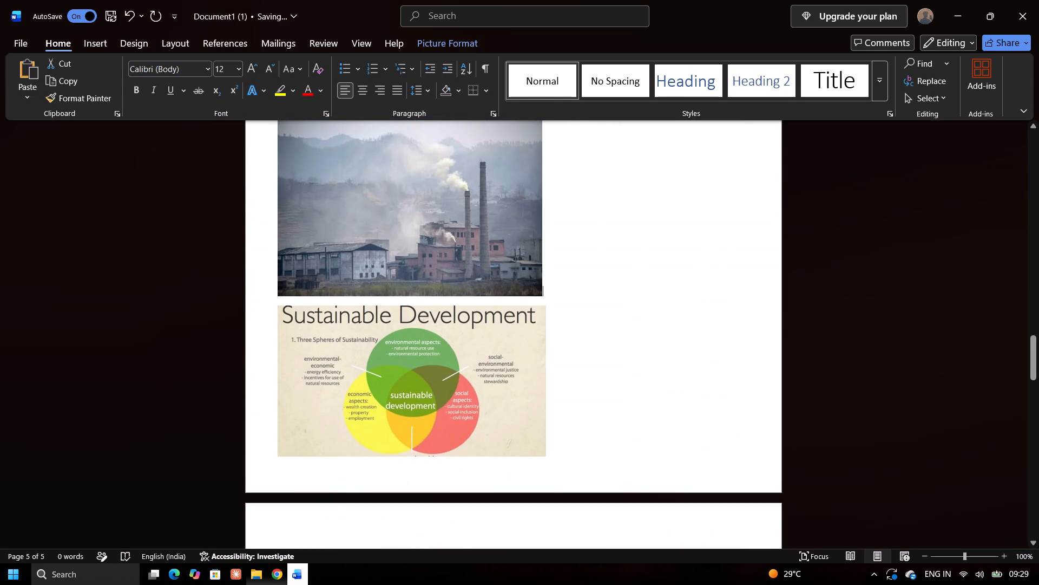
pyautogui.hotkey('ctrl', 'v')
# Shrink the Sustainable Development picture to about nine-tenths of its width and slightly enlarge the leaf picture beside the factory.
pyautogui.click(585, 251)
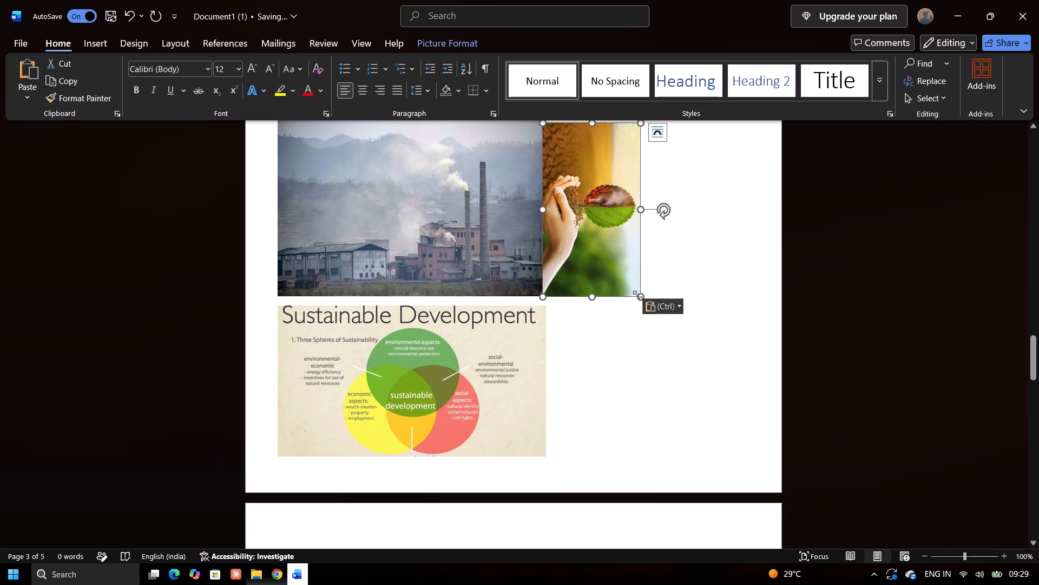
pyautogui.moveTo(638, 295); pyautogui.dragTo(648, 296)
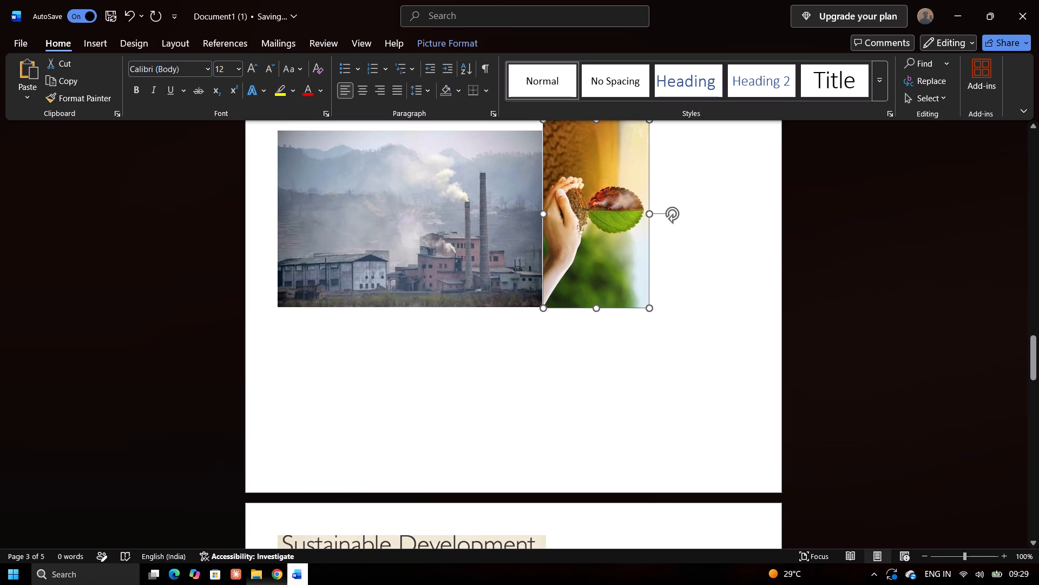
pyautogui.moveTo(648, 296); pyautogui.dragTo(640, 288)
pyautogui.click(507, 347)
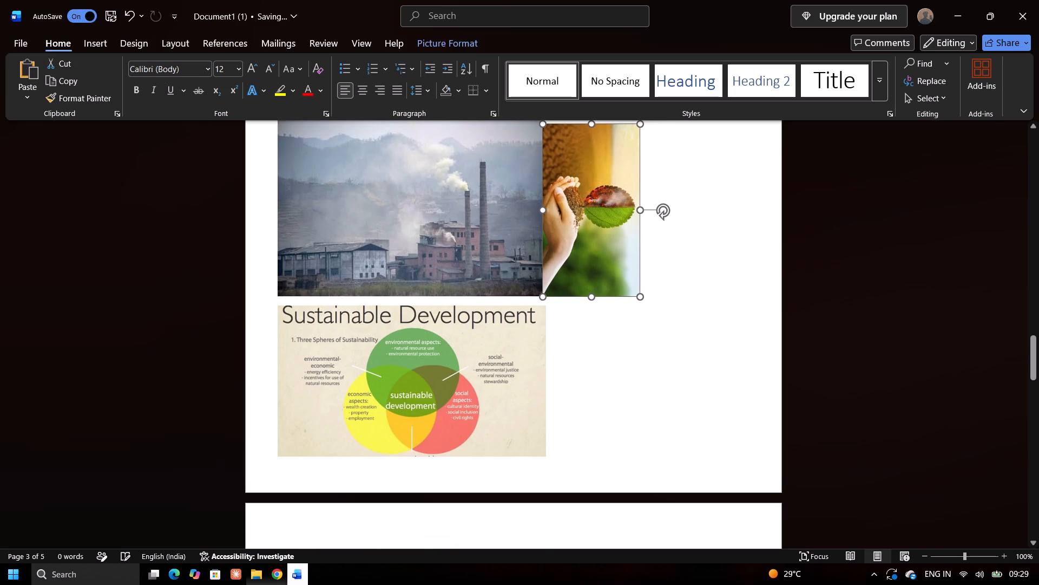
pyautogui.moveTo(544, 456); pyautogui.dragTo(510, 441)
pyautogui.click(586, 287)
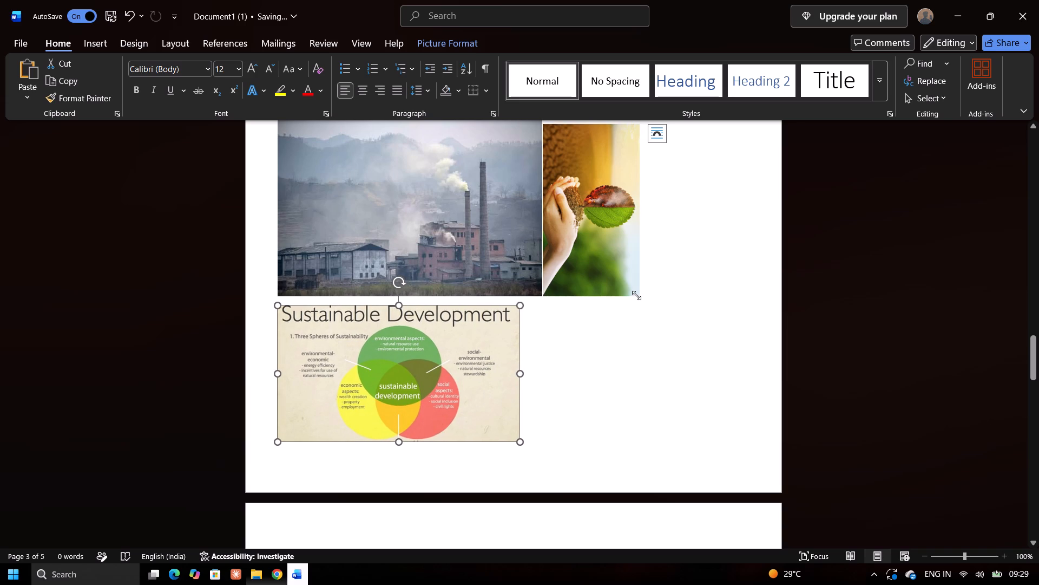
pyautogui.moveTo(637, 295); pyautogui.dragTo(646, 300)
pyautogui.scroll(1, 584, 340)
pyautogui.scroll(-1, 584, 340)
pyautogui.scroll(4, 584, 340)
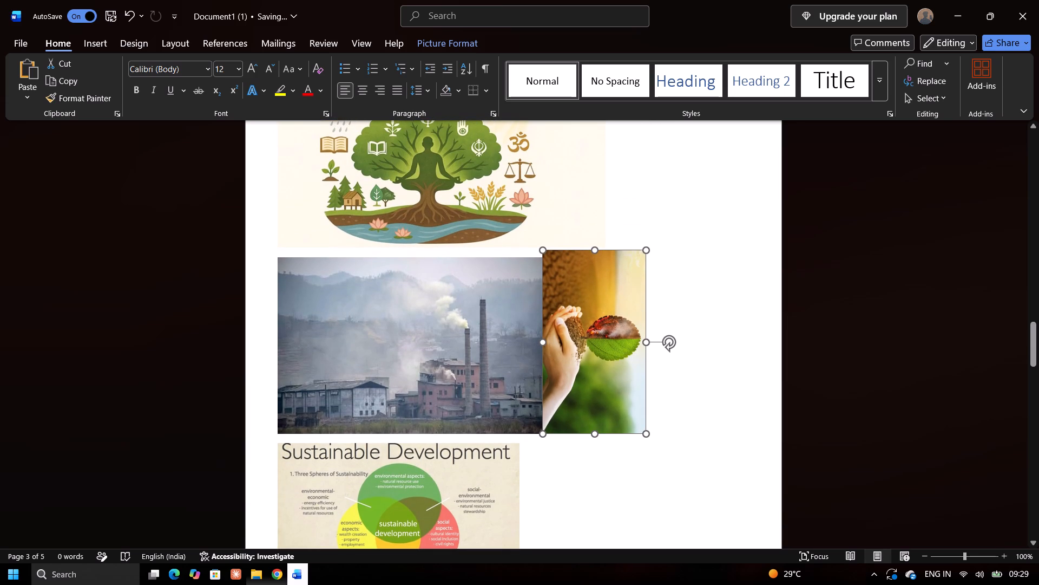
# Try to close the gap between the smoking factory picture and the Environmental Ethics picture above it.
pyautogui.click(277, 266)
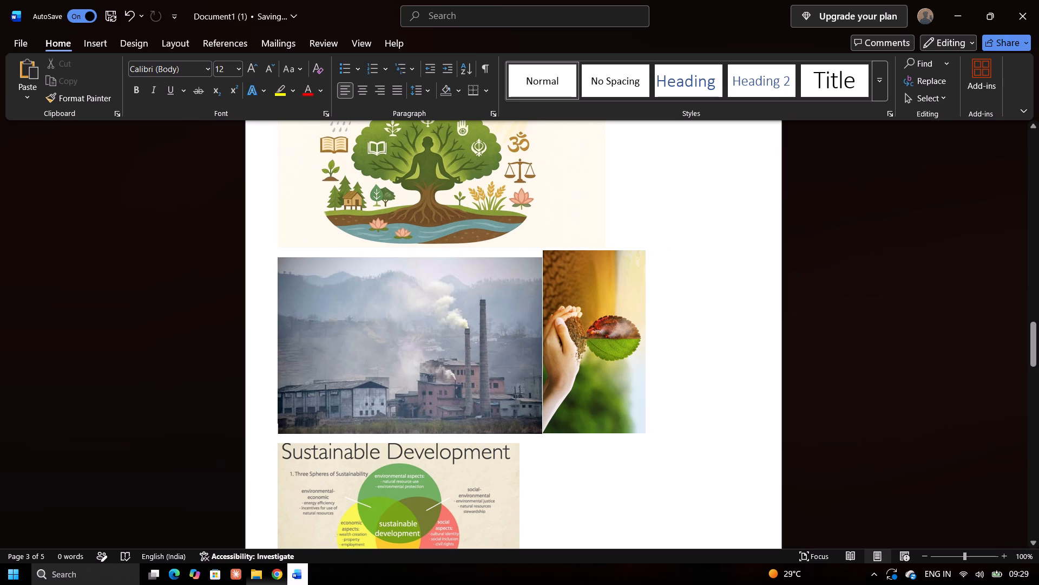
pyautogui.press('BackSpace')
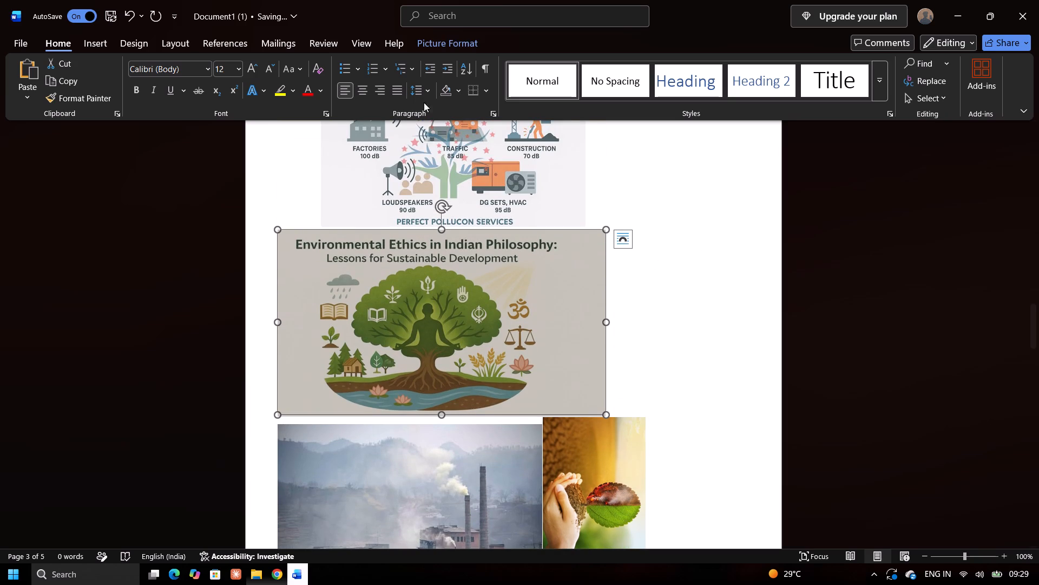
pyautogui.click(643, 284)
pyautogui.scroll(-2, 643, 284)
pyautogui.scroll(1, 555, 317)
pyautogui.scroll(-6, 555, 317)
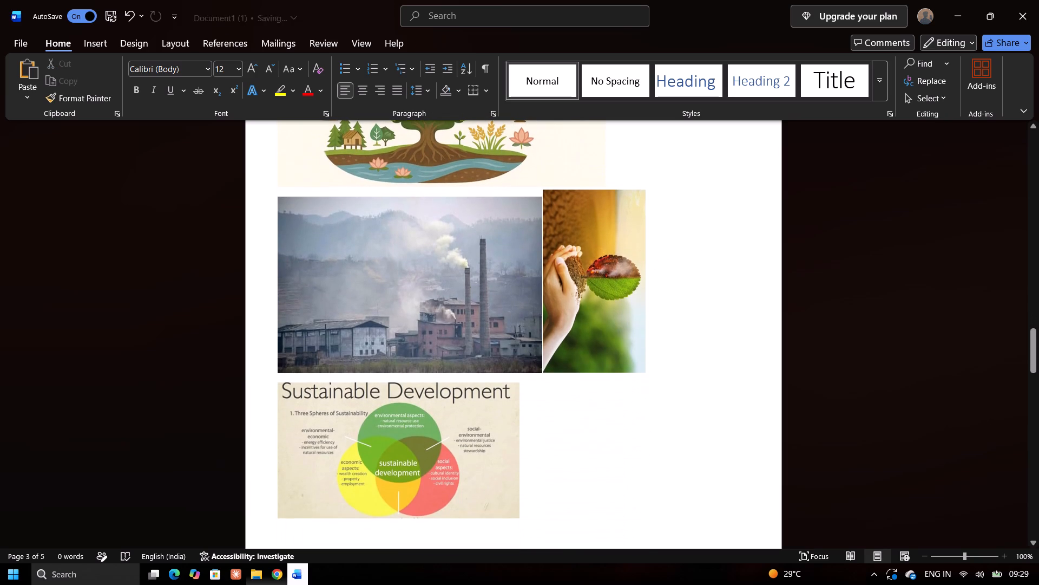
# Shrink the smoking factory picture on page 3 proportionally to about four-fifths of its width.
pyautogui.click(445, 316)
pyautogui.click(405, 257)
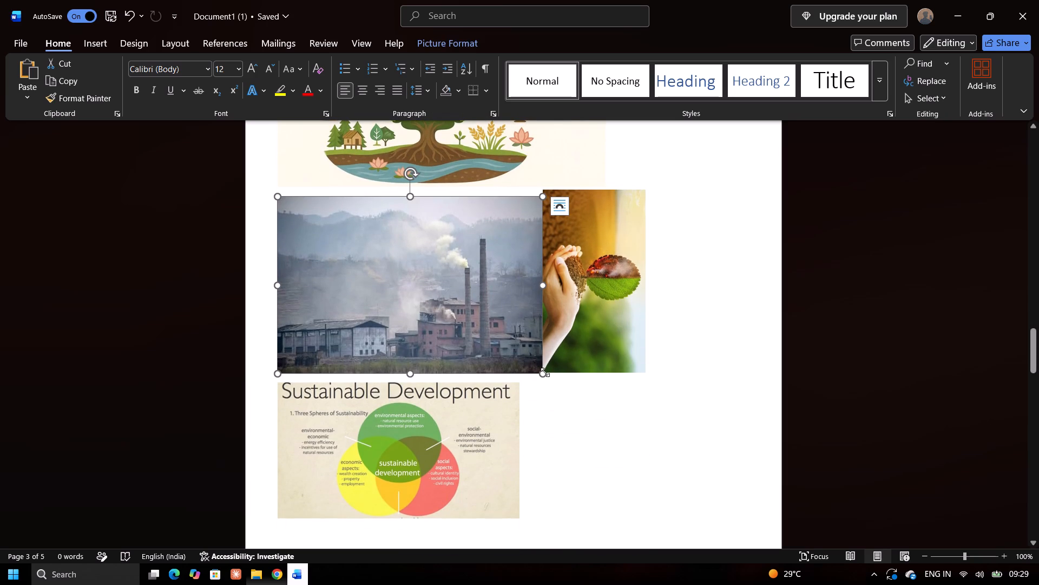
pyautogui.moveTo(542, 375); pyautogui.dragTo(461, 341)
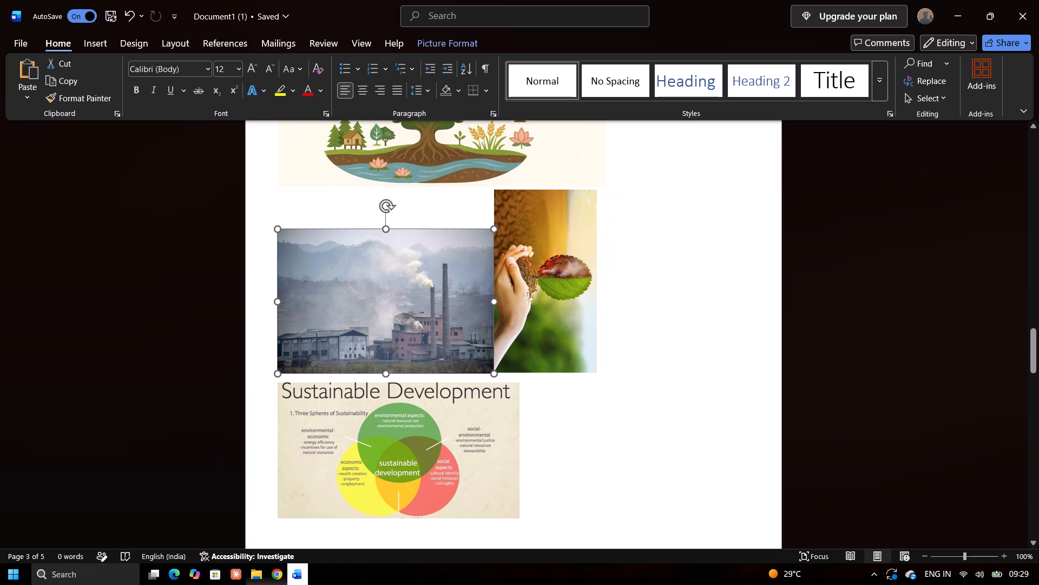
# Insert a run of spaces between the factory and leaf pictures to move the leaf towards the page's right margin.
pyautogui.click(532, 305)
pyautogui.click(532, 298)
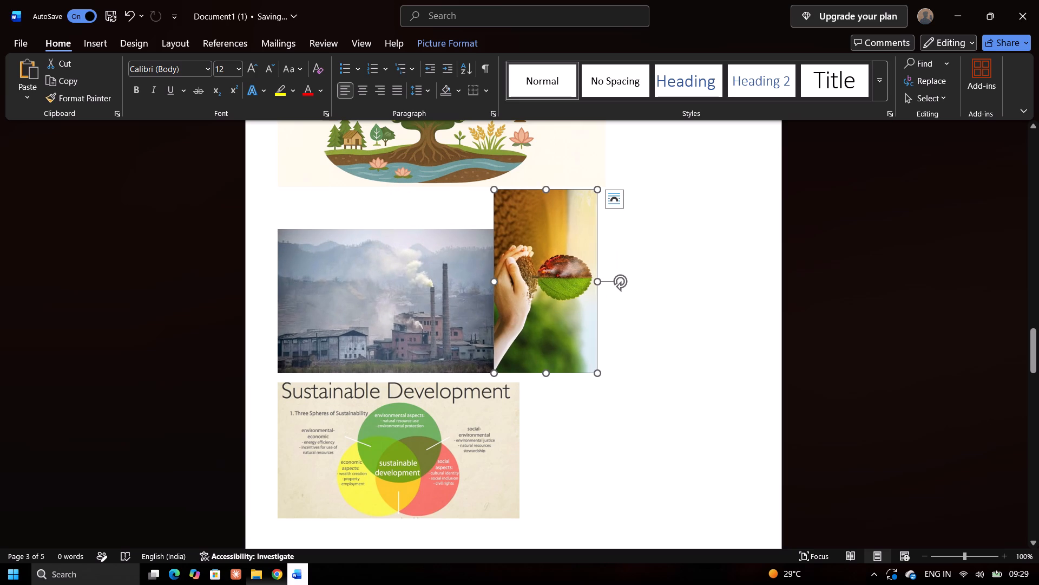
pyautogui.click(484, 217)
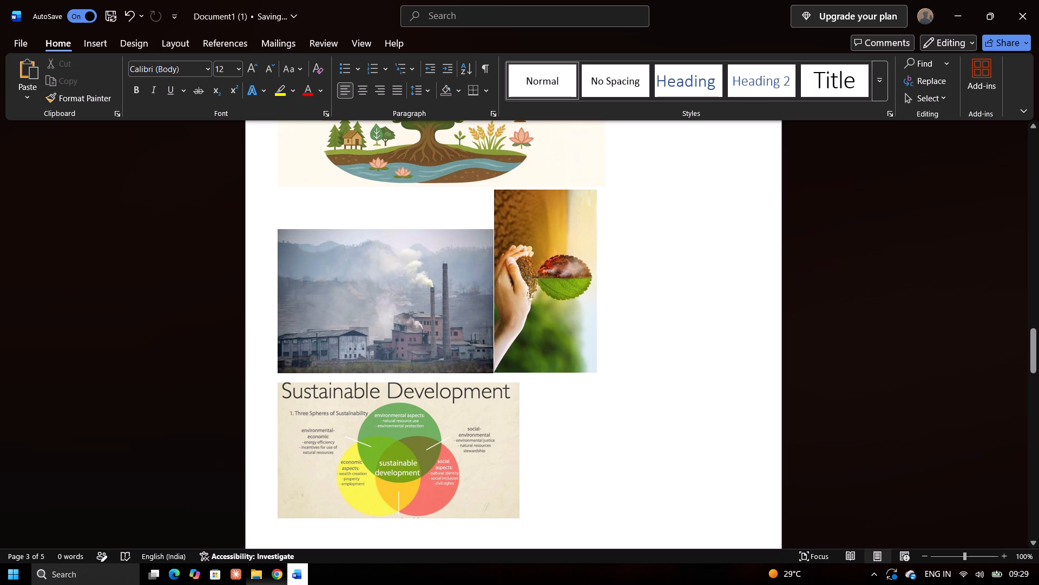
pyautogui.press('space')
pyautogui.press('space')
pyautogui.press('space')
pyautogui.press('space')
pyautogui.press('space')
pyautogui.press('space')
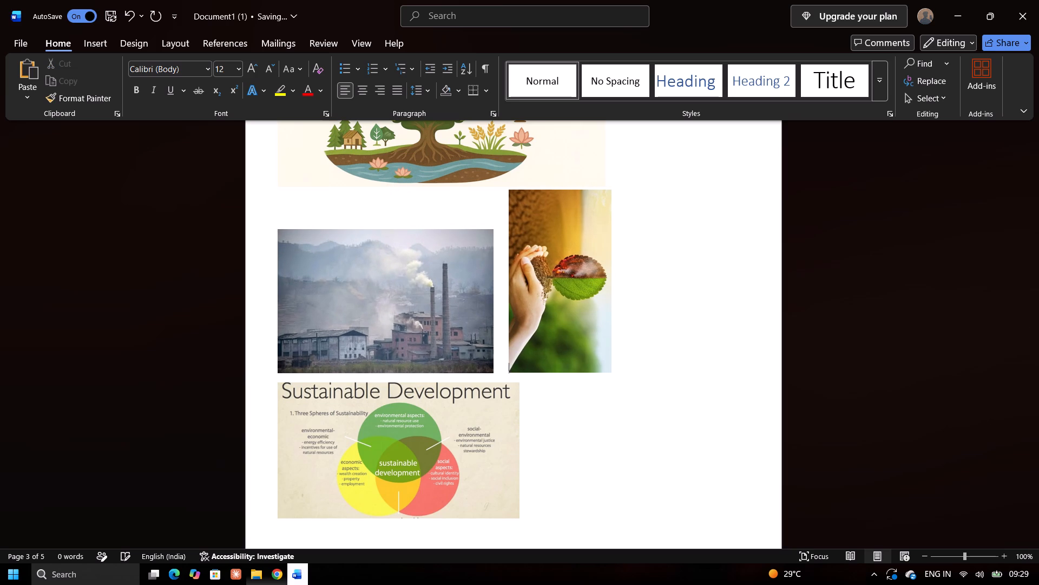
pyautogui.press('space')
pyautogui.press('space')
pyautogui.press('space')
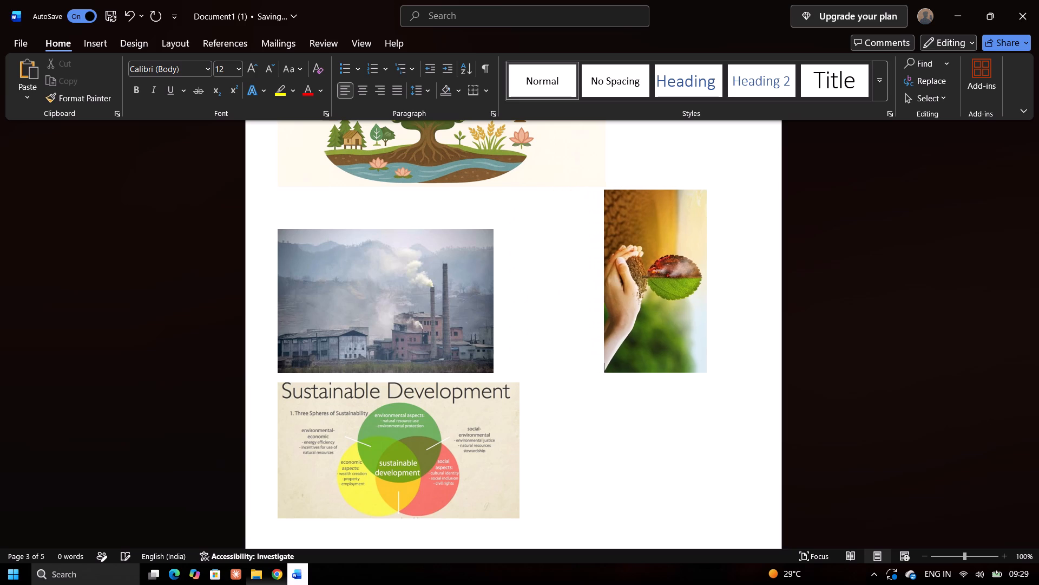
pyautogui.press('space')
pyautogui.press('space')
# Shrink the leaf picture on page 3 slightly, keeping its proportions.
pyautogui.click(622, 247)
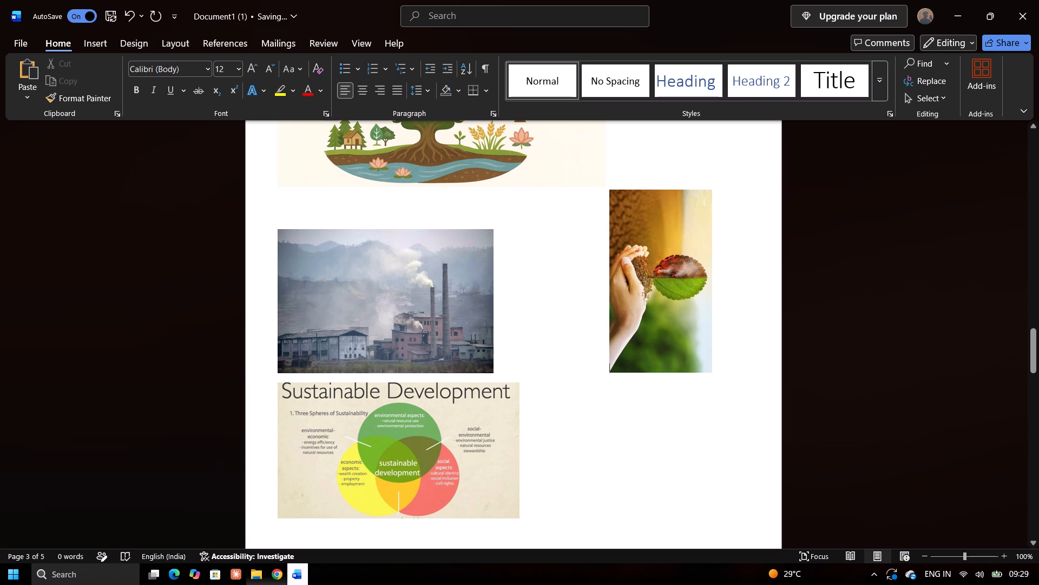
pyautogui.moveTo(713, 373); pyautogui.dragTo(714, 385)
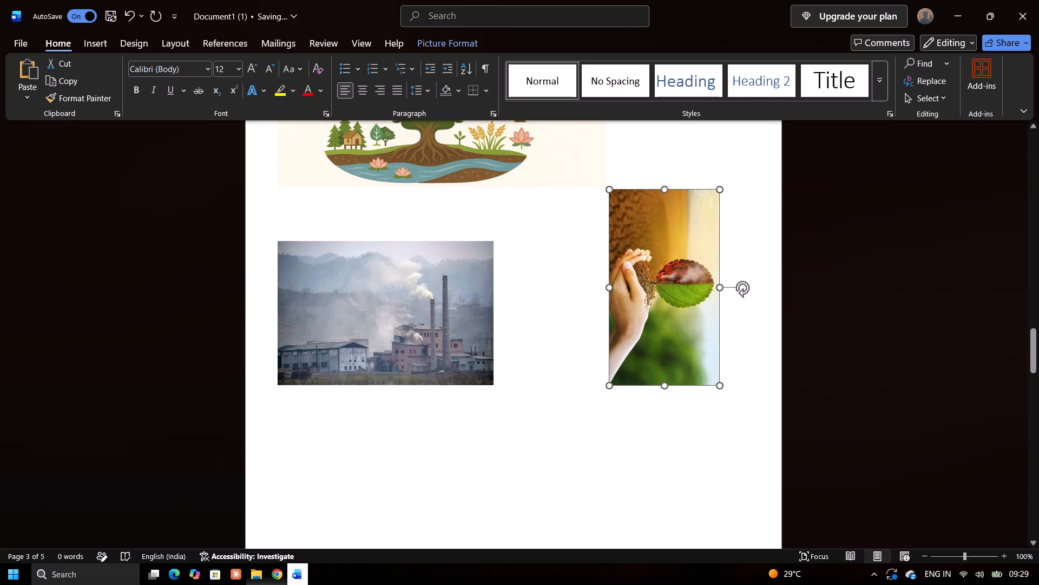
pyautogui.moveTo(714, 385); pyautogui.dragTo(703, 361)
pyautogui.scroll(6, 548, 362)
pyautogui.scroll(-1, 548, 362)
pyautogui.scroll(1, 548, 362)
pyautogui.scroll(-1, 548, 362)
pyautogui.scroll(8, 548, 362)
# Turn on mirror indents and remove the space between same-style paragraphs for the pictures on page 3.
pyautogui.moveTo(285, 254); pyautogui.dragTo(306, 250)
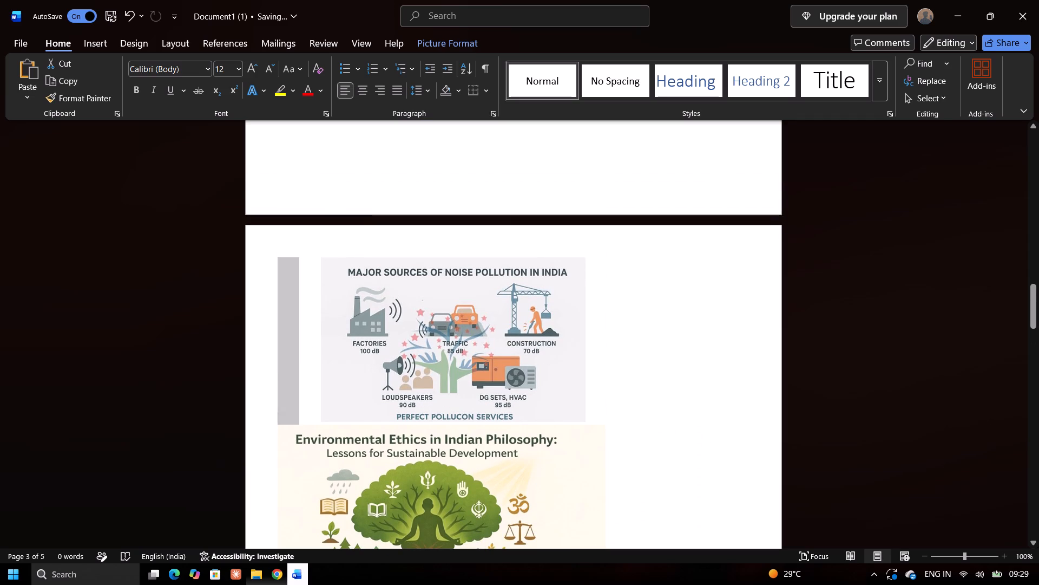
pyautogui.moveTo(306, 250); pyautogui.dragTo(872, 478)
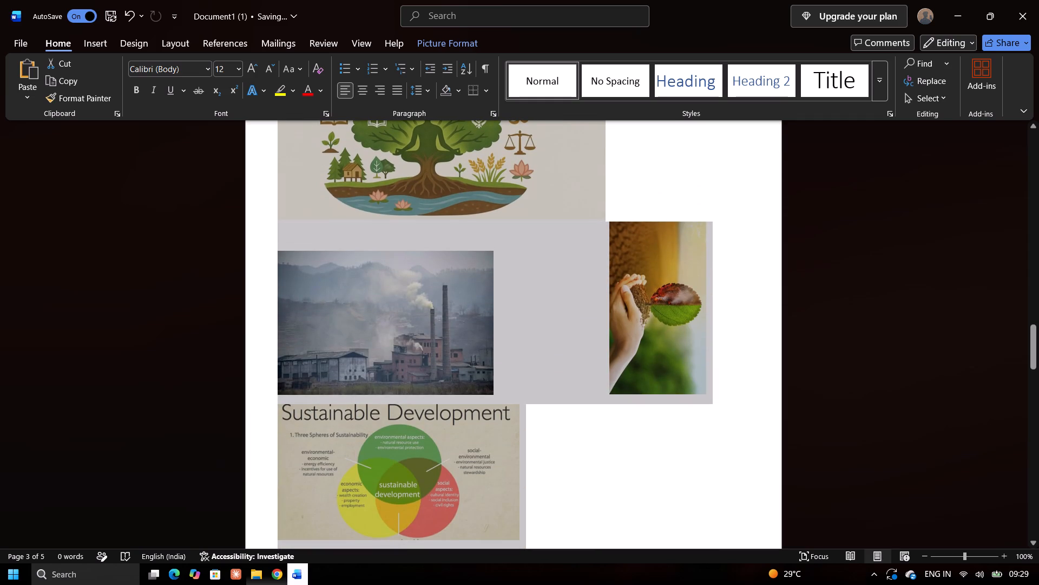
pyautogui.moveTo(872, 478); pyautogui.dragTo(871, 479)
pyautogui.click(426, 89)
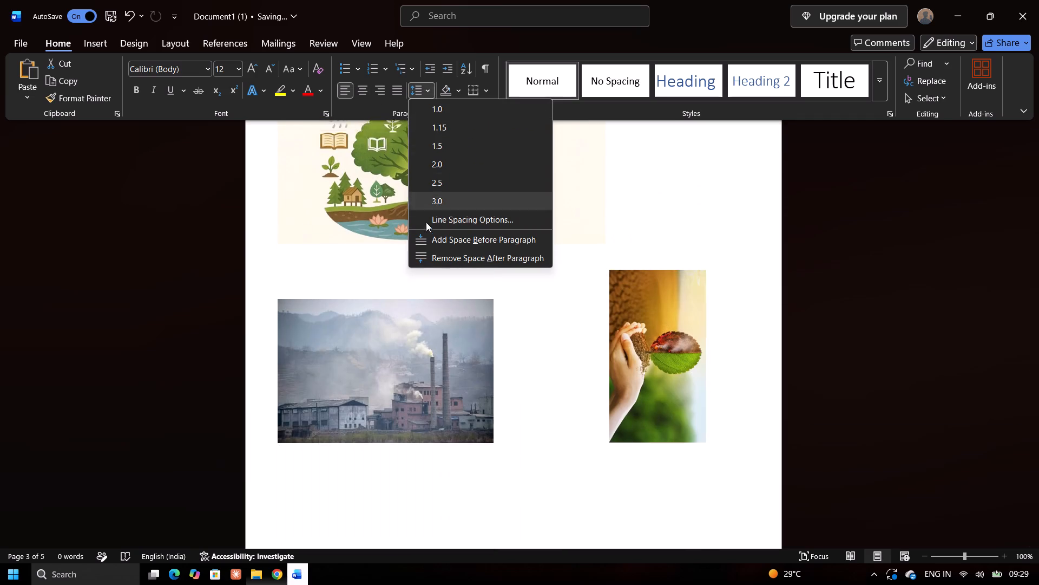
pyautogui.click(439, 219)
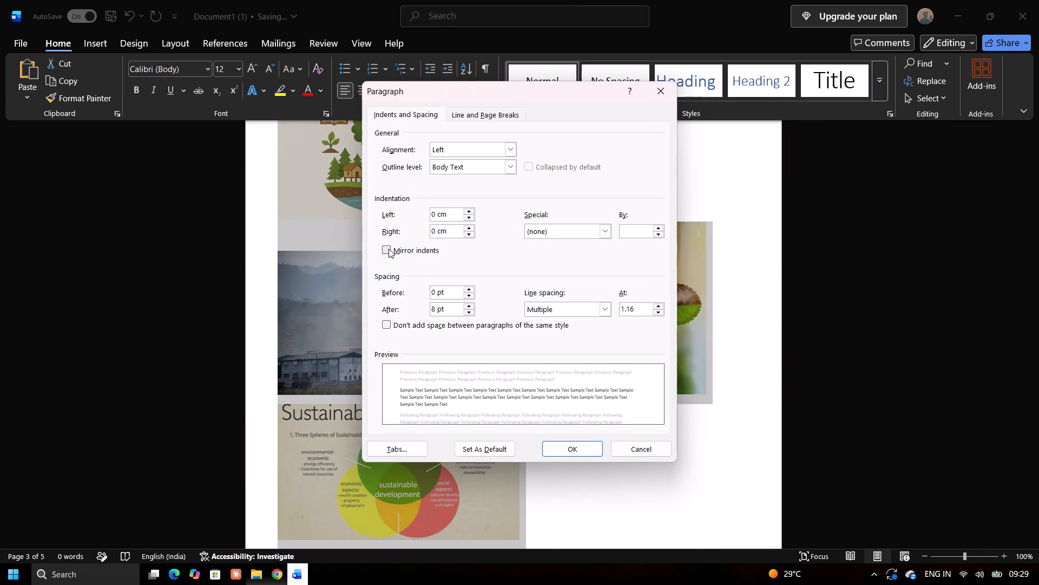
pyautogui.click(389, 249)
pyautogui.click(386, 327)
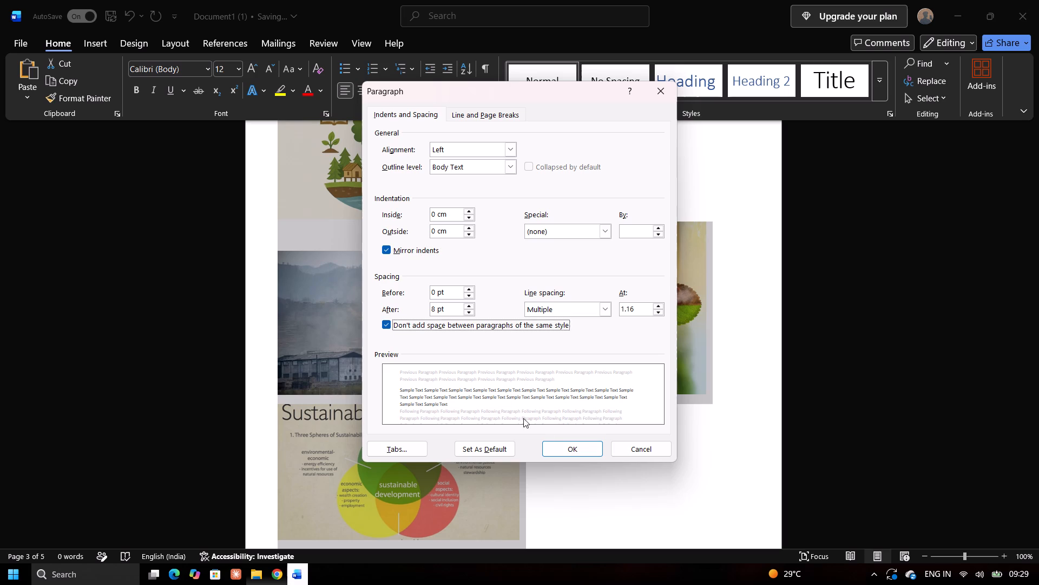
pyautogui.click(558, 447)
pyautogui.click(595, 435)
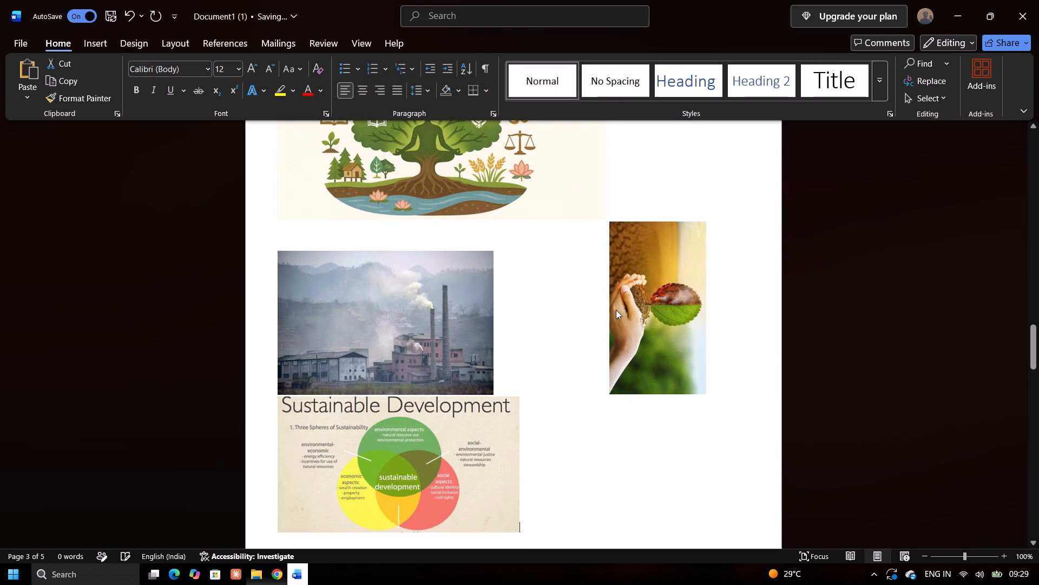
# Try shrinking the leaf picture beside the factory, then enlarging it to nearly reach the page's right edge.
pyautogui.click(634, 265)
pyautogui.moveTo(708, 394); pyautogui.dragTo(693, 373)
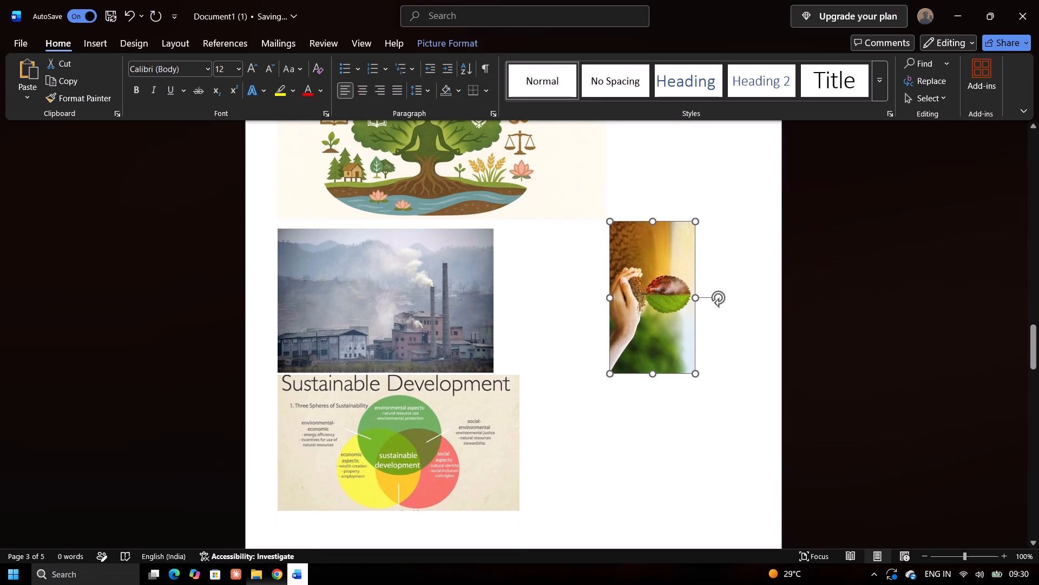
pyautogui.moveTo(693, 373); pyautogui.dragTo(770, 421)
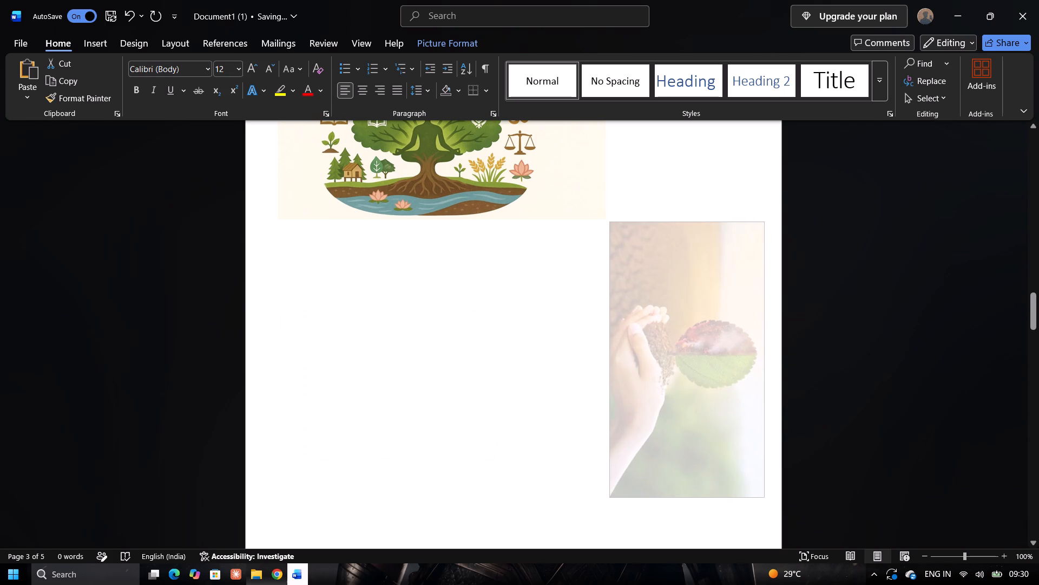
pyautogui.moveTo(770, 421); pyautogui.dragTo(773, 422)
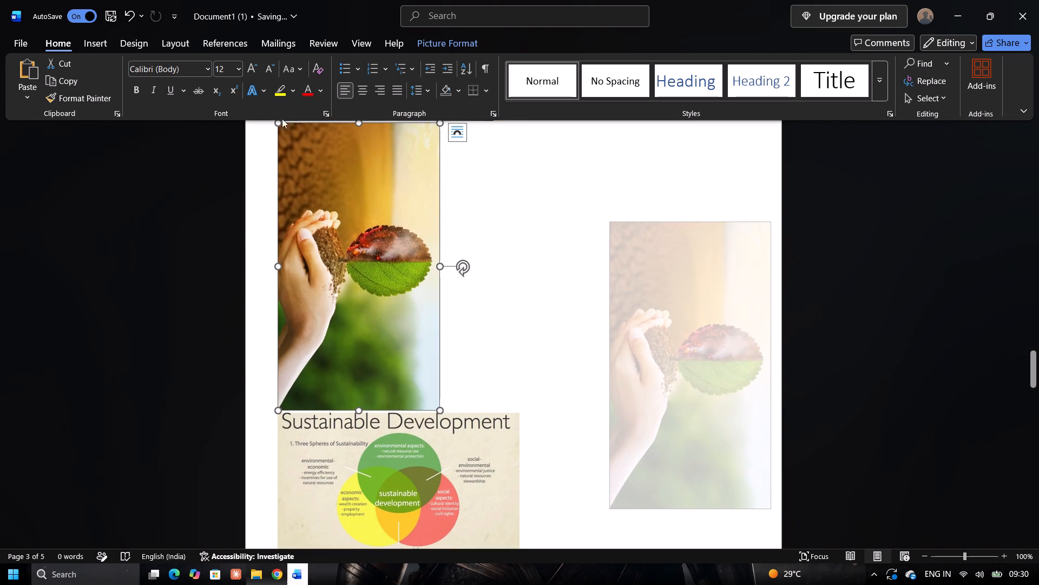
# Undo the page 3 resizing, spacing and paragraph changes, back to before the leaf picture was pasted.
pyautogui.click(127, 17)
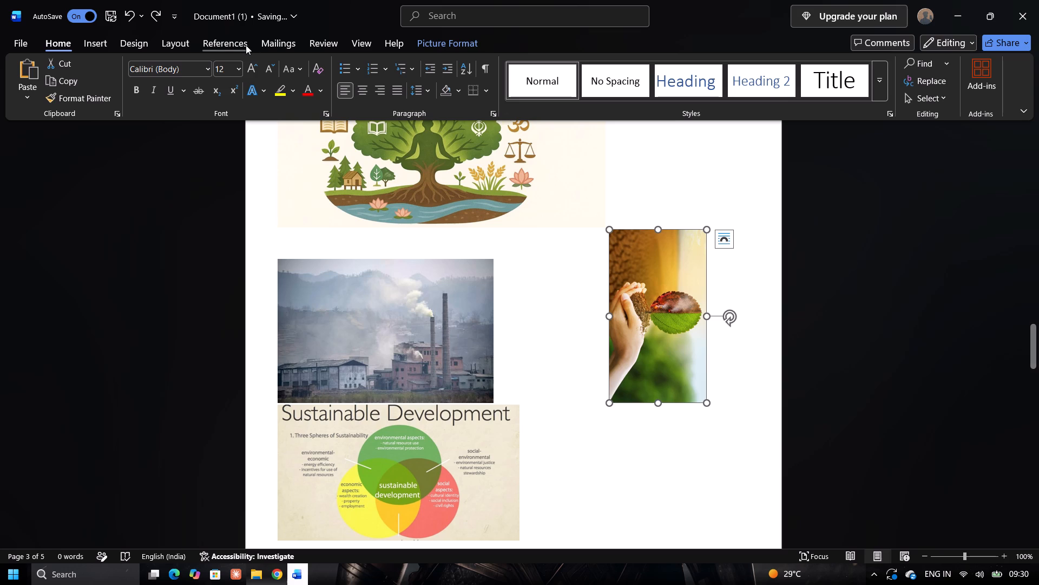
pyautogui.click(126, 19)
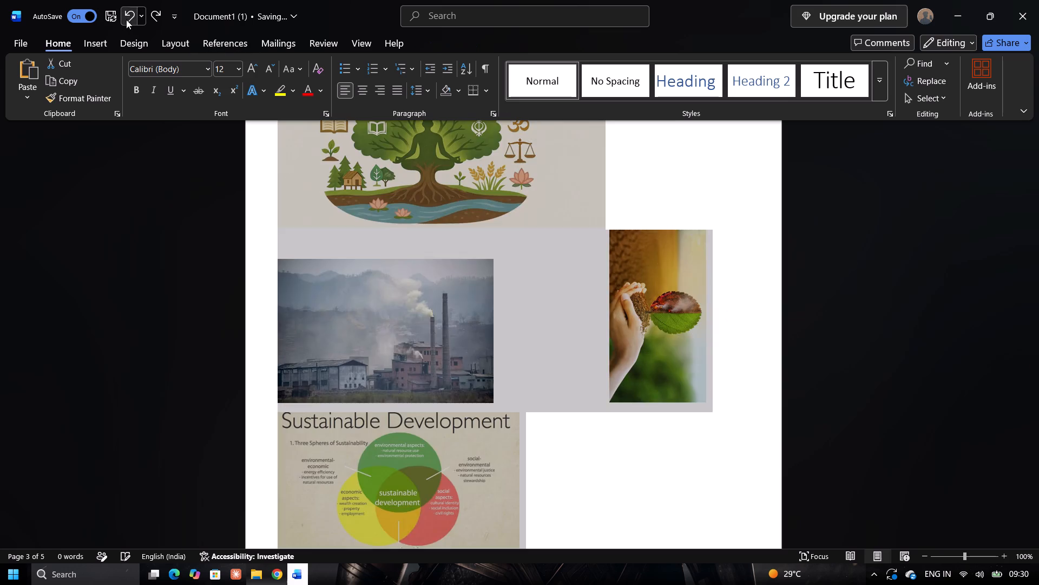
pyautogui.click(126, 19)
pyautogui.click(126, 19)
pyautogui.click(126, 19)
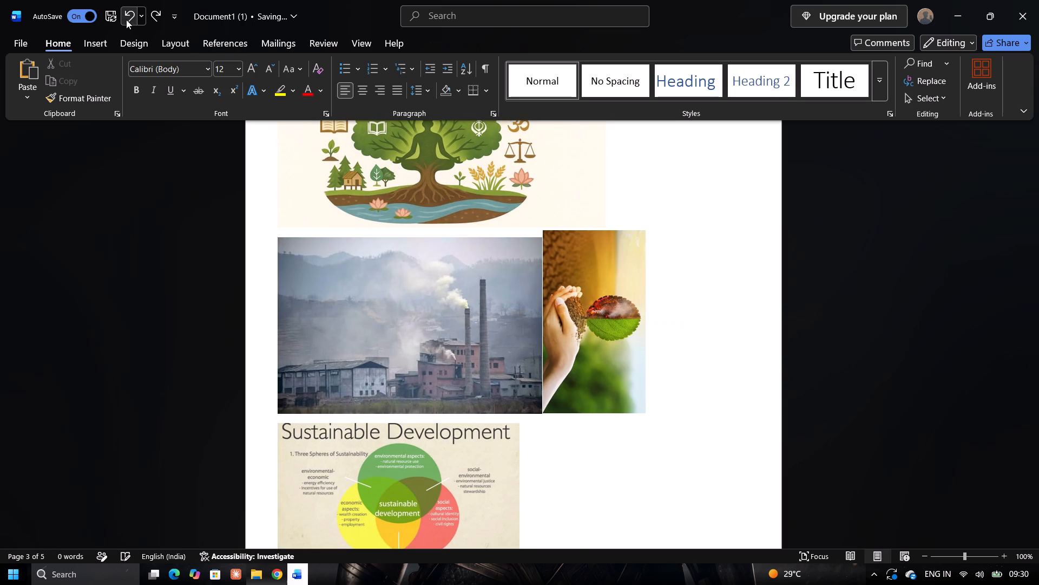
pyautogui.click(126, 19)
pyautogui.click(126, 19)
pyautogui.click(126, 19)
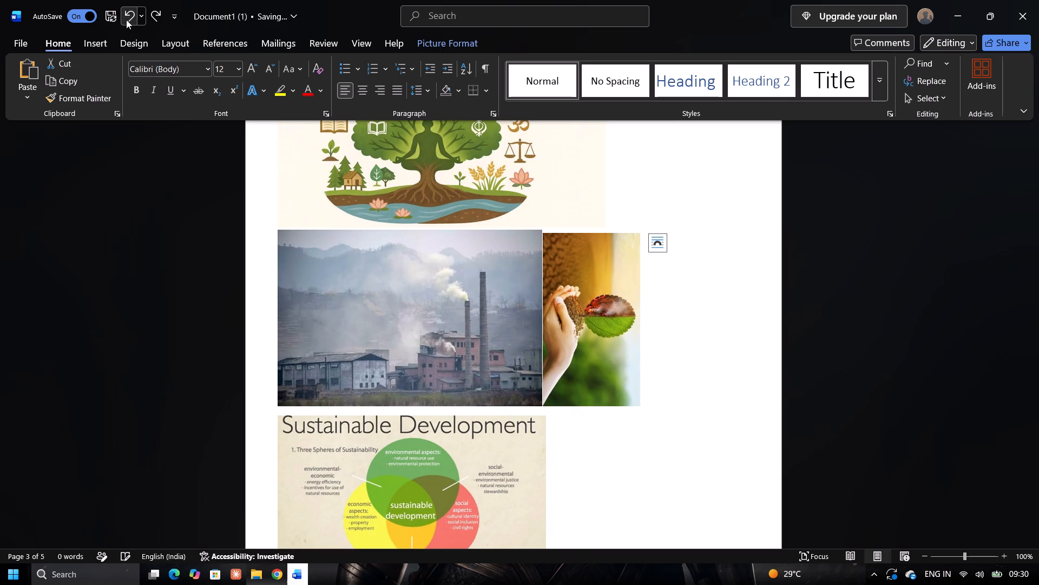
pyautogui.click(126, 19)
# Delete the rotated leaf picture from the last page.
pyautogui.scroll(-6, 360, 230)
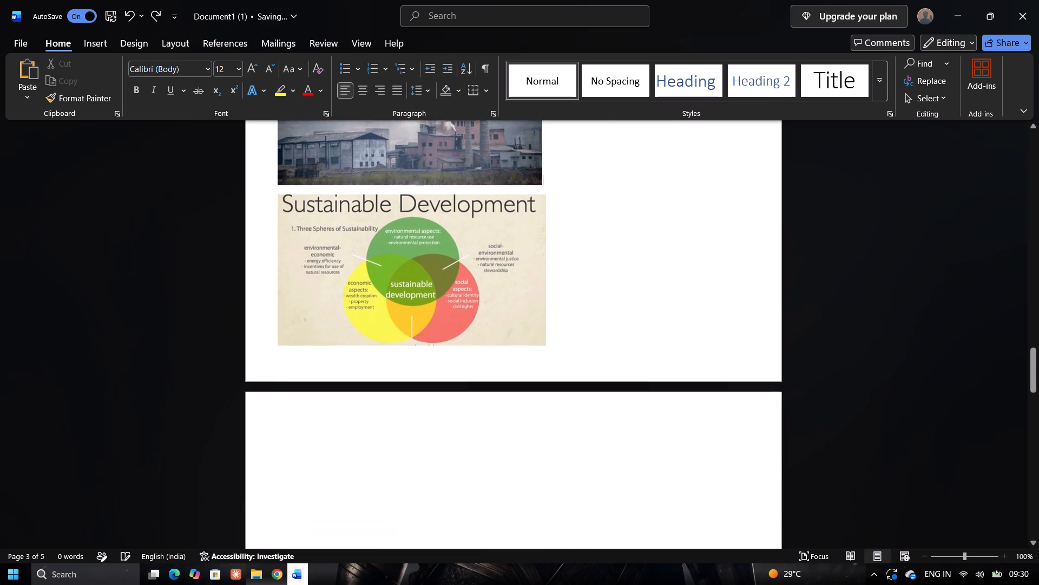
pyautogui.scroll(-2, 363, 226)
pyautogui.scroll(1, 363, 226)
pyautogui.scroll(-20, 363, 226)
pyautogui.scroll(-1, 363, 226)
pyautogui.scroll(1, 363, 226)
pyautogui.scroll(-15, 363, 226)
pyautogui.scroll(4, 363, 226)
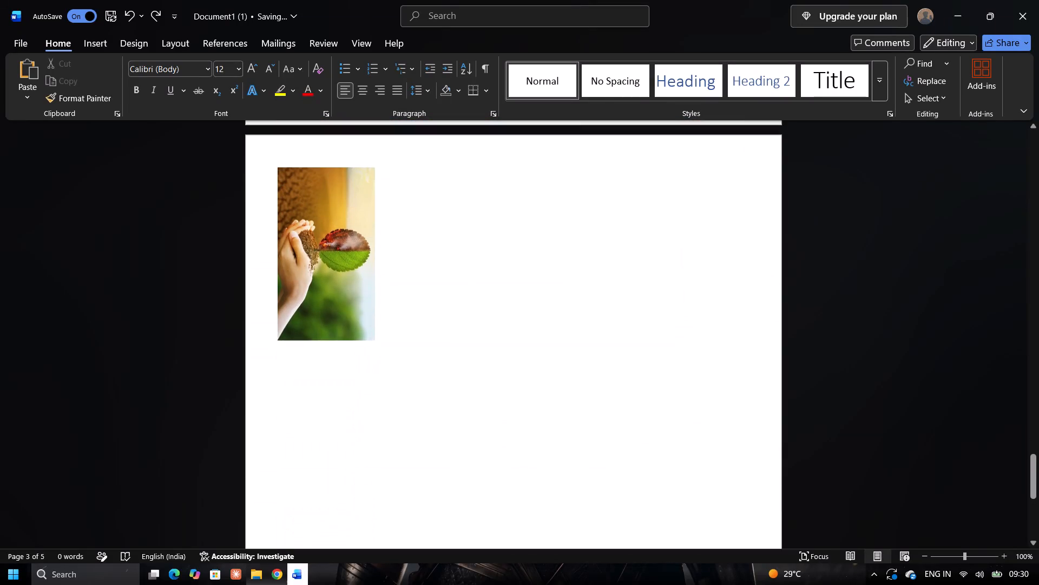
pyautogui.click(357, 245)
pyautogui.scroll(6, 356, 245)
pyautogui.scroll(-6, 356, 244)
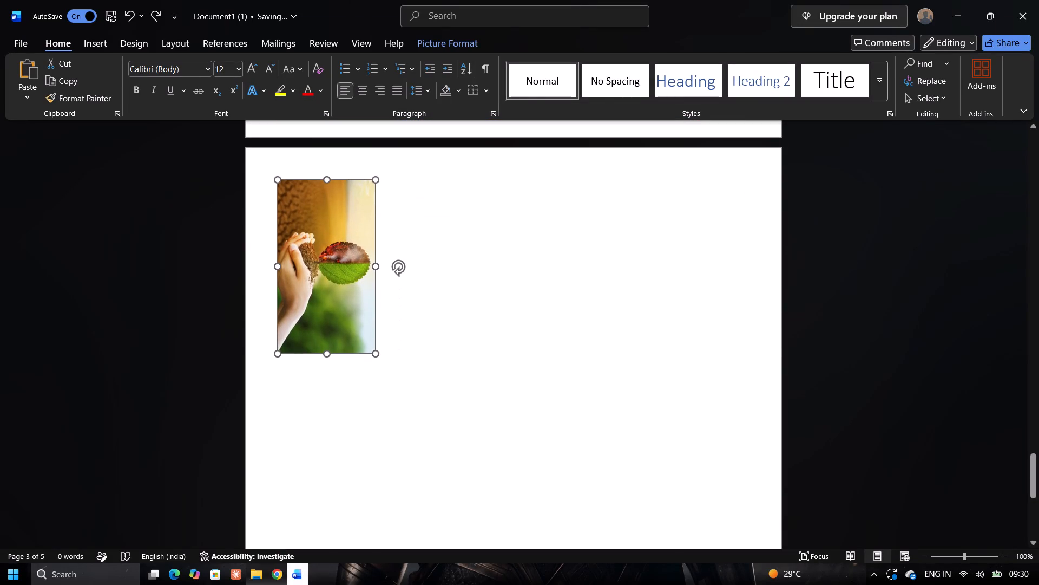
pyautogui.press('Delete')
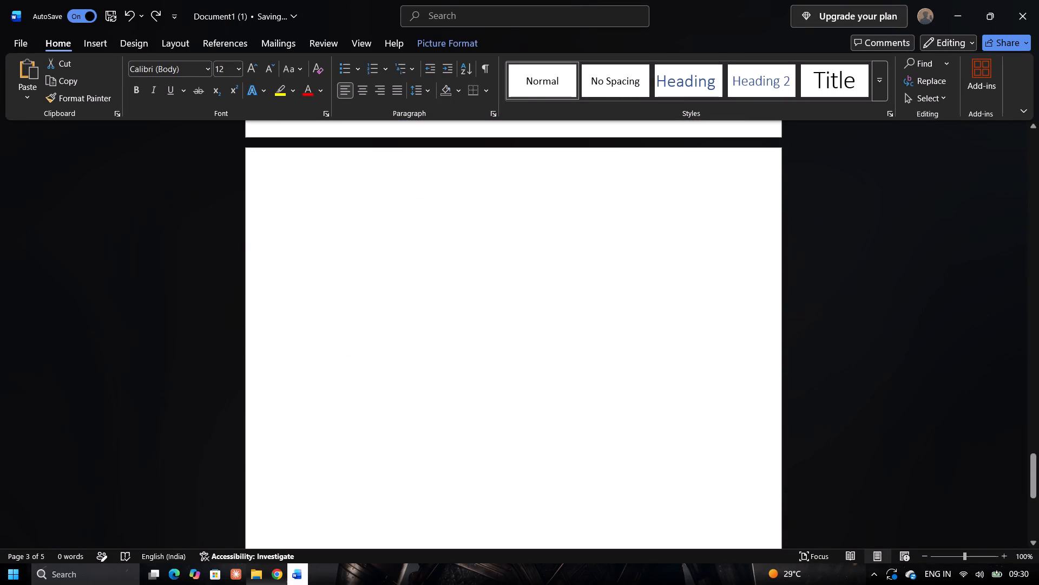
# Look through all pages of the document to check the picture layout and the blank space on each page.
pyautogui.scroll(20, 354, 232)
pyautogui.scroll(12, 354, 232)
pyautogui.scroll(20, 354, 232)
pyautogui.scroll(2, 354, 232)
pyautogui.scroll(-1, 354, 232)
pyautogui.scroll(12, 354, 232)
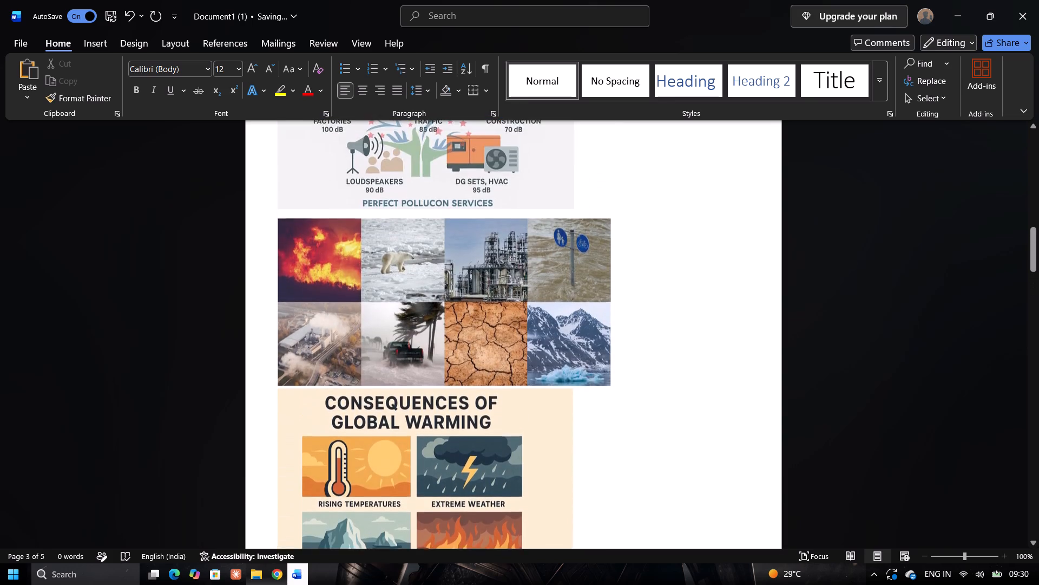
pyautogui.scroll(9, 354, 232)
pyautogui.scroll(-1, 354, 232)
pyautogui.scroll(16, 354, 232)
pyautogui.scroll(3, 259, 326)
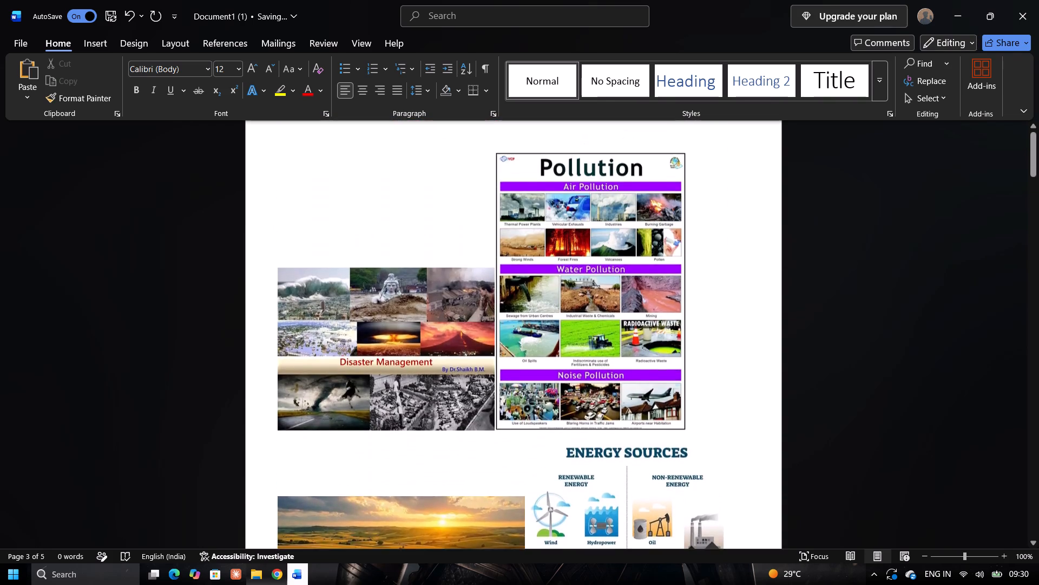
pyautogui.scroll(3, 259, 326)
pyautogui.scroll(-12, 259, 326)
pyautogui.moveTo(1037, 186); pyautogui.dragTo(1017, 394)
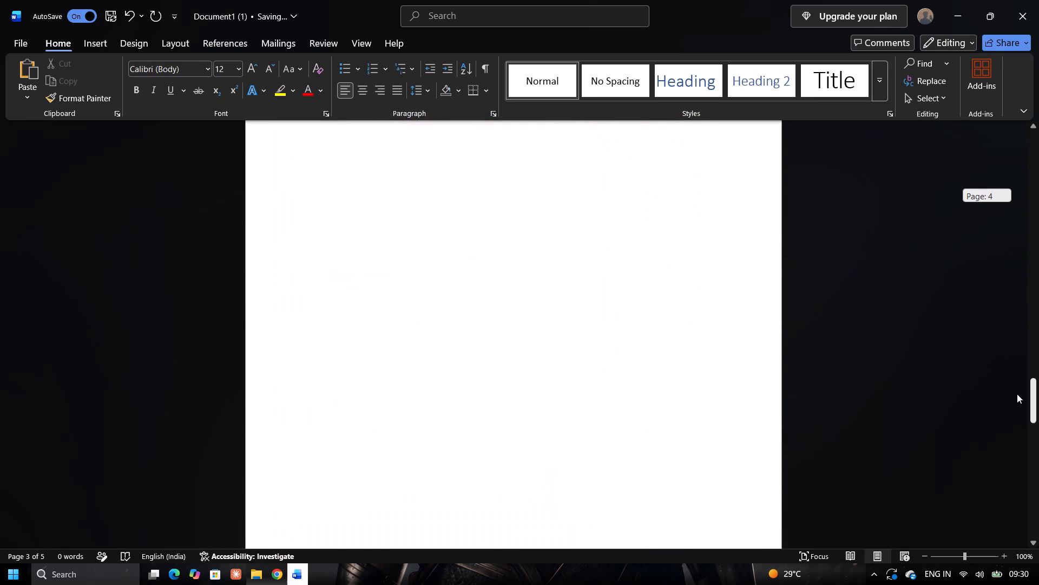
pyautogui.moveTo(1017, 394); pyautogui.dragTo(1020, 429)
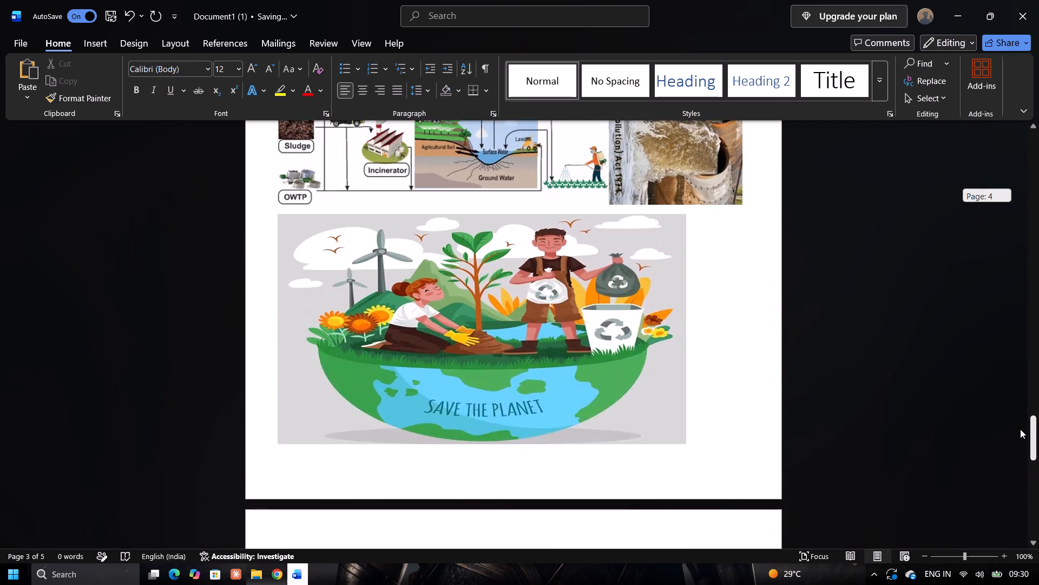
pyautogui.moveTo(1020, 429); pyautogui.dragTo(952, 204)
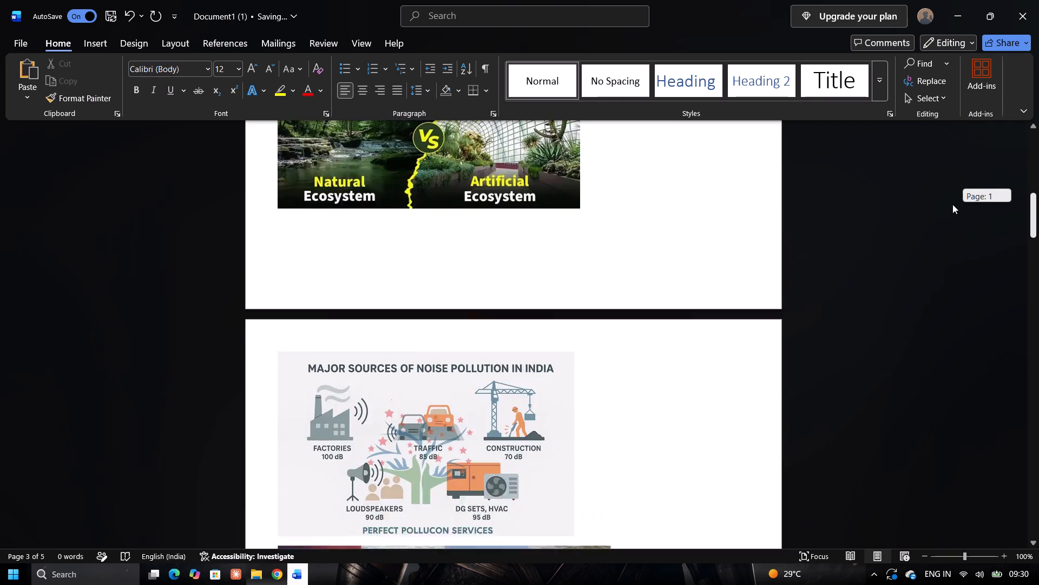
pyautogui.moveTo(952, 204); pyautogui.dragTo(964, 174)
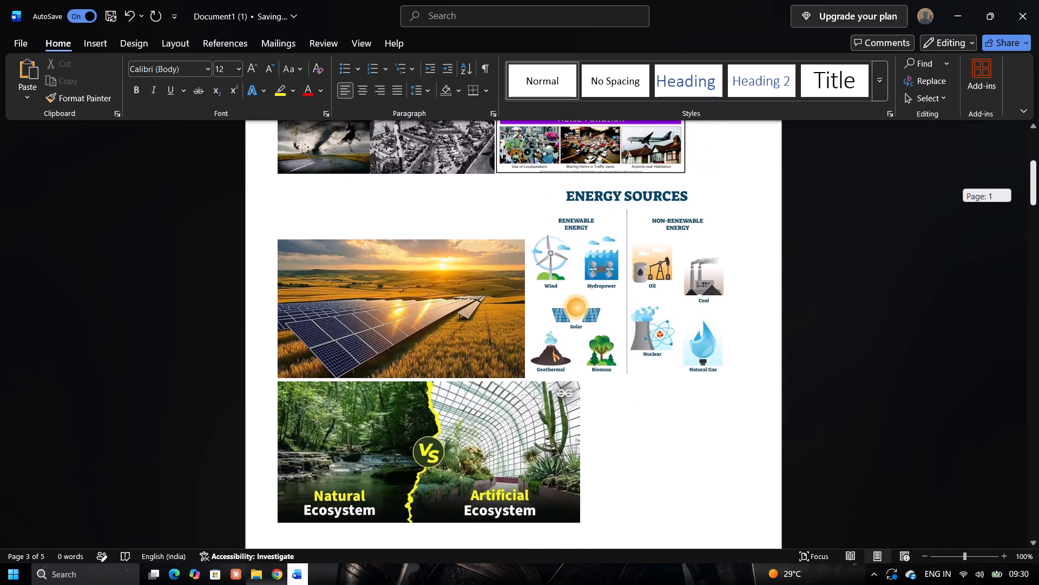
pyautogui.moveTo(1031, 192); pyautogui.dragTo(988, 584)
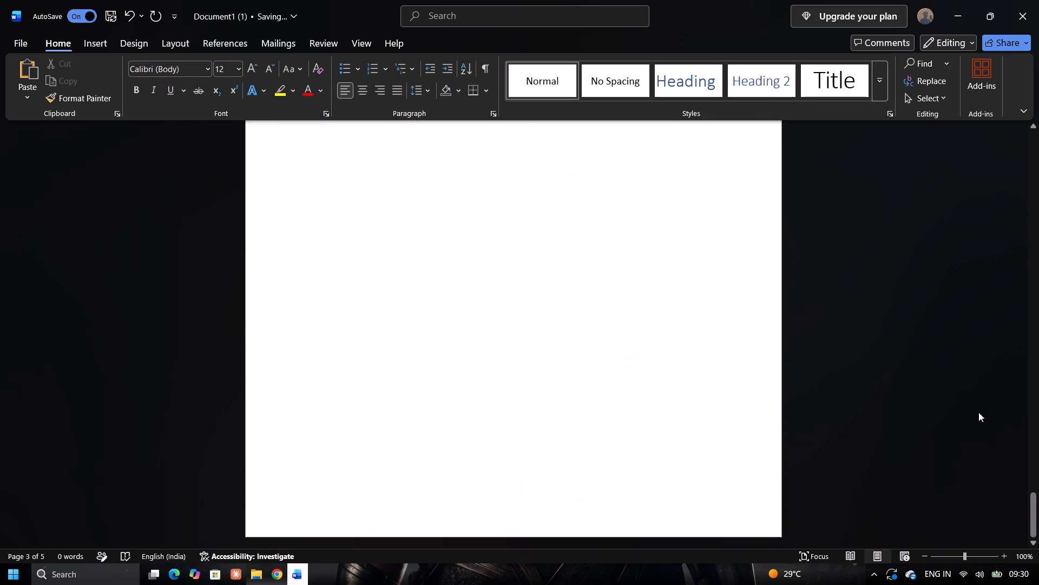
pyautogui.scroll(13, 864, 350)
pyautogui.scroll(-1, 862, 346)
pyautogui.scroll(1, 862, 346)
pyautogui.scroll(-1, 862, 346)
pyautogui.scroll(16, 862, 346)
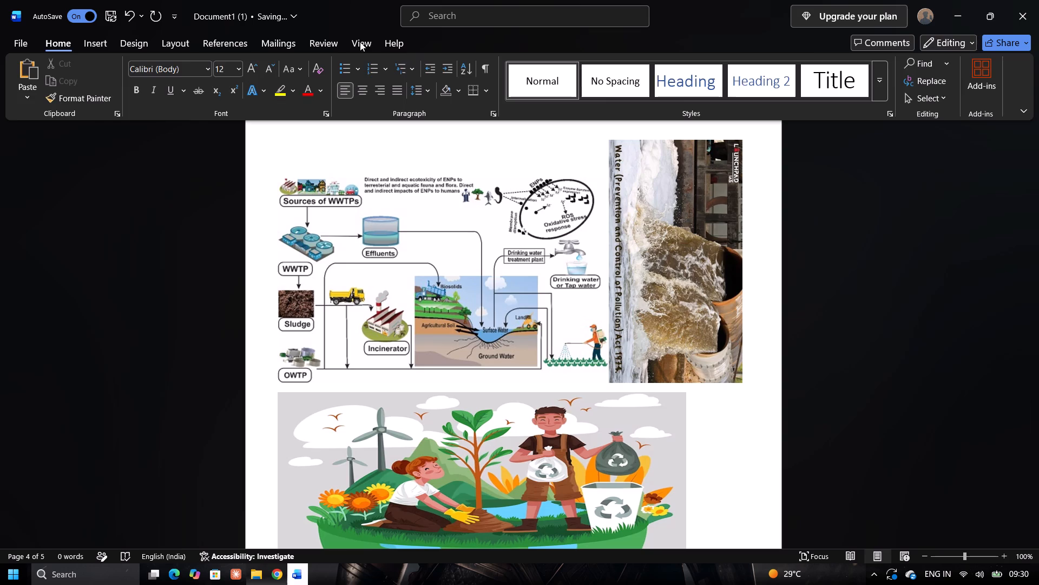
# Export the document as a PDF named Document1 pic to New Volume (D:).
pyautogui.click(360, 42)
pyautogui.click(914, 80)
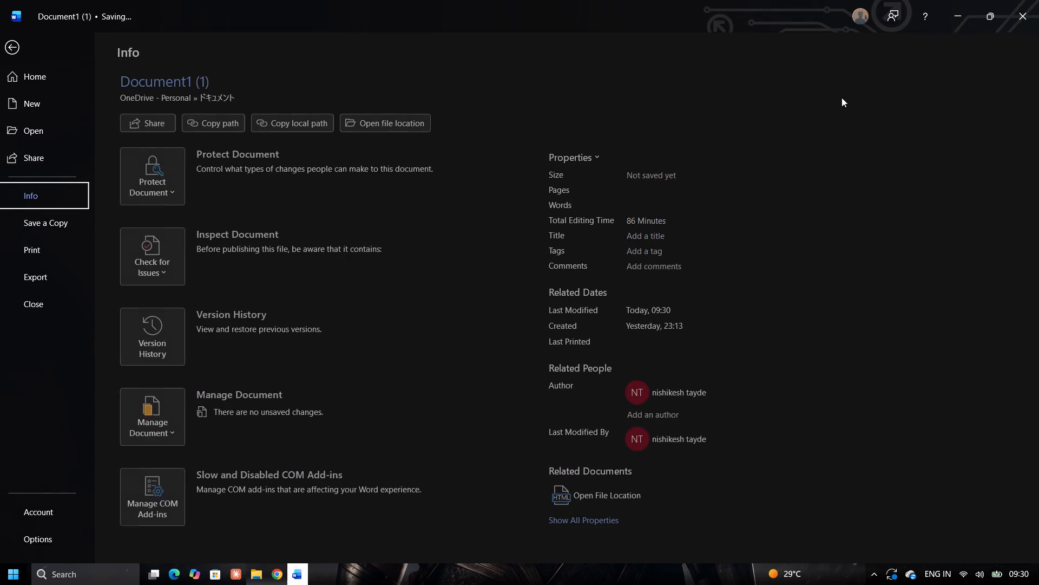
pyautogui.click(42, 279)
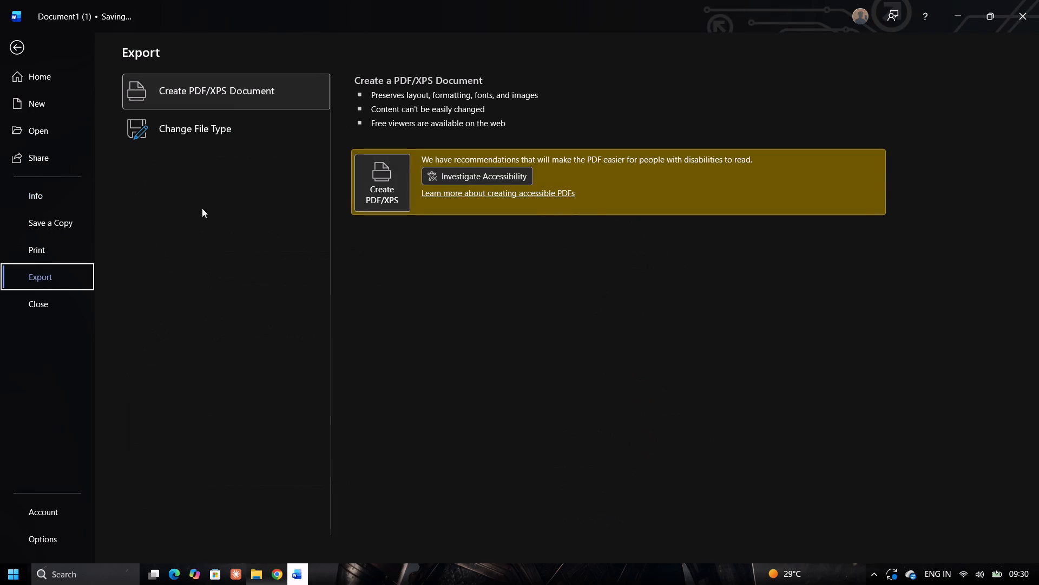
pyautogui.click(370, 177)
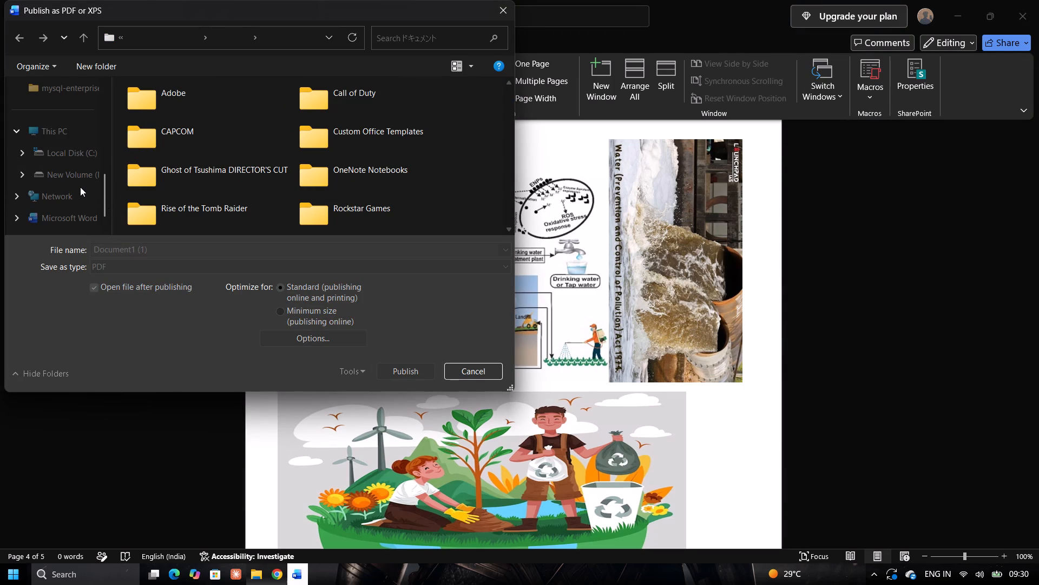
pyautogui.scroll(-3, 80, 187)
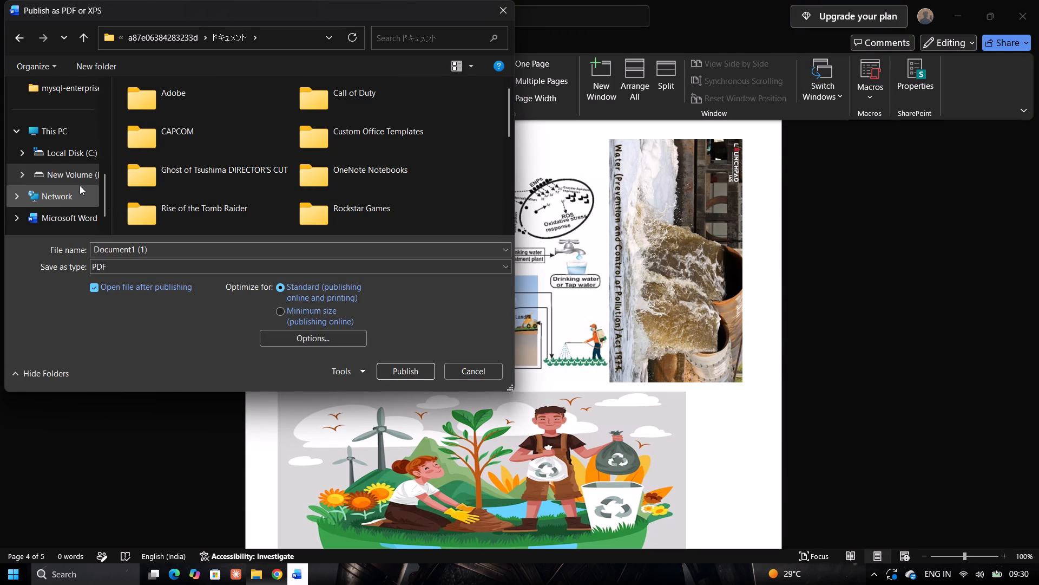
pyautogui.scroll(-2, 80, 185)
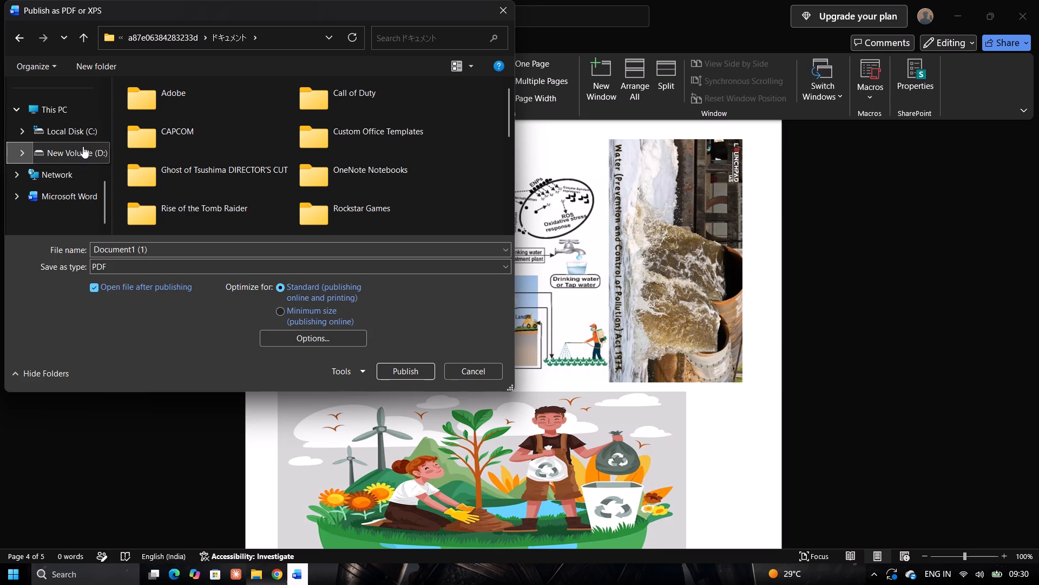
pyautogui.click(83, 146)
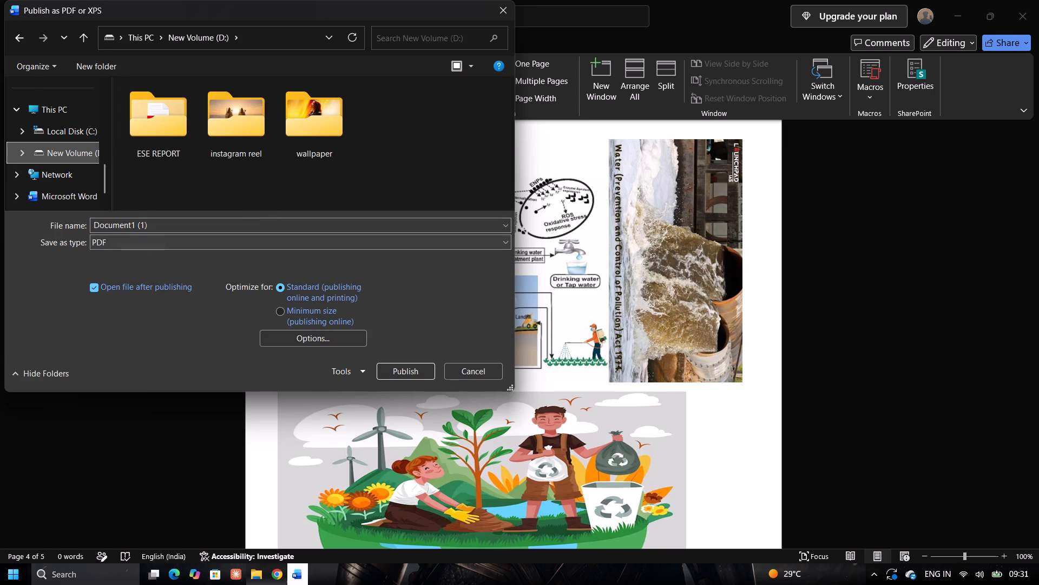
pyautogui.click(154, 220)
pyautogui.click(154, 220)
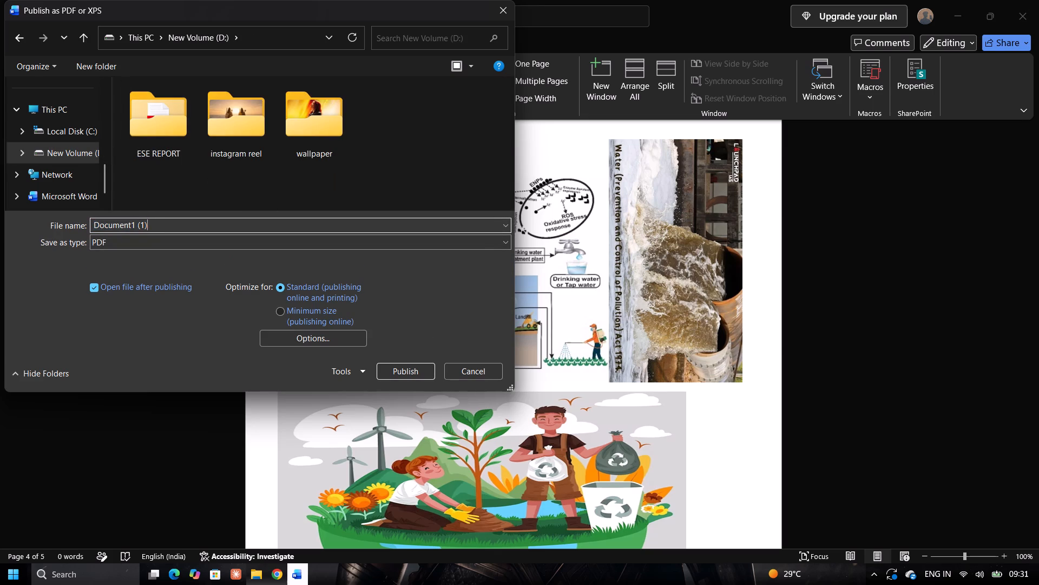
pyautogui.press('BackSpace')
pyautogui.press('BackSpace')
pyautogui.press('BackSpace')
pyautogui.press('o')
pyautogui.press('BackSpace')
pyautogui.write('pic')
pyautogui.click(393, 373)
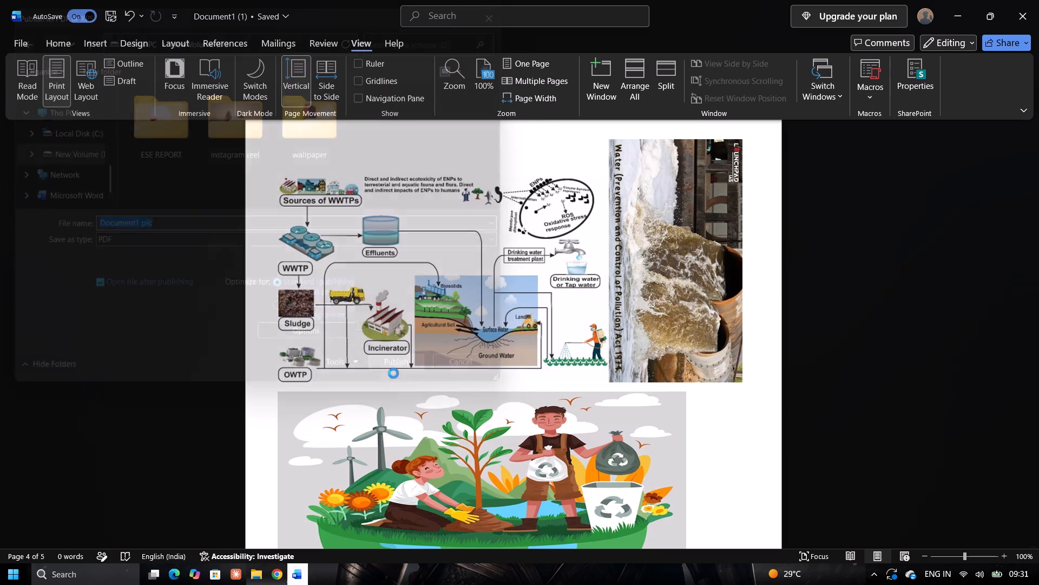
# Close the published PDF and all remaining open windows, including Word, Chrome and the ESE REPORT folder.
pyautogui.click(1031, 12)
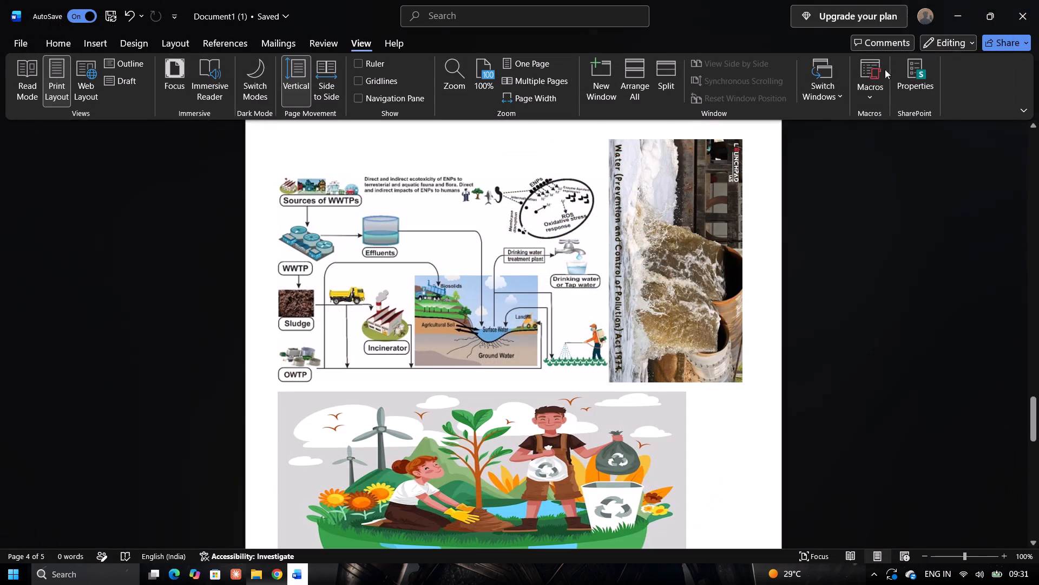
pyautogui.click(1038, 27)
pyautogui.tripleClick(1038, 27)
pyautogui.doubleClick(1038, 27)
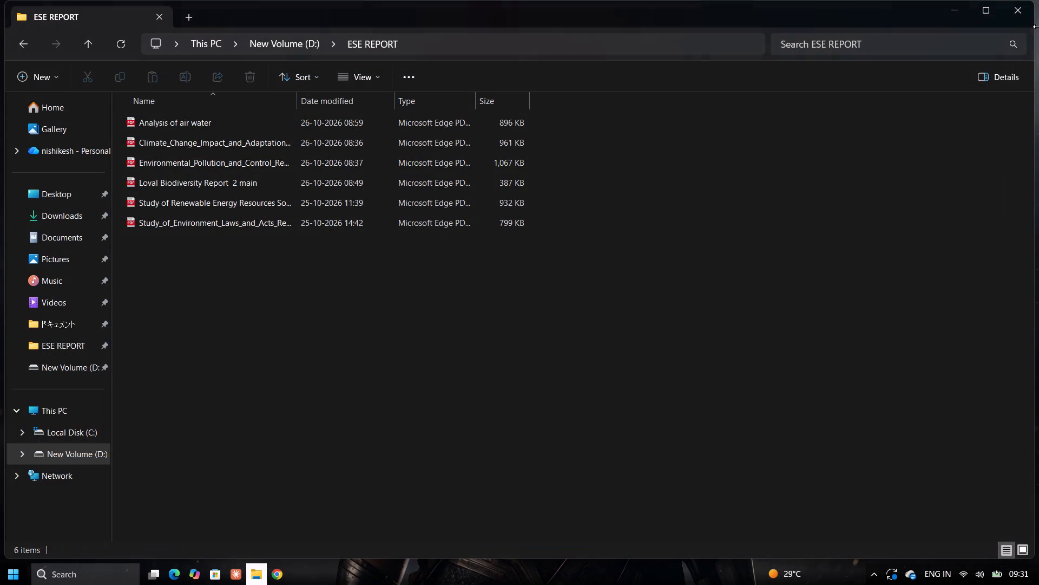
pyautogui.doubleClick(1020, 15)
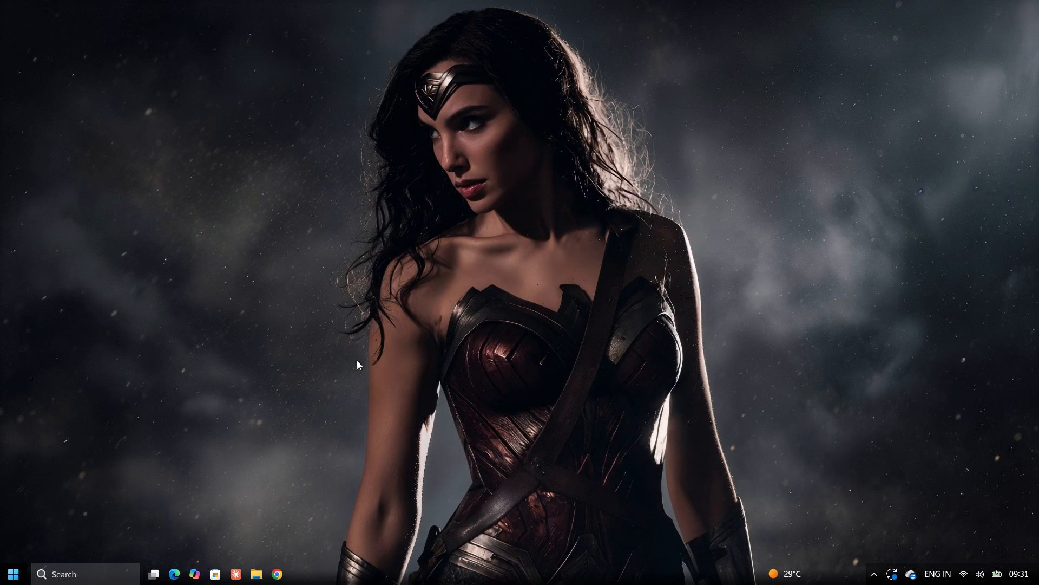
# Switch to Chrome and open WhatsApp Web from the new tab page's shortcuts.
pyautogui.doubleClick(277, 568)
pyautogui.click(359, 378)
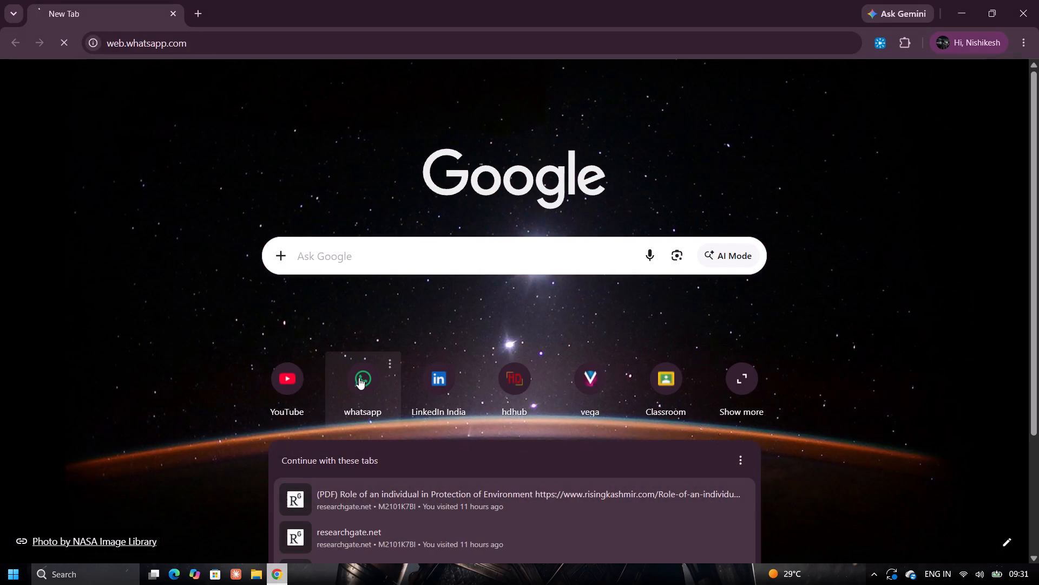